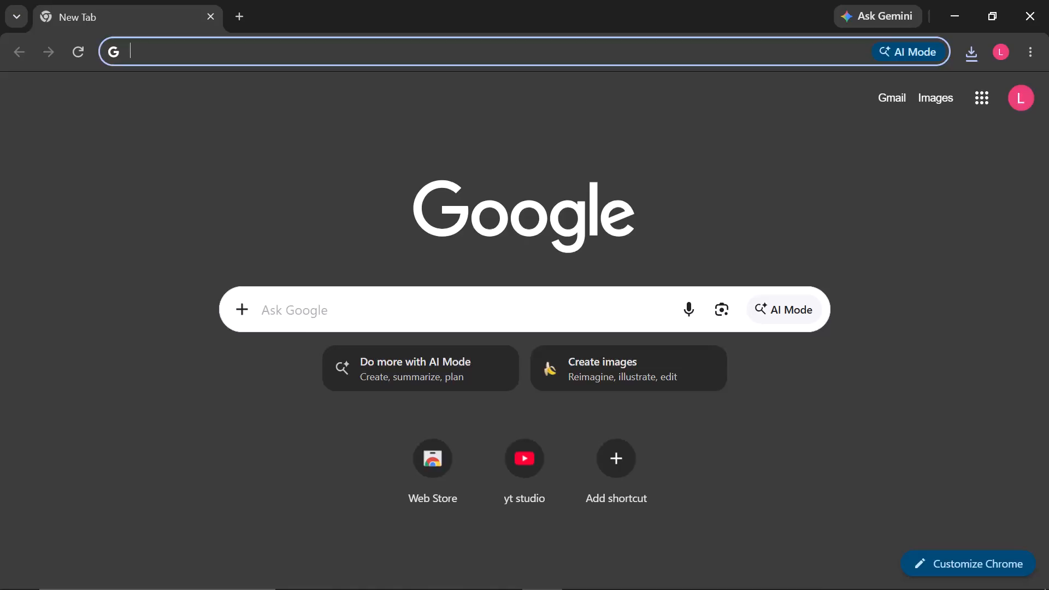
Search Google for "pdf to doc" and open iLovePDF's PDF to WORD converter from the results.
click(289, 305)
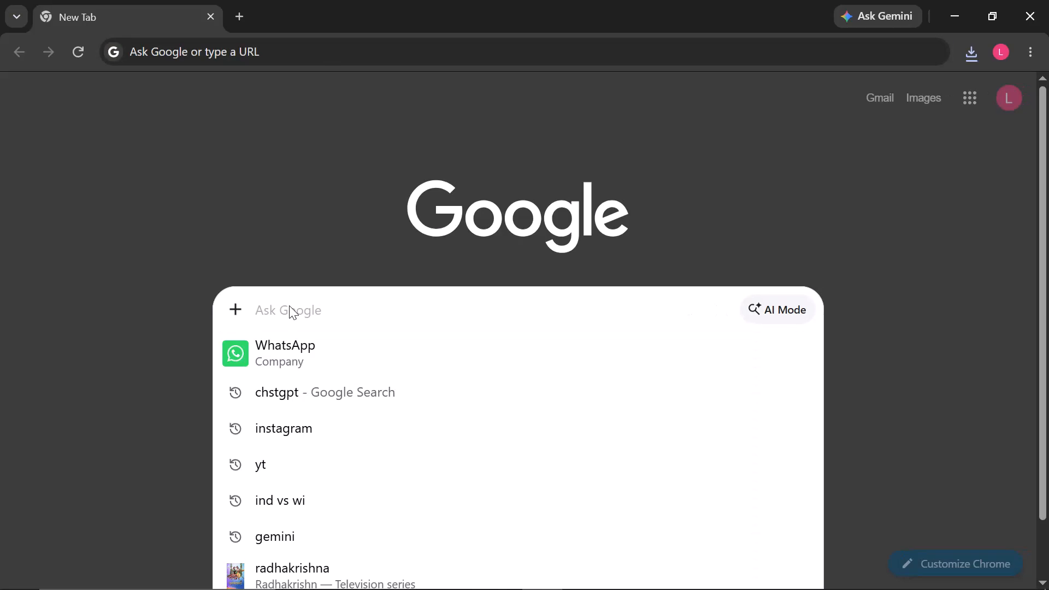
text(pdf)
key(space)
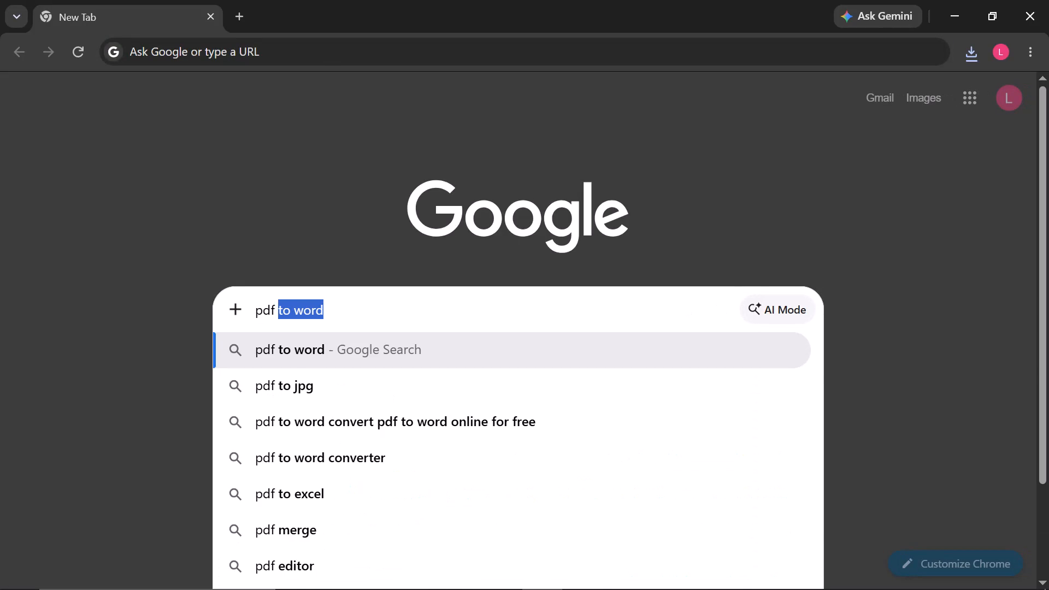
text(to)
key(space)
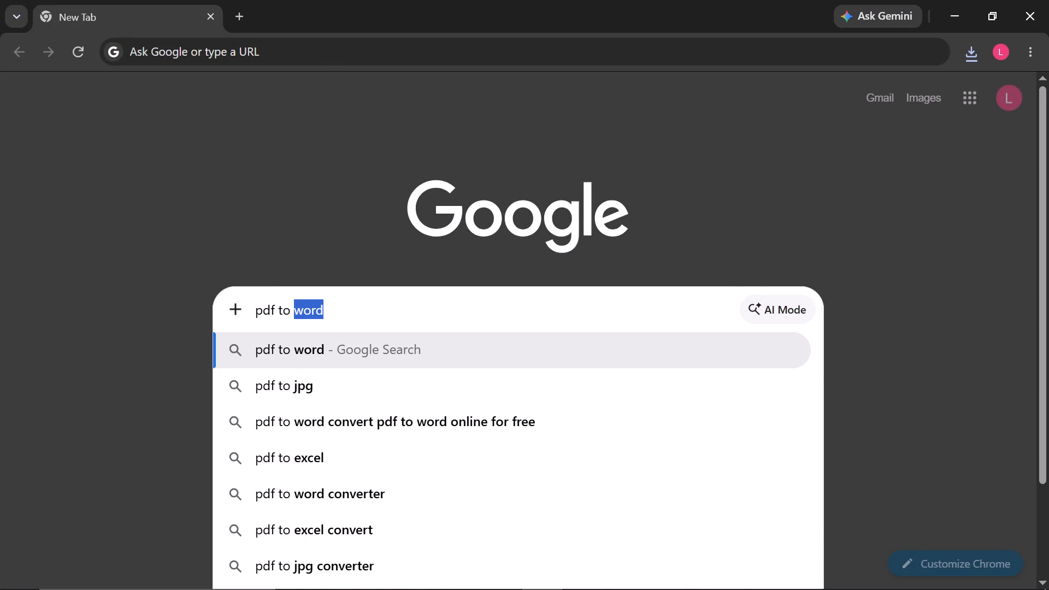
text(do)
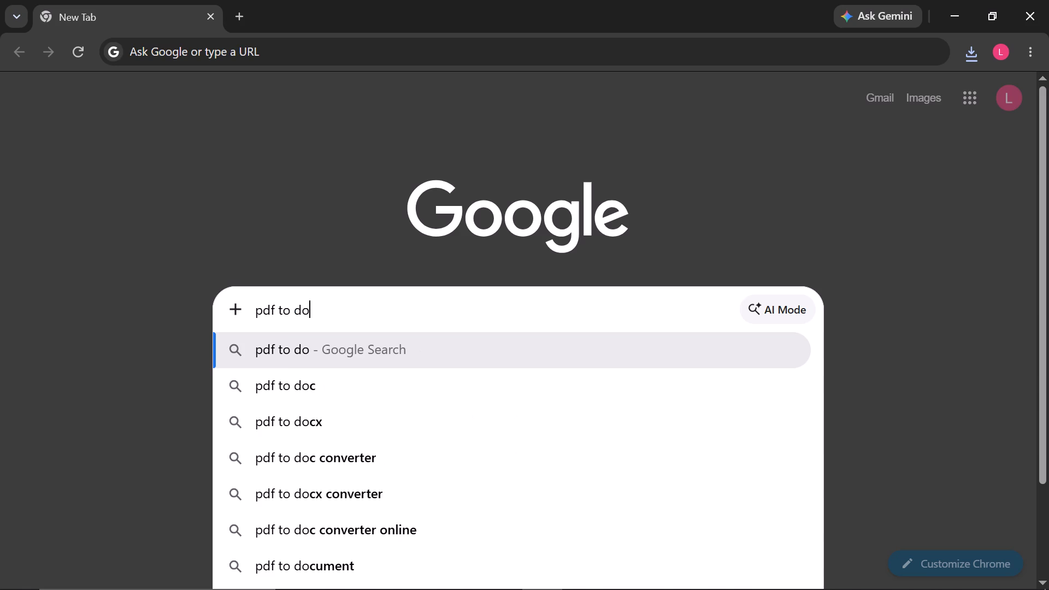
click(317, 380)
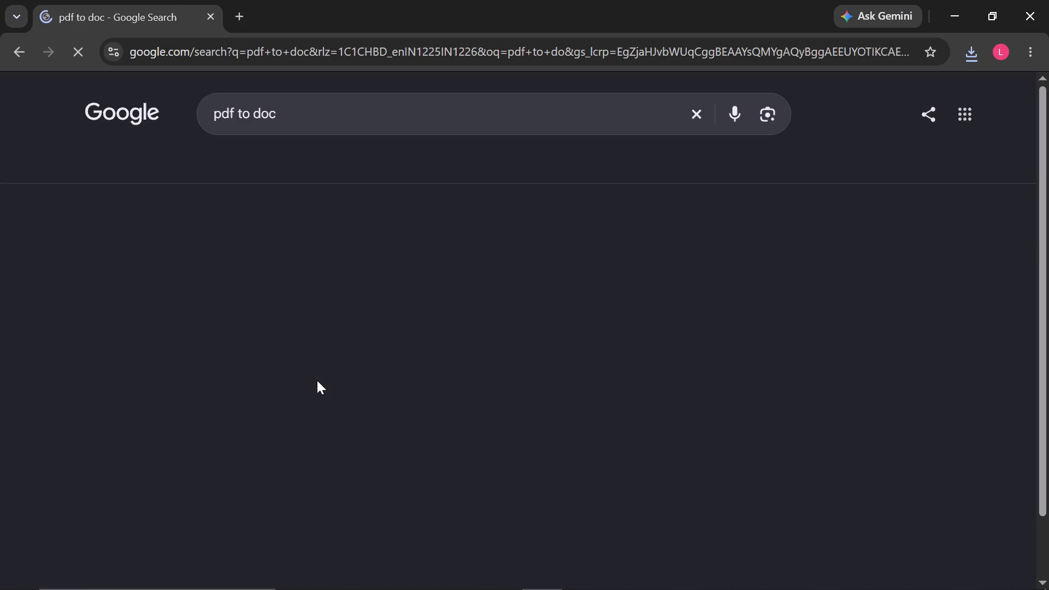
click(249, 257)
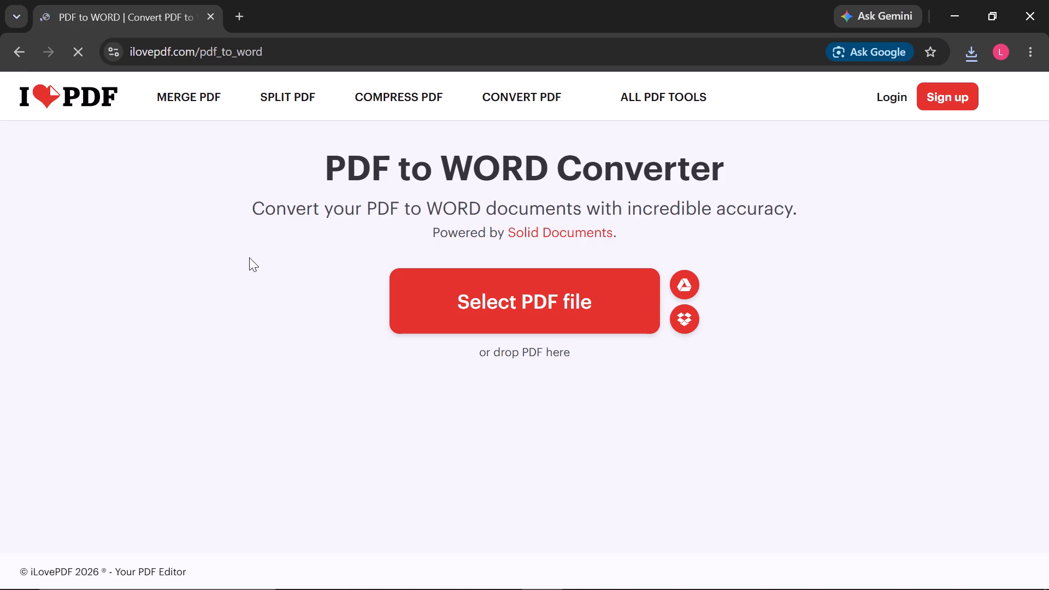
Upload the JAVA.2908 PDF from the Downloads folder to the converter.
click(553, 291)
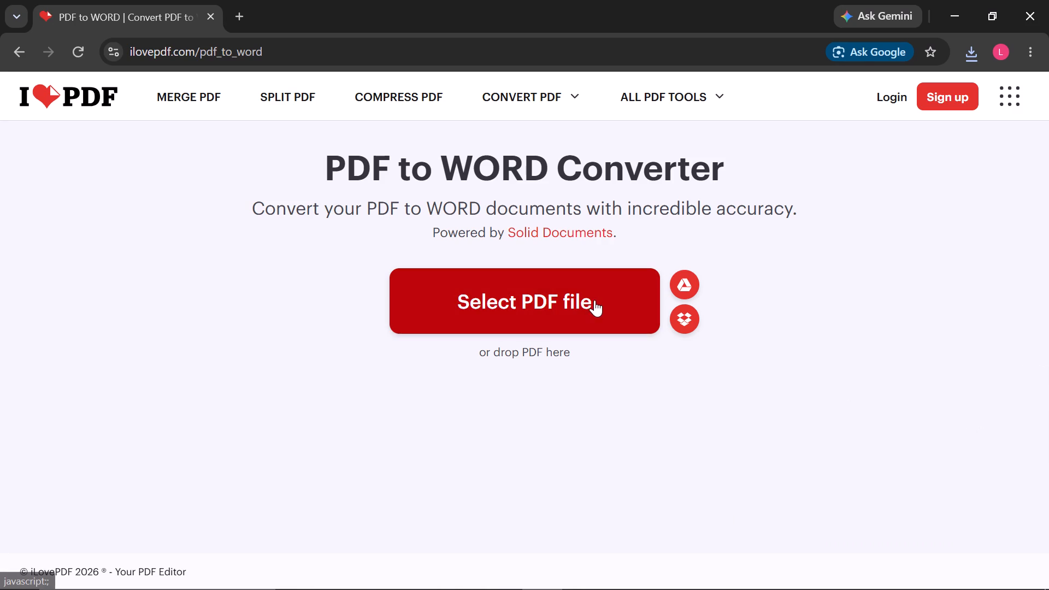
click(594, 300)
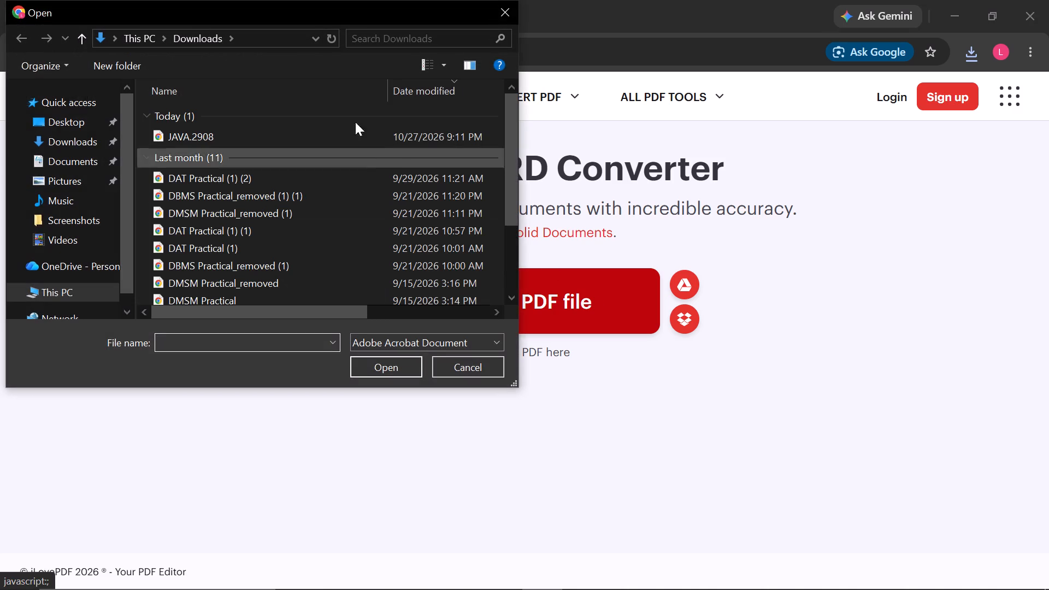
click(313, 127)
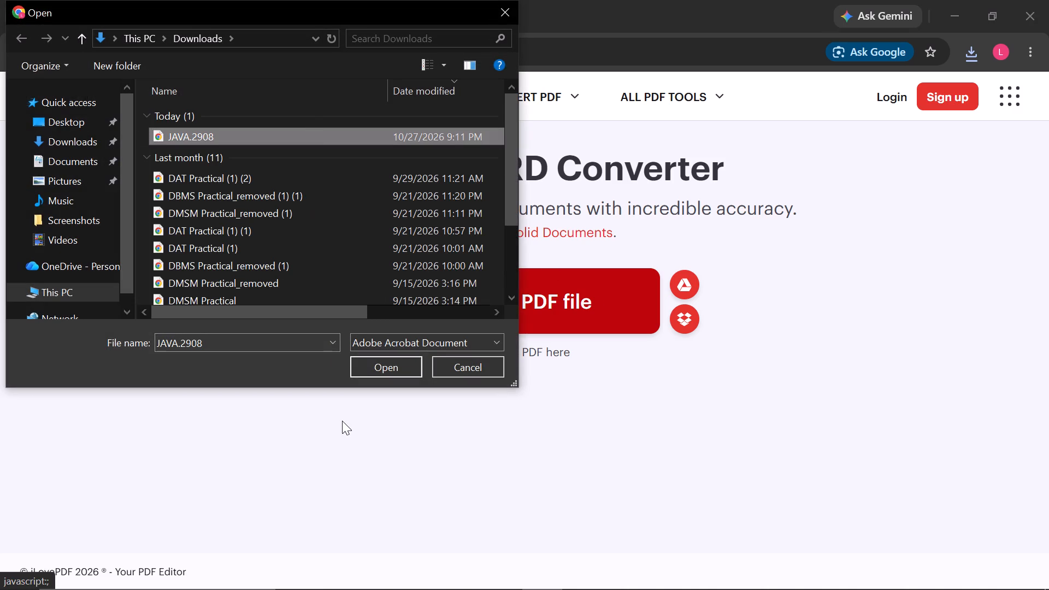
click(386, 368)
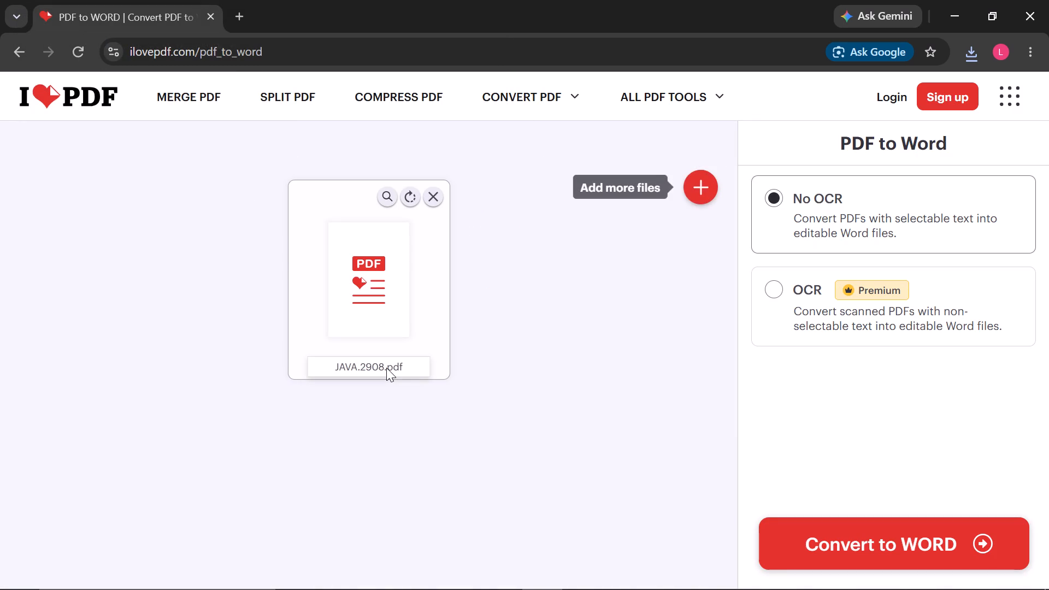
Convert the uploaded PDF to Word with the No OCR option and download the resulting document.
click(825, 533)
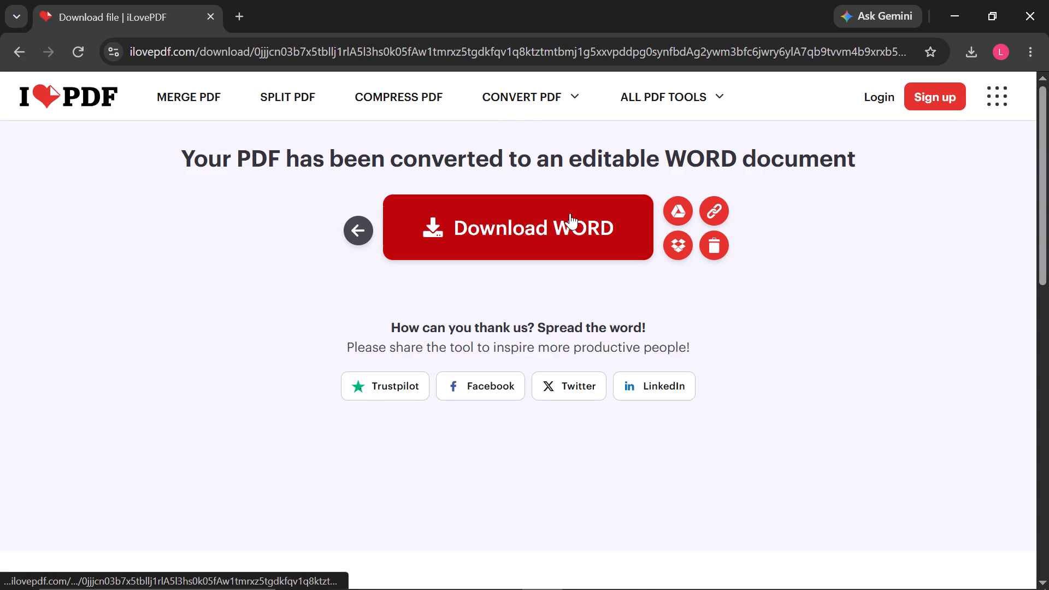
click(558, 225)
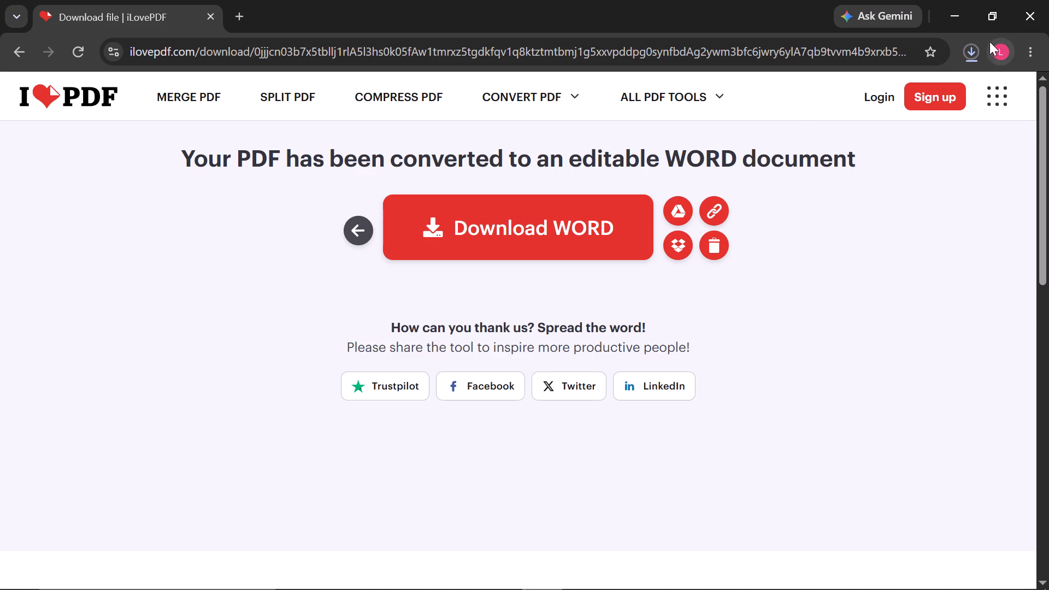
Check the progress of the JAVA.2908.docx download and switch the Wi-Fi connection to the Galaxy A32 phone's network.
click(965, 49)
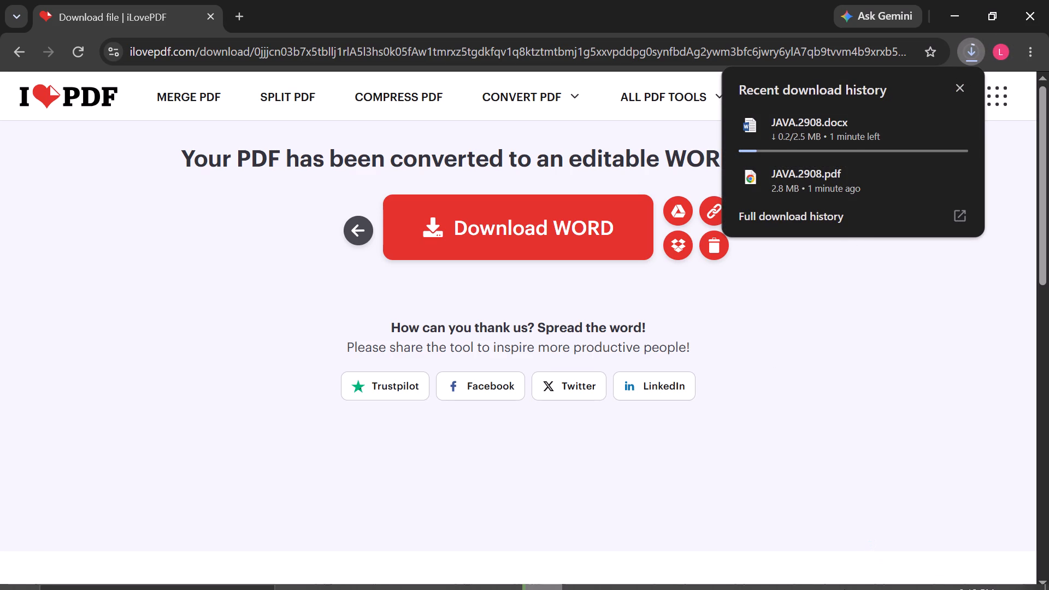
click(927, 571)
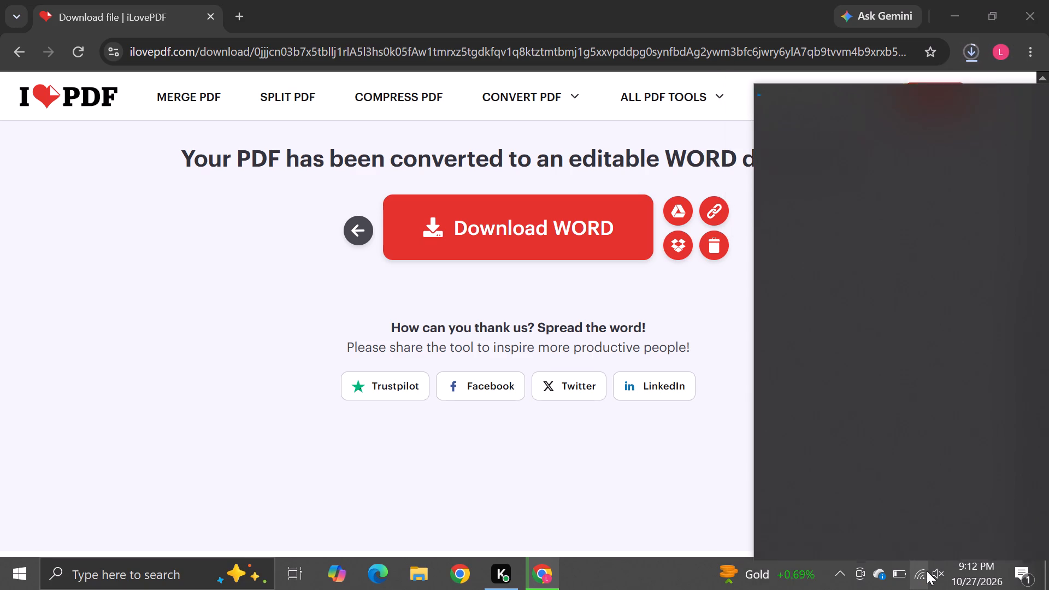
click(903, 218)
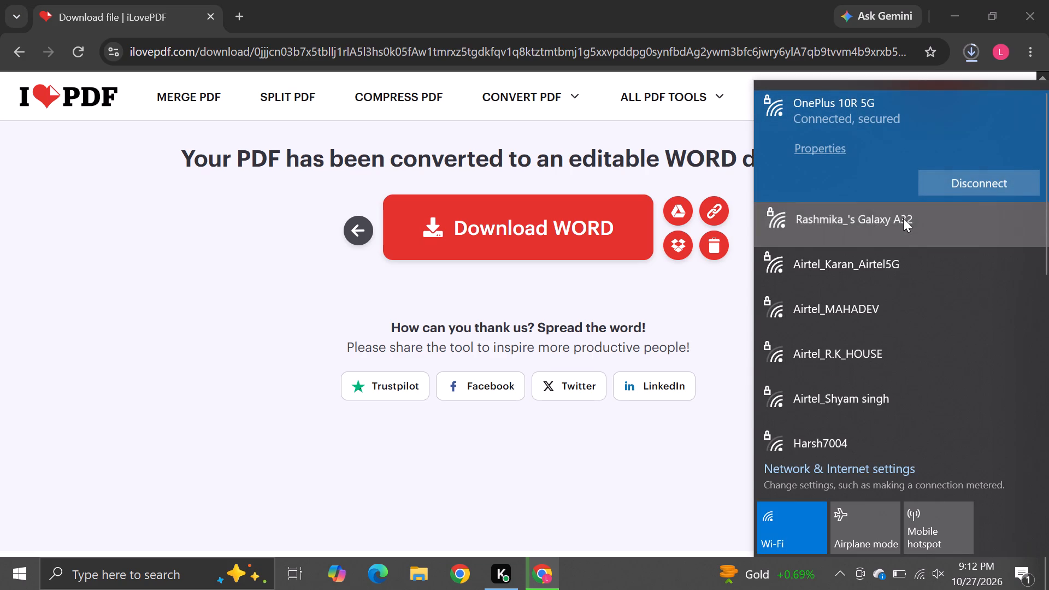
click(984, 230)
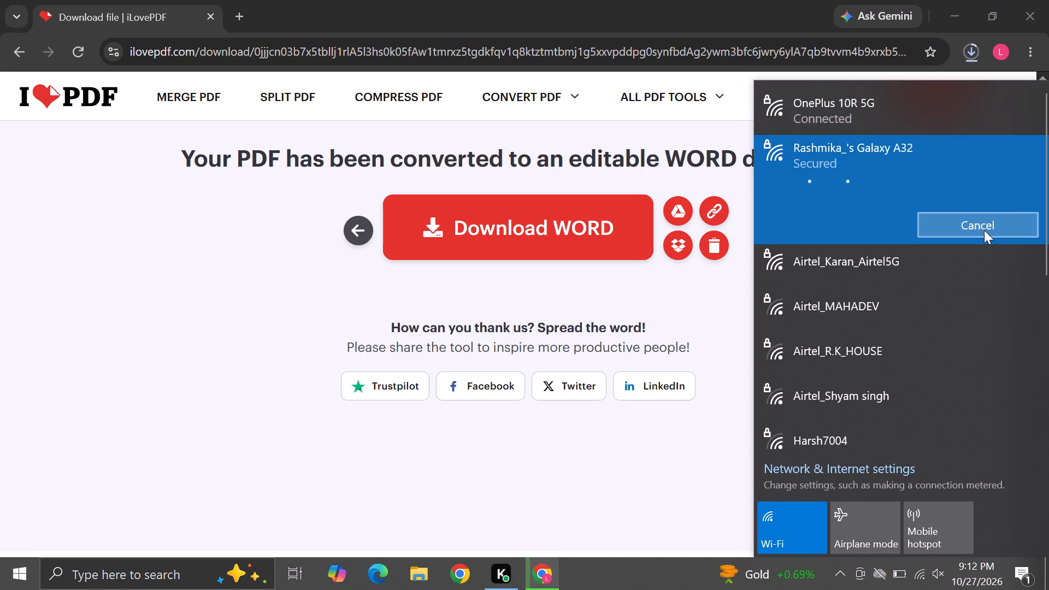
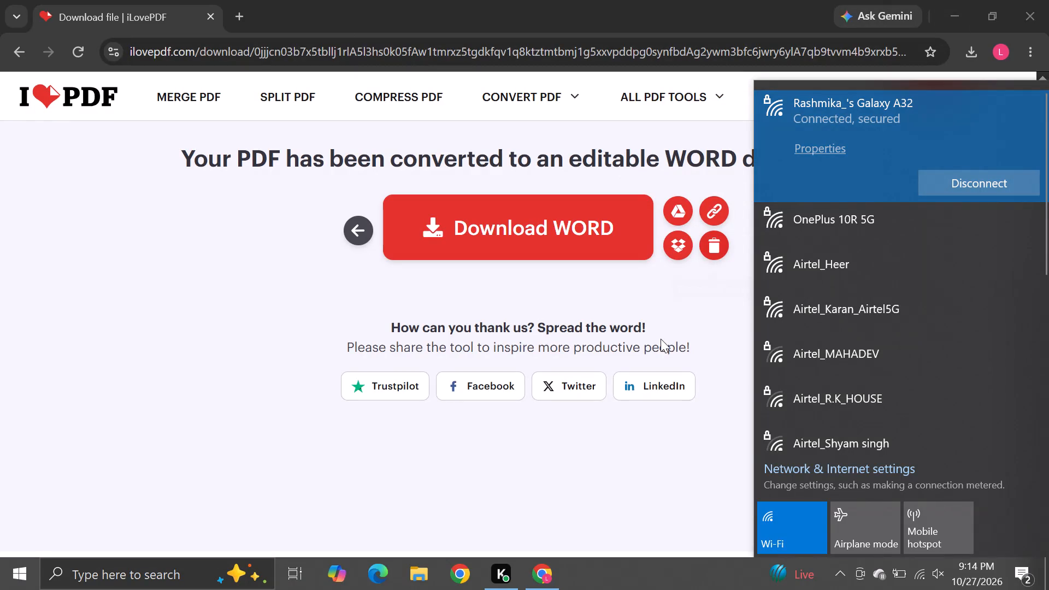
Dismiss the Wi-Fi network list and return to the iLovePDF download page.
click(685, 311)
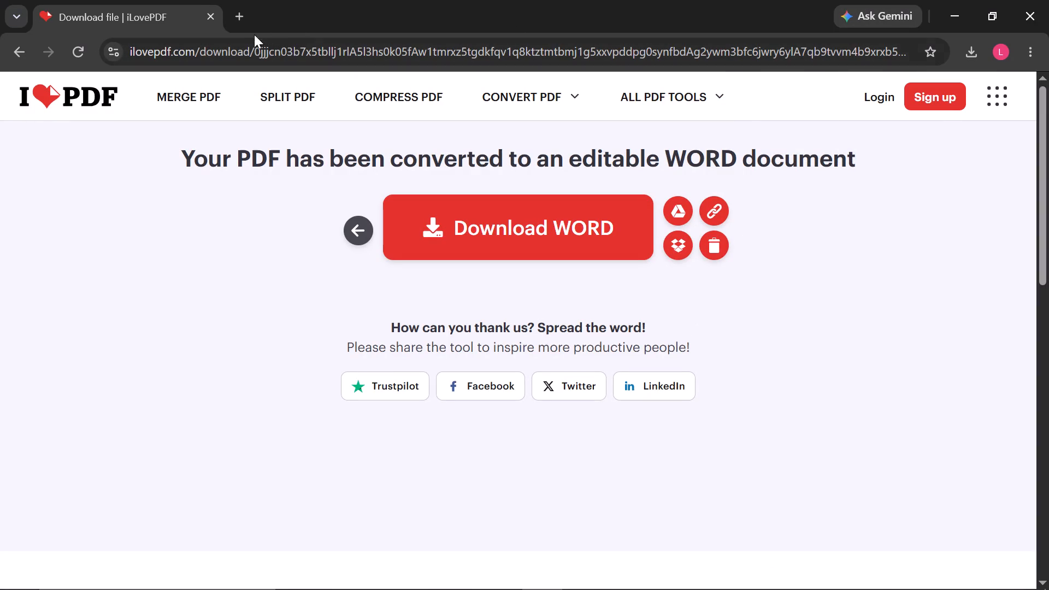
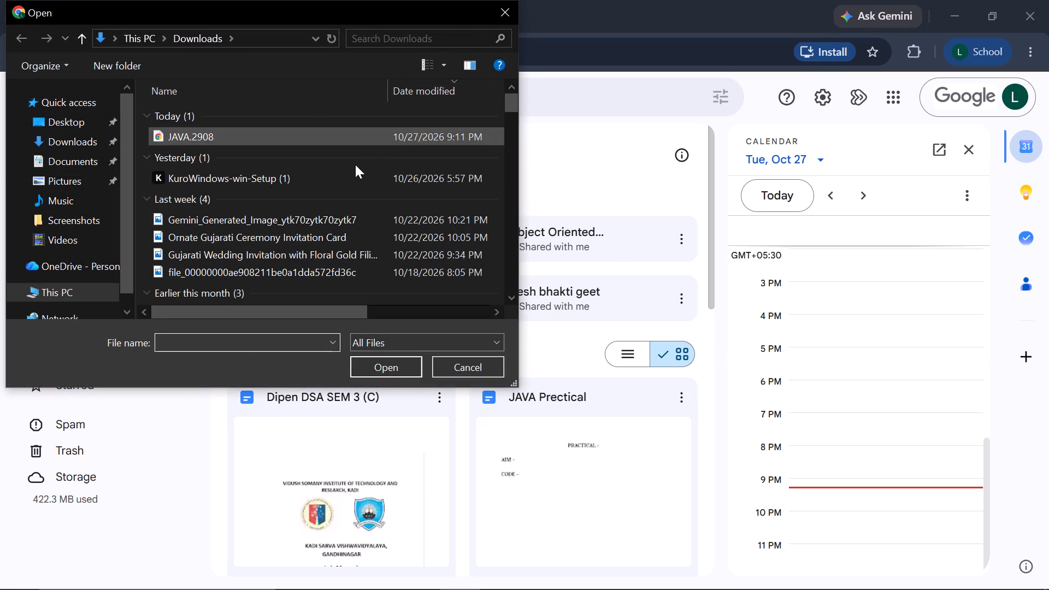
Dismiss the file selection dialog, search Google for "pdf to doc" in a new tab and open iLovePDF's PDF to Word converter.
click(496, 15)
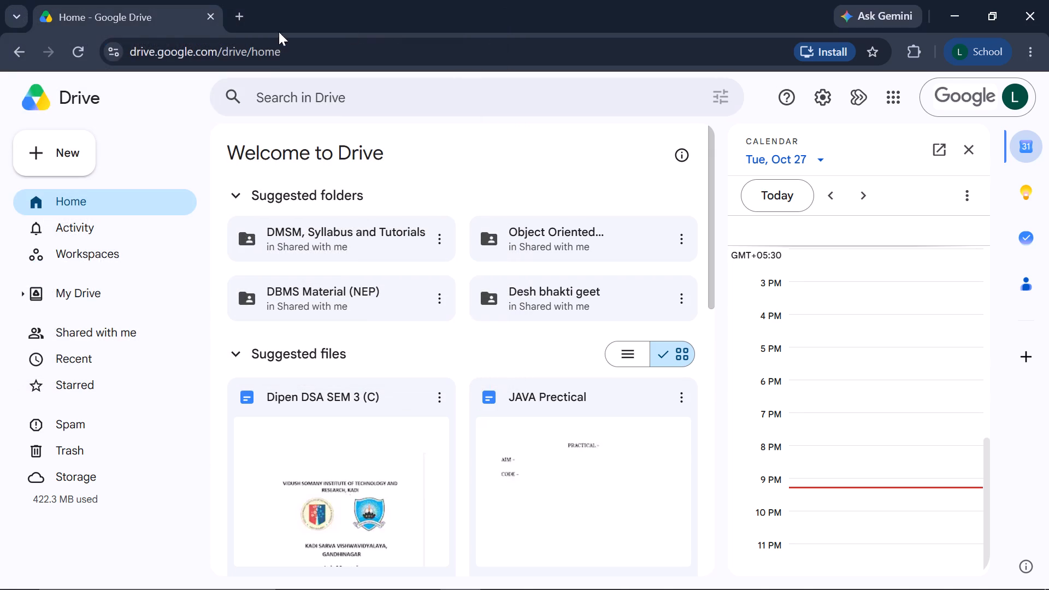
click(240, 22)
click(305, 317)
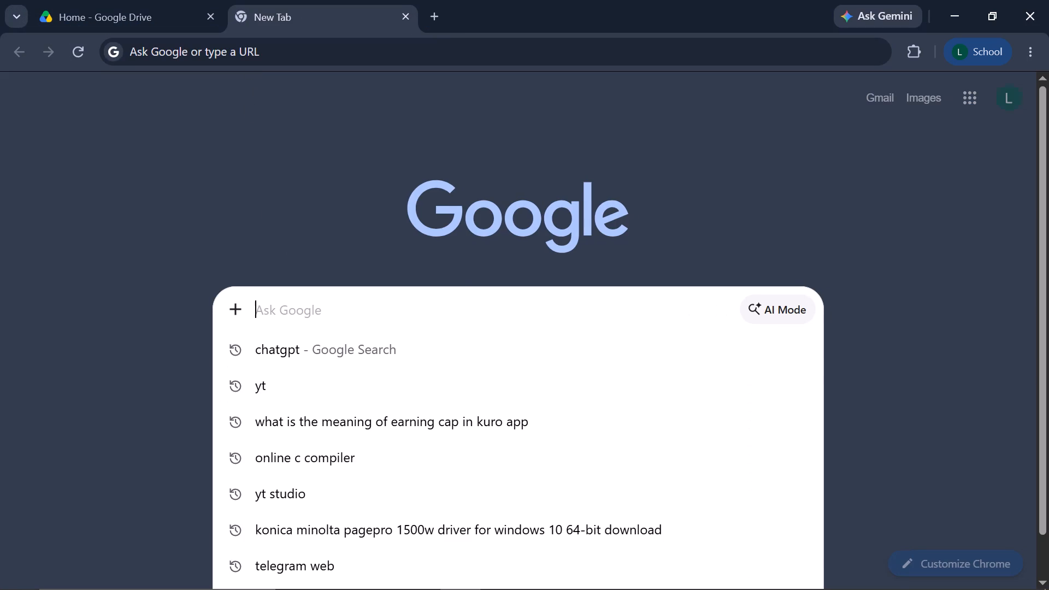
text(pdf)
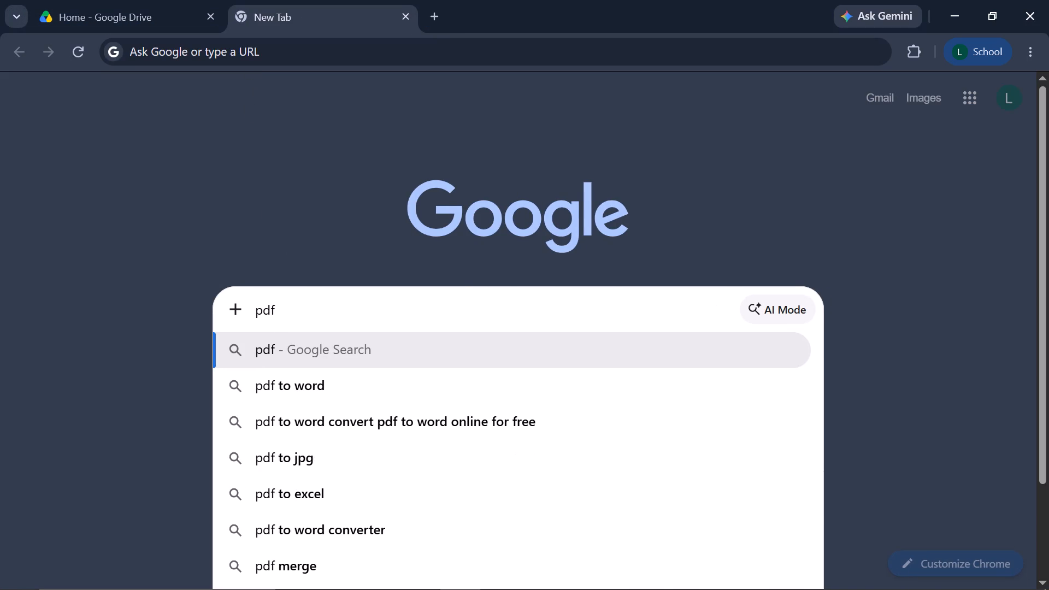
key(space)
text(to d)
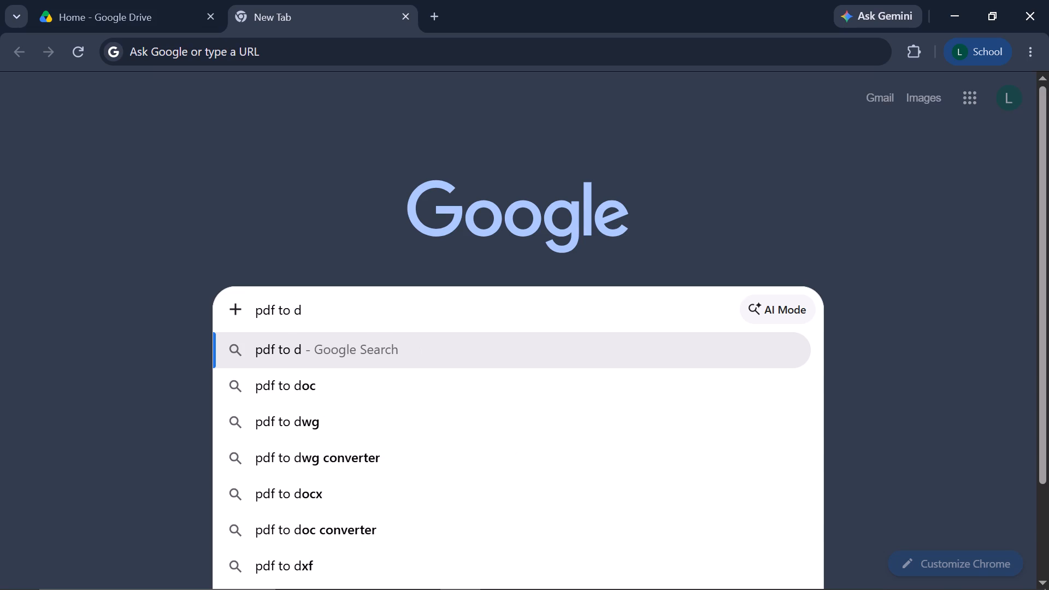
click(298, 376)
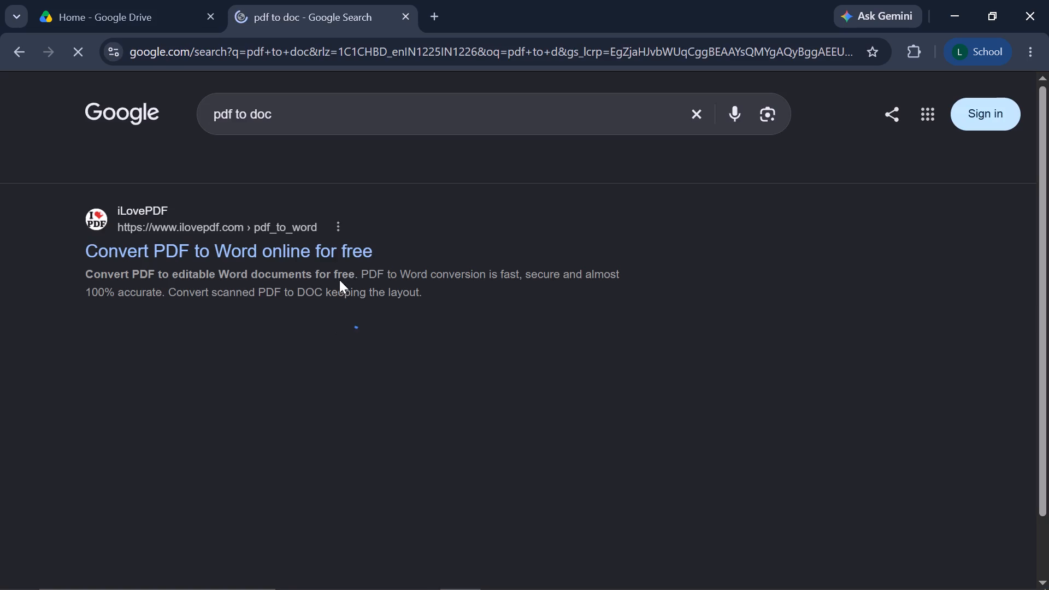
click(194, 247)
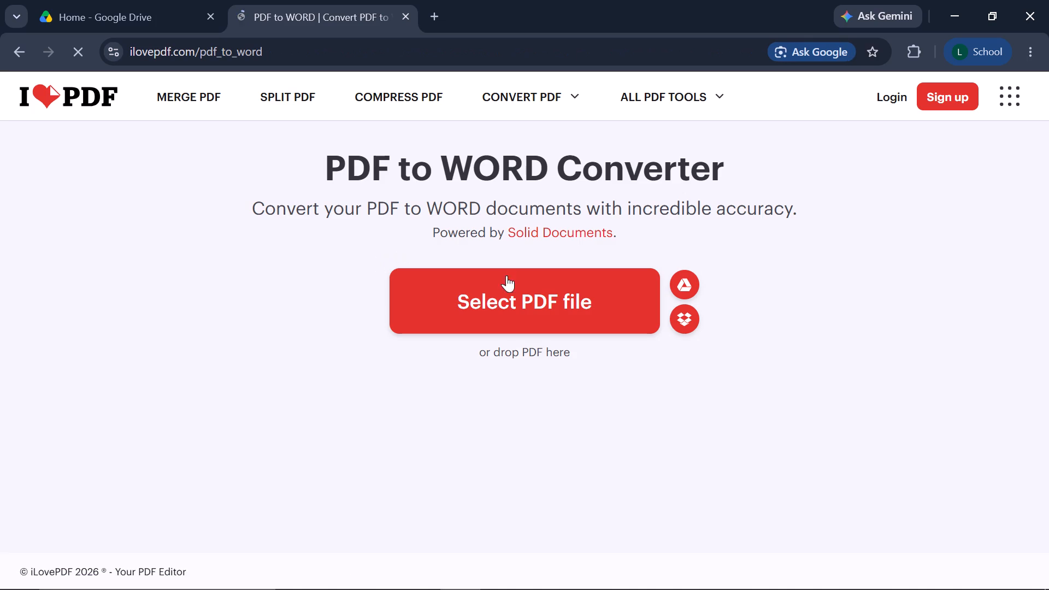
Upload the JAVA.2908 PDF from the Downloads folder to the PDF to WORD converter.
click(517, 281)
click(214, 147)
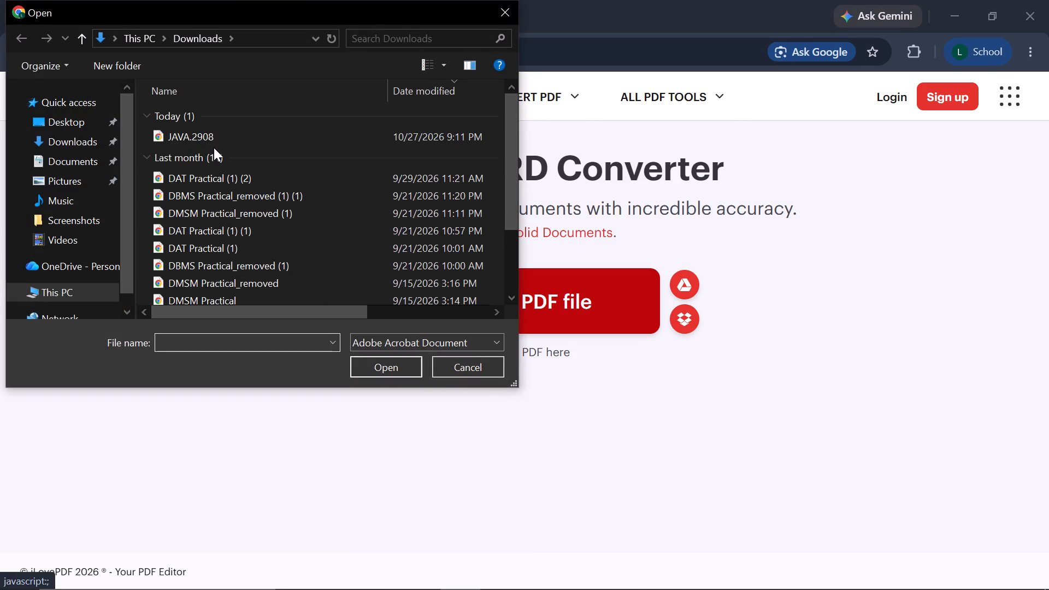
click(217, 143)
click(387, 362)
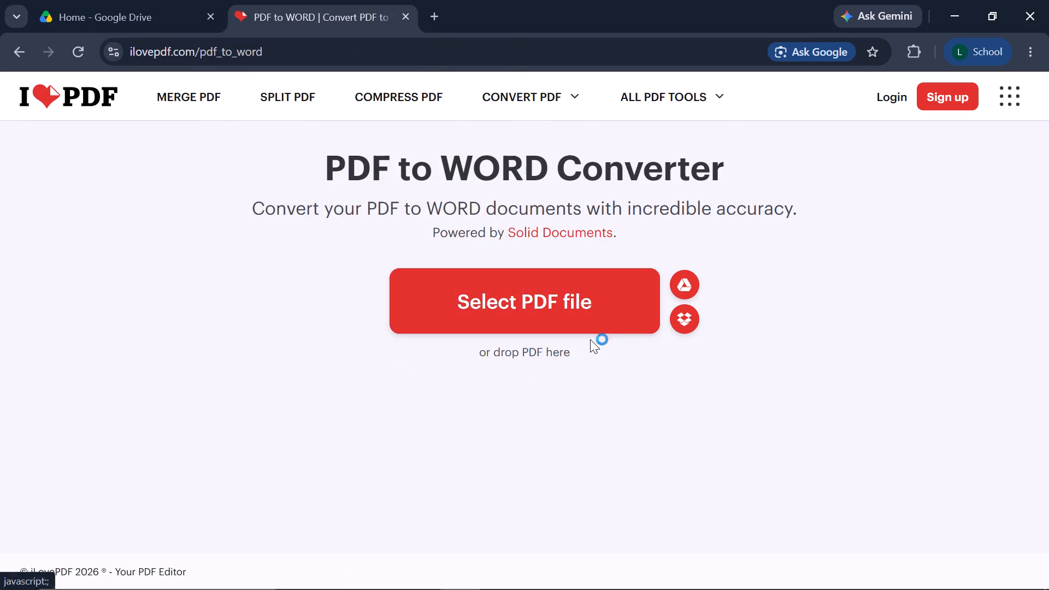
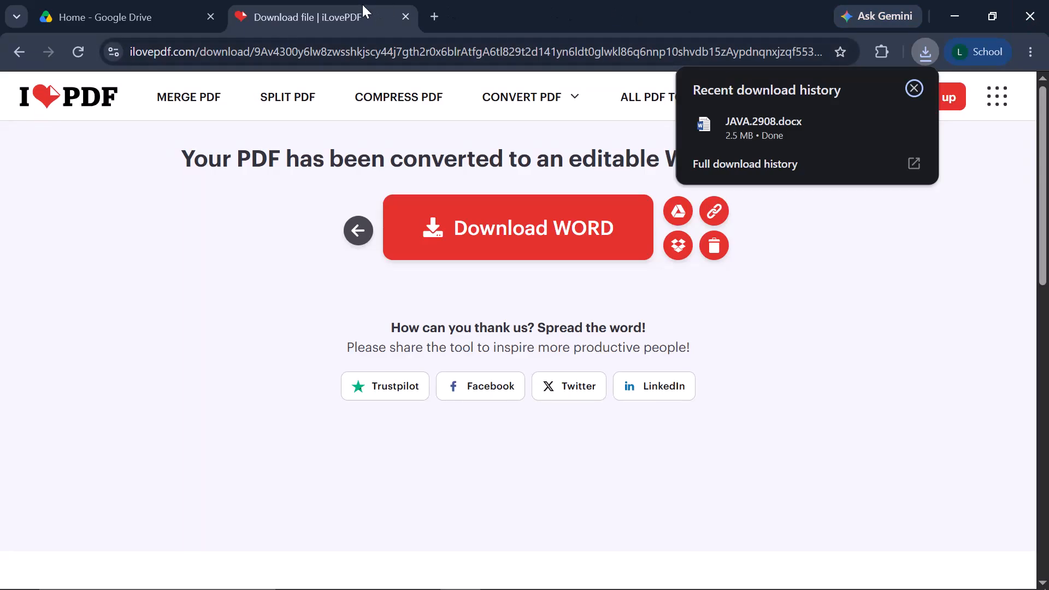
Switch to the Google Drive tab and upload JAVA.2908.docx from the computer.
click(198, 14)
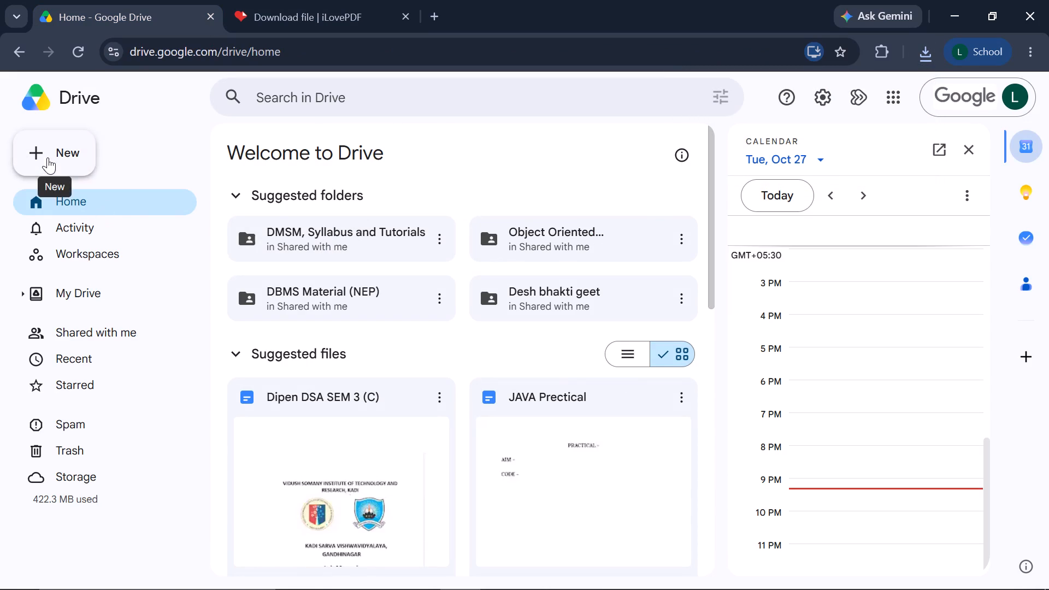
click(47, 157)
click(70, 191)
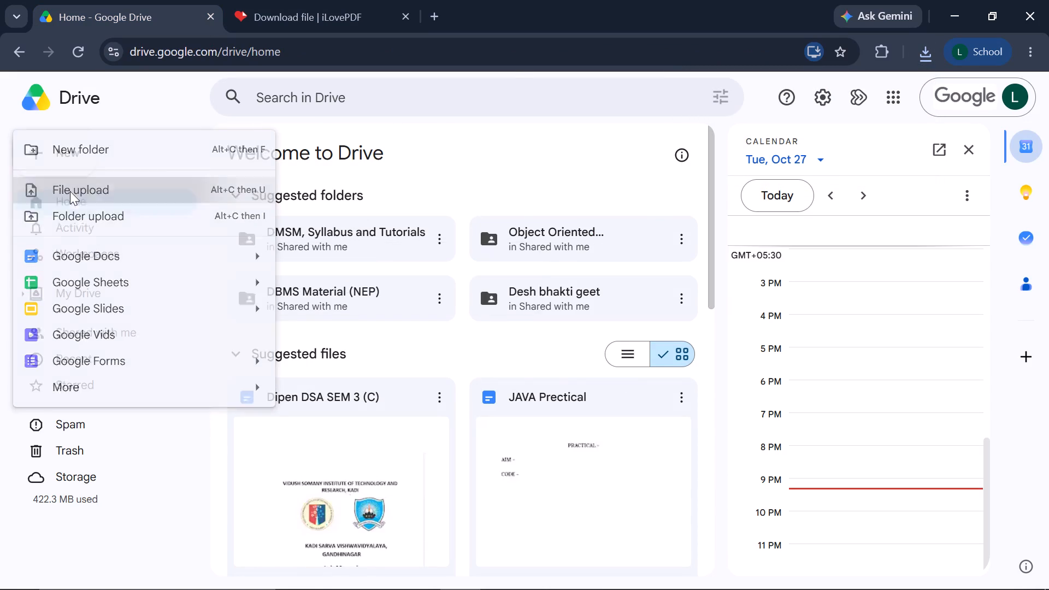
click(250, 139)
click(372, 359)
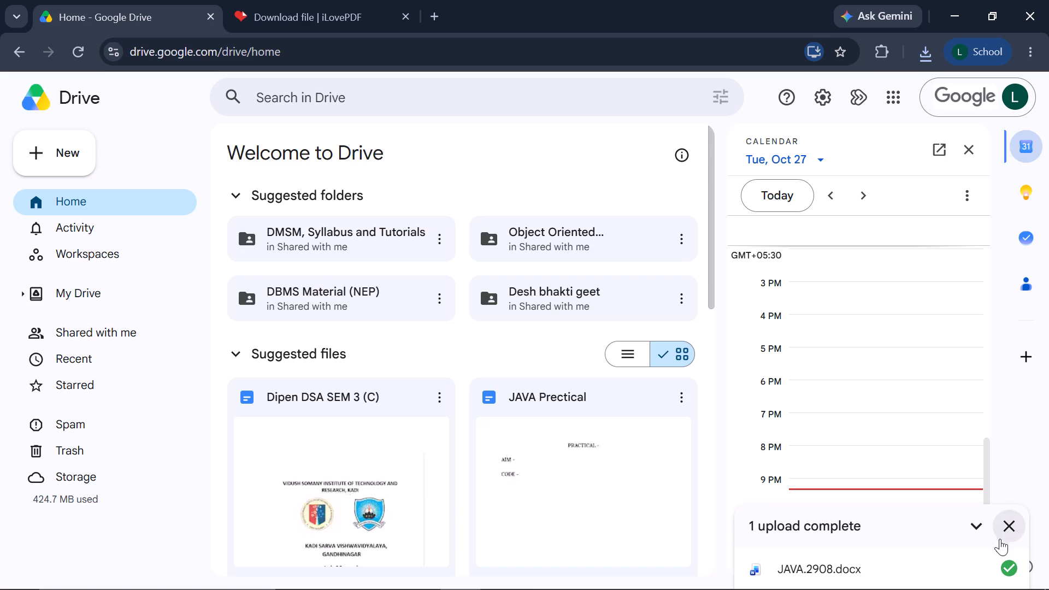
Close the calendar side panel in Drive and open the uploaded JAVA.2908.docx in Google Docs.
click(973, 154)
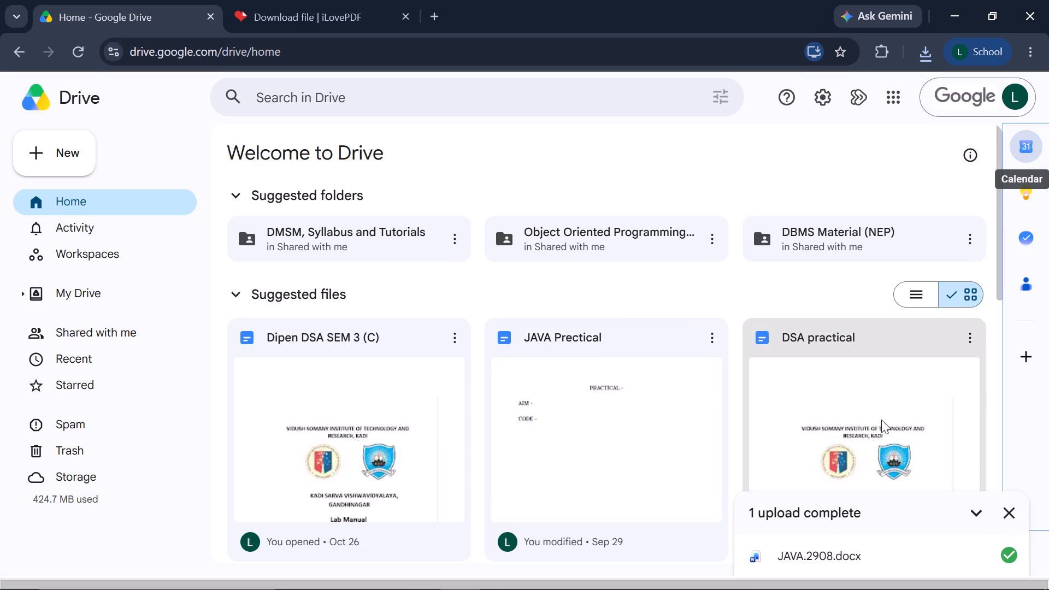
scroll(679, 390, down, 4)
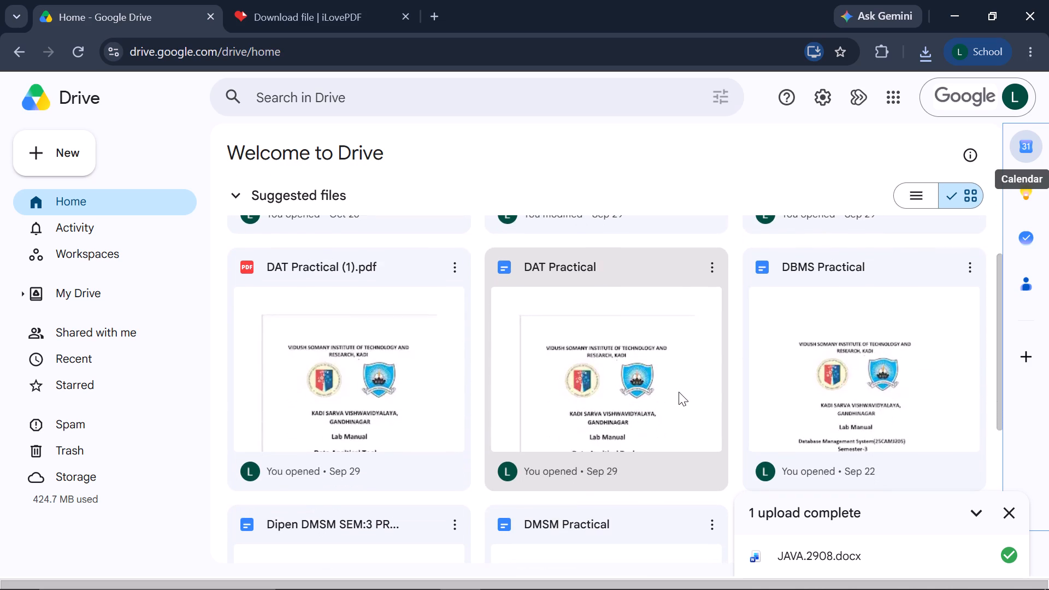
scroll(679, 392, down, 7)
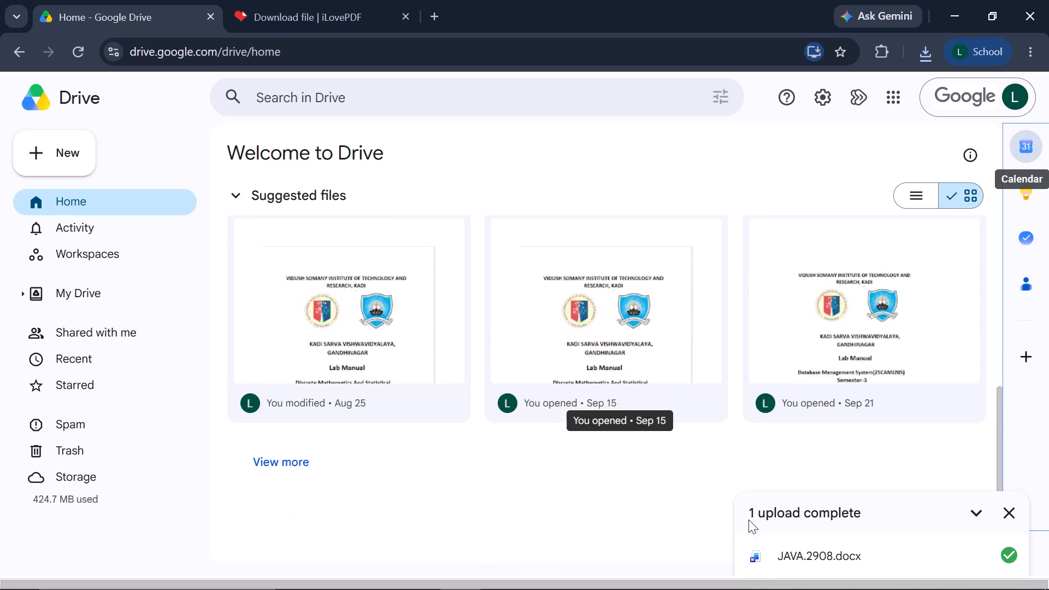
click(767, 559)
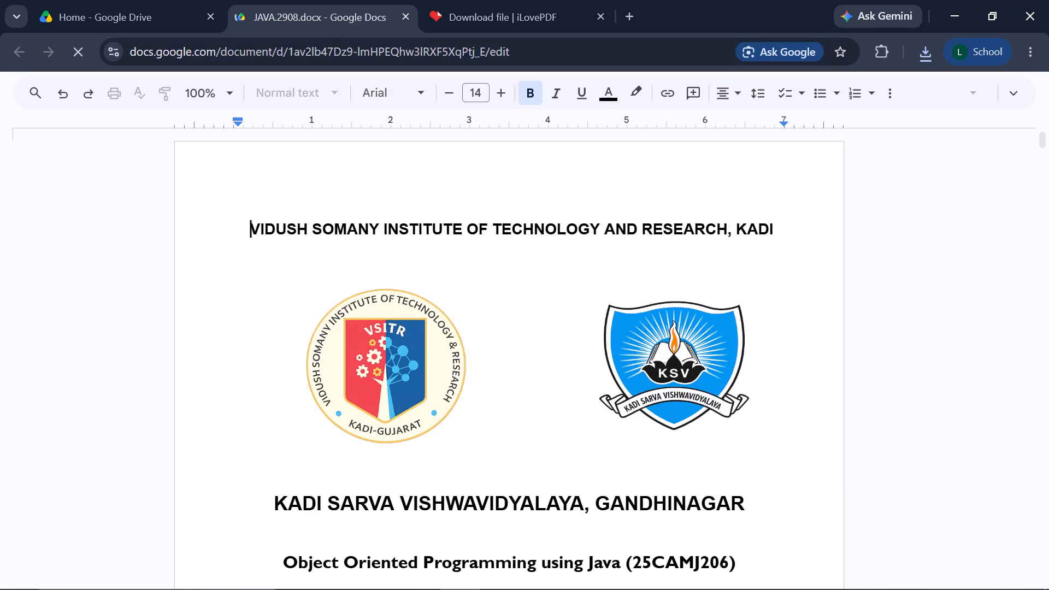
Look through the converted document's cover, certificate and practical index pages up to the start of Practical-1.
scroll(469, 261, down, 9)
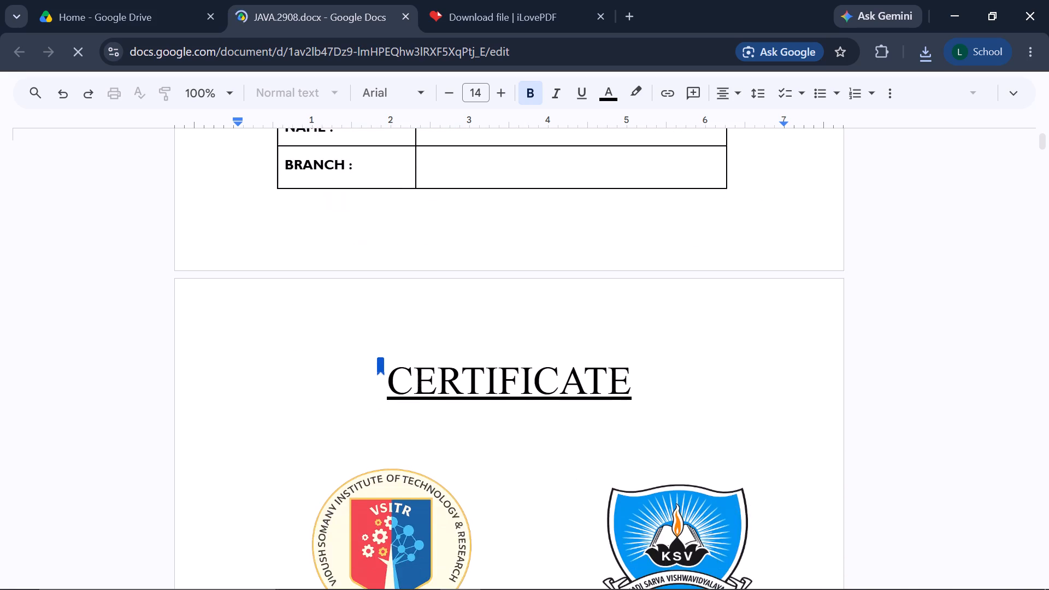
scroll(469, 263, down, 12)
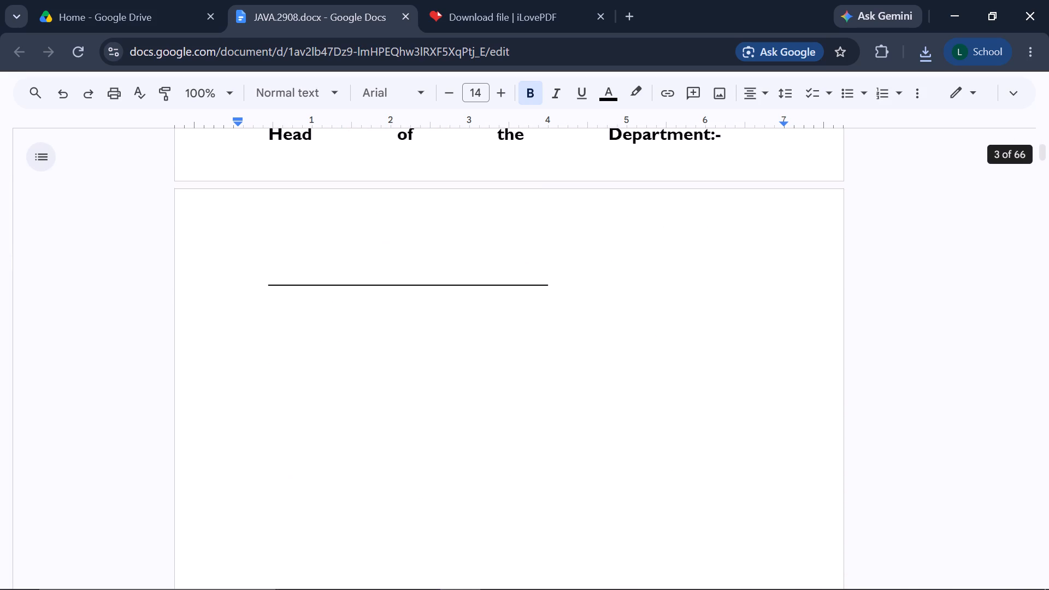
scroll(472, 273, down, 14)
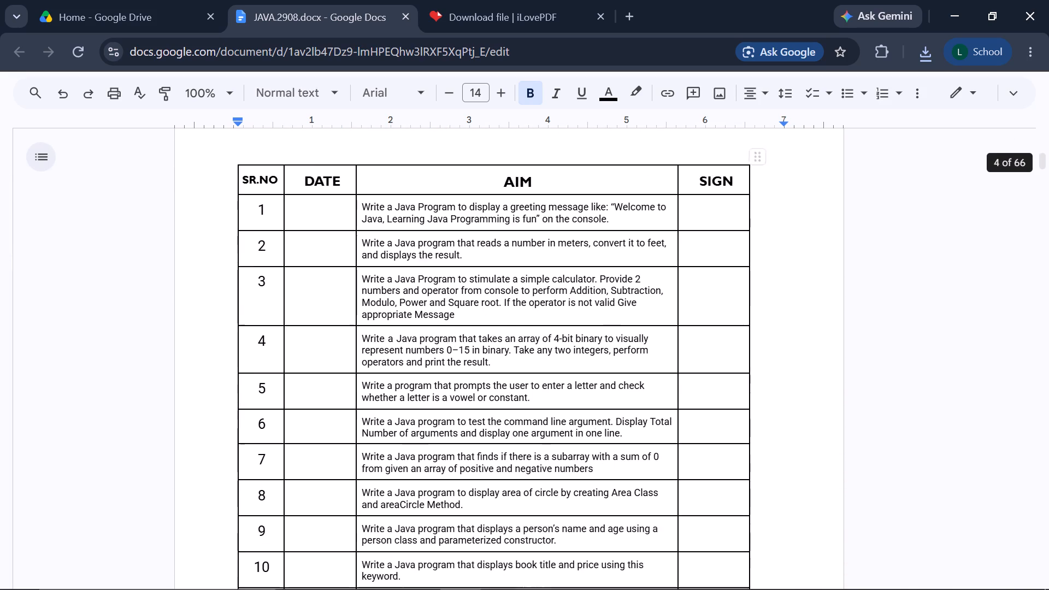
scroll(472, 284, down, 16)
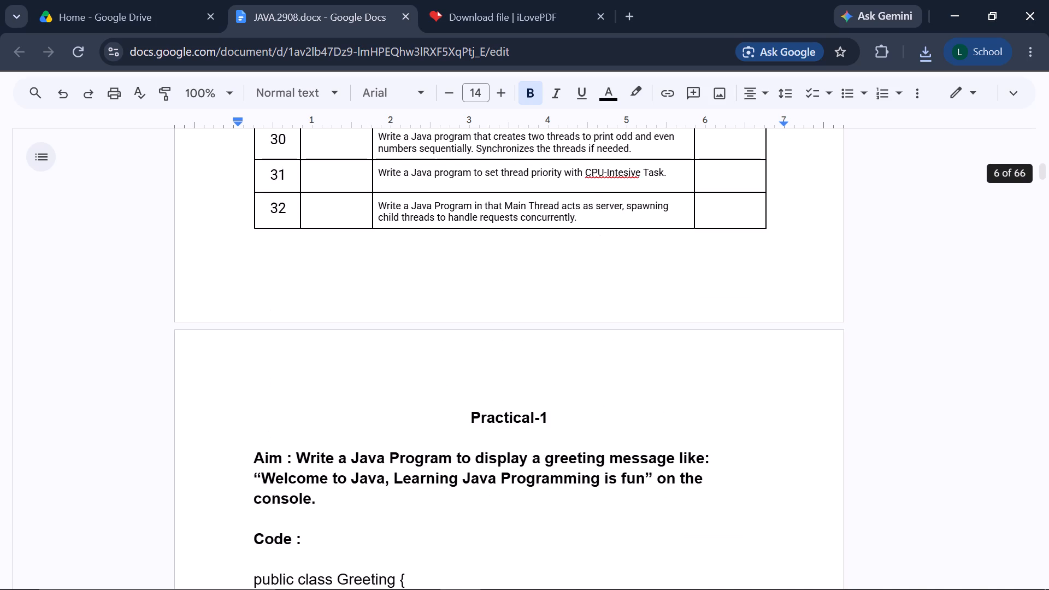
Set the "Practical-1" heading's font size to 16, choosing to continue editing the Word file.
scroll(470, 297, down, 3)
drag(467, 168, 505, 163)
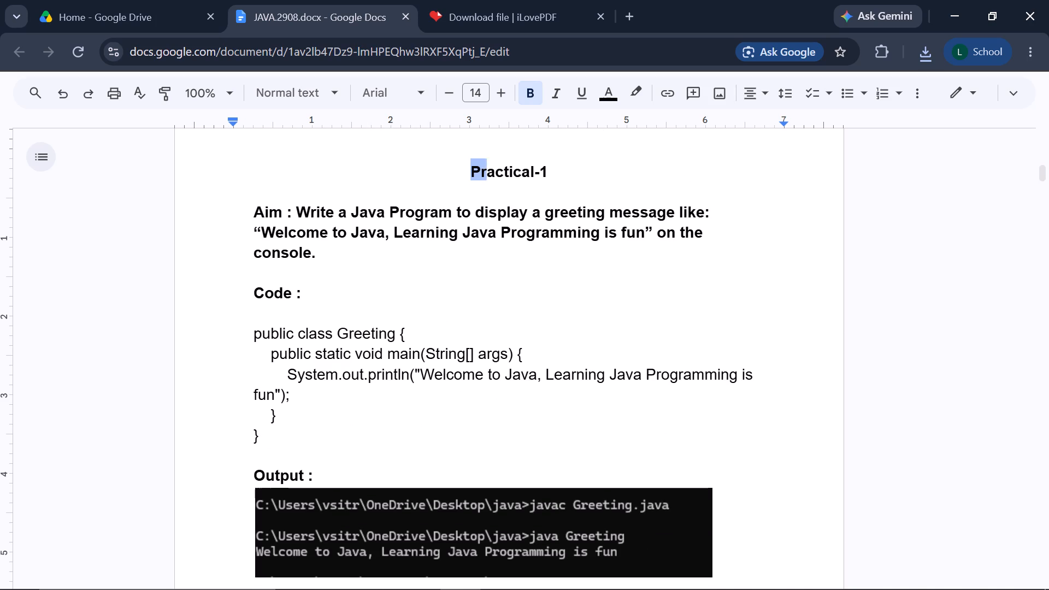
drag(505, 163, 557, 163)
double_click(502, 89)
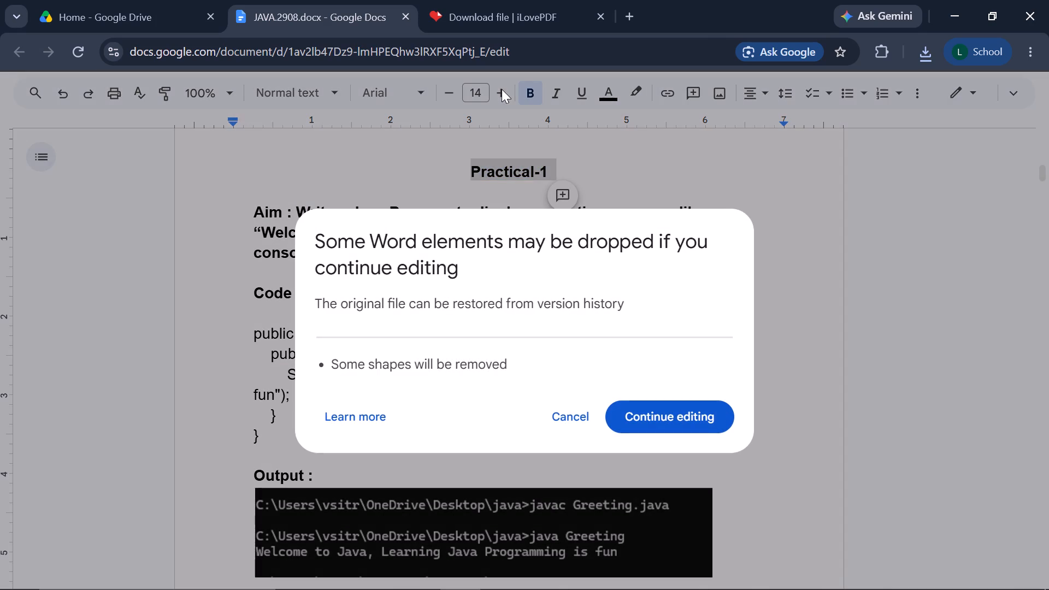
click(645, 426)
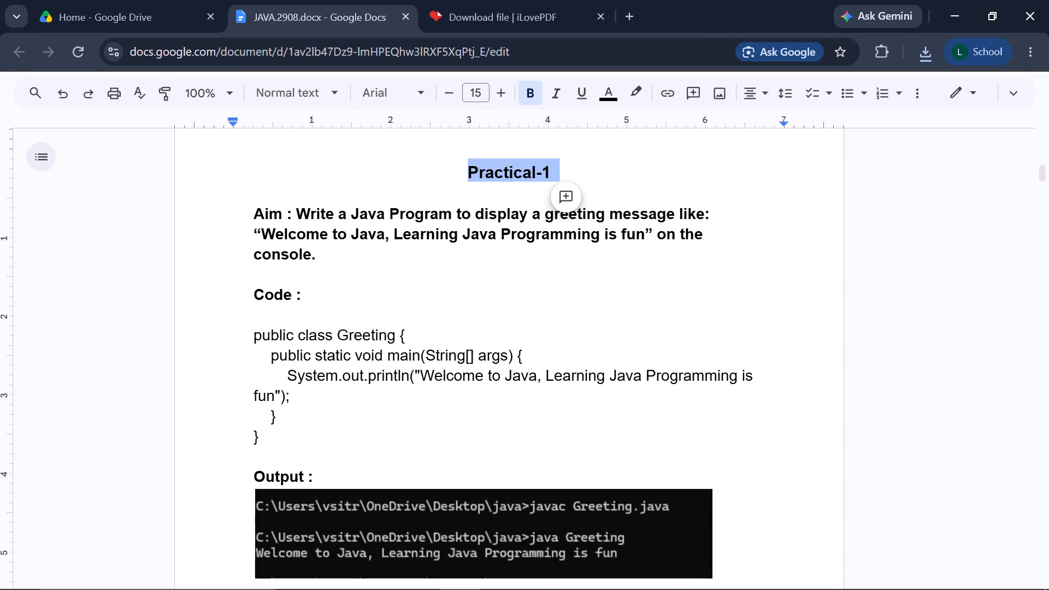
click(500, 91)
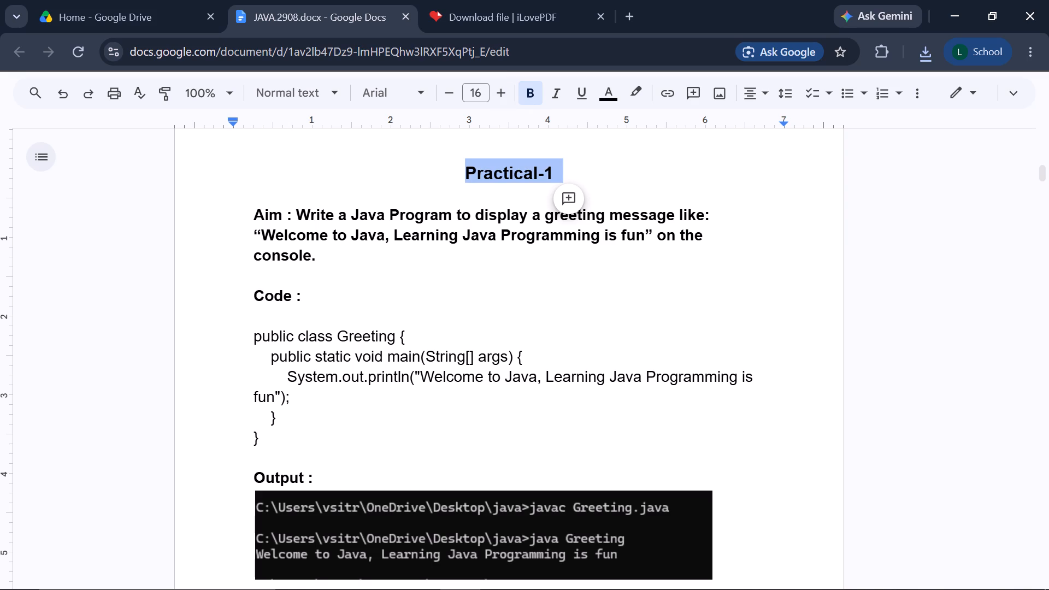
click(416, 163)
Set the font size of the Greeting class code under Practical-1 to 12.
click(299, 220)
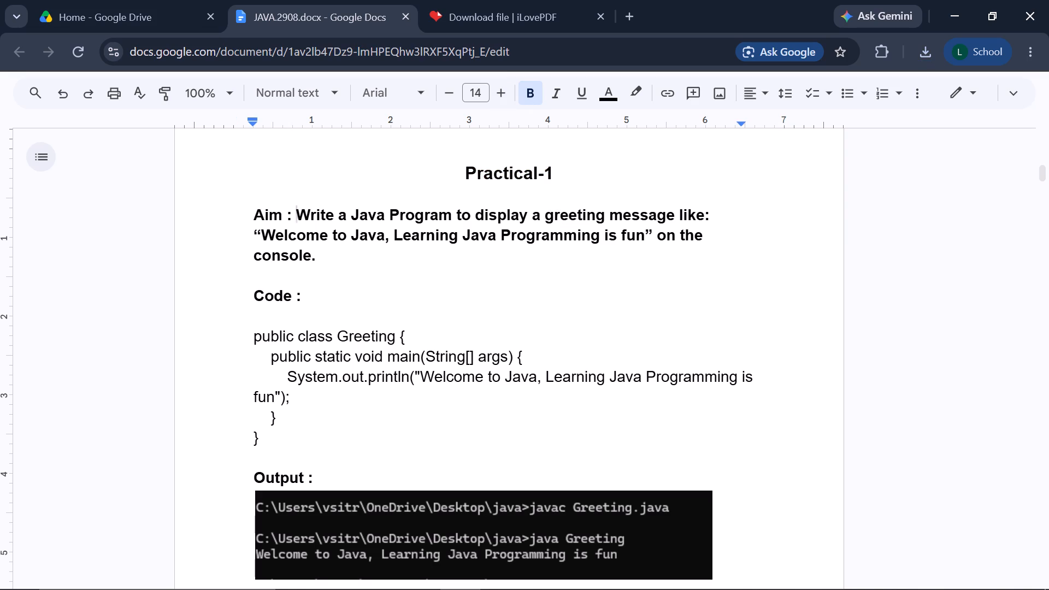
click(251, 333)
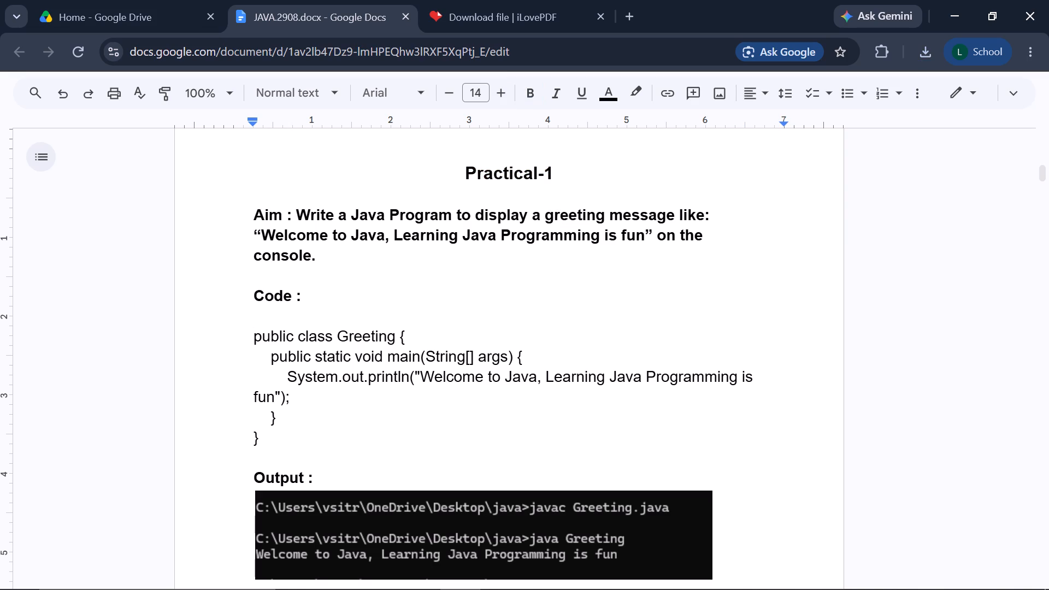
click(304, 352)
drag(244, 332, 614, 451)
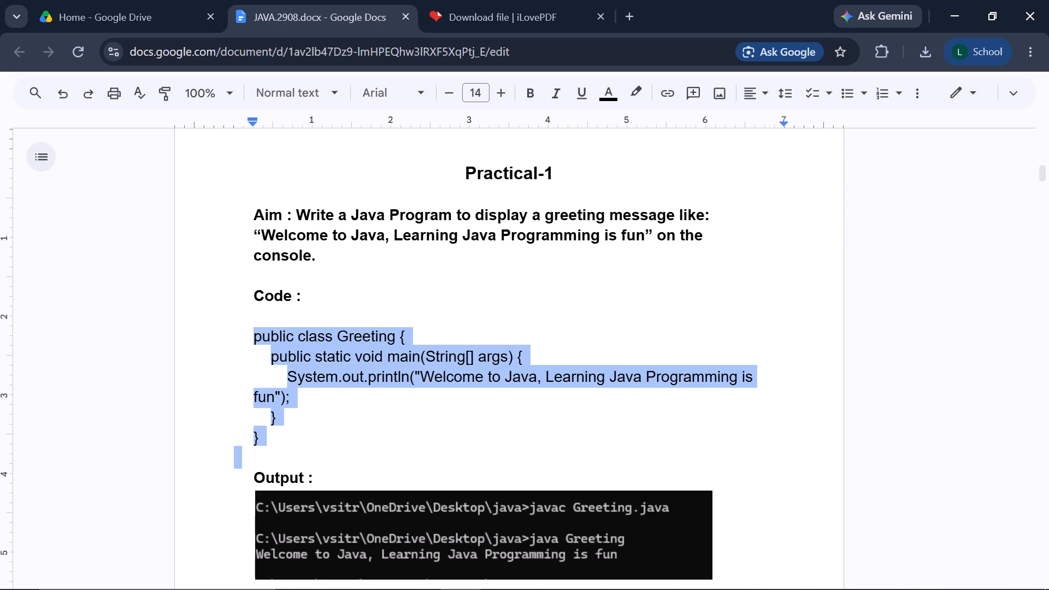
drag(614, 451, 428, 438)
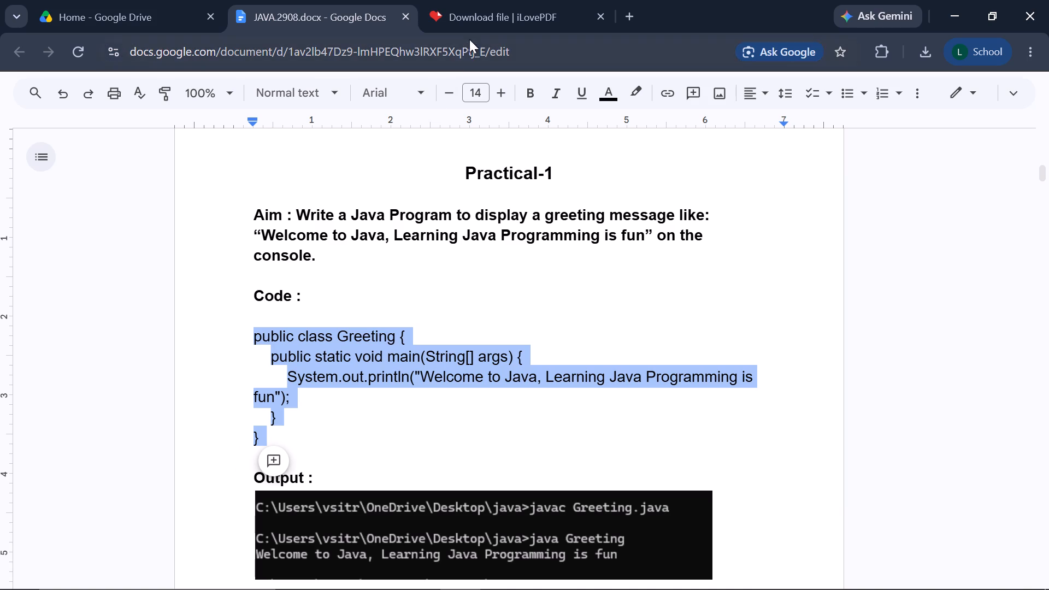
double_click(445, 91)
click(617, 302)
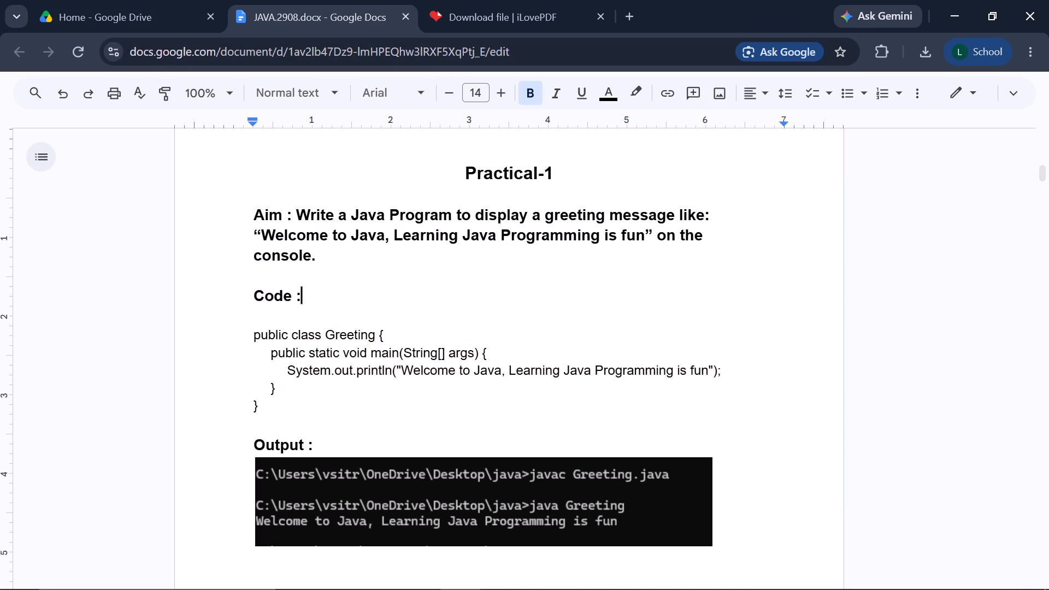
Set the "Practical-2" heading's font size to 16.
scroll(554, 261, down, 7)
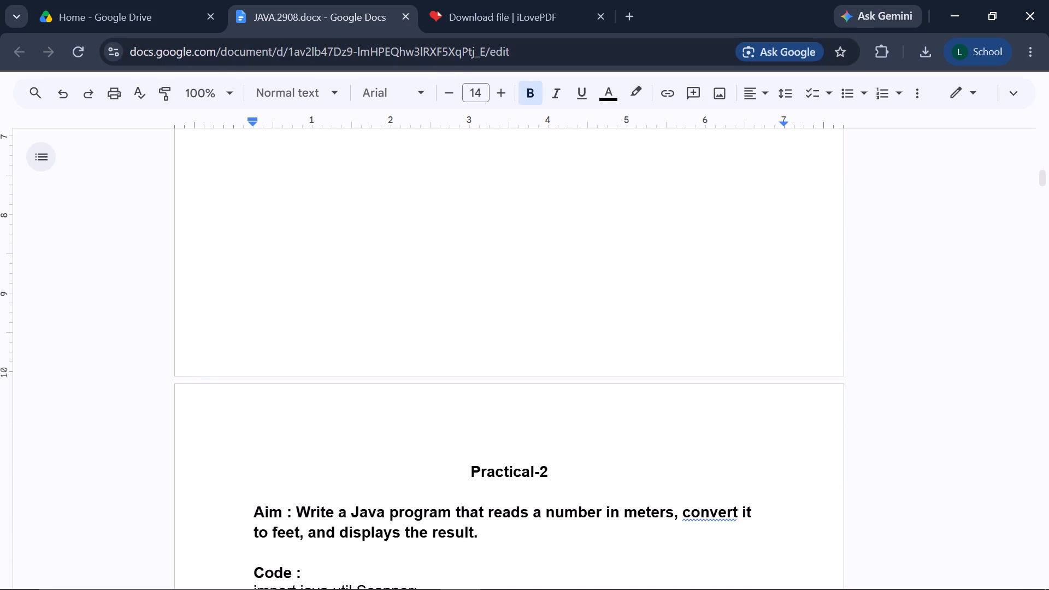
scroll(525, 280, down, 2)
drag(459, 315, 581, 311)
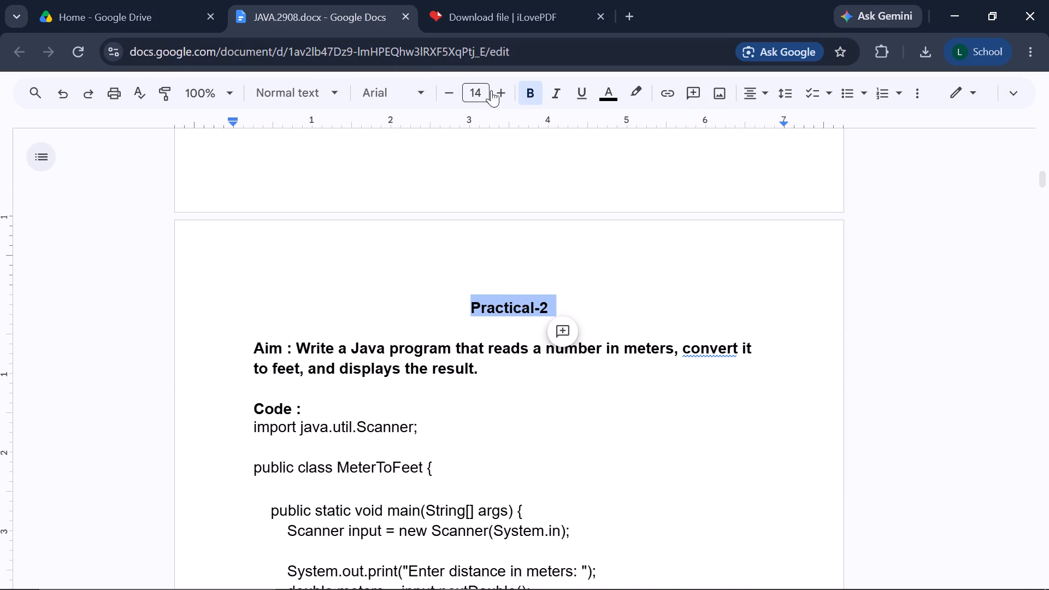
double_click(493, 93)
click(425, 206)
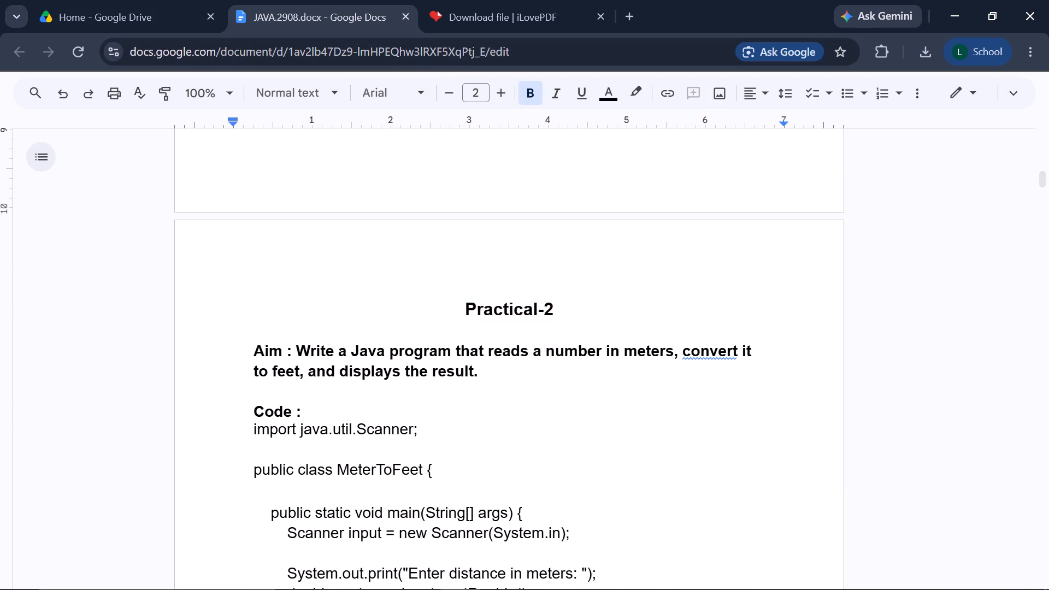
Set the font size of the whole MeterToFeet program code under Practical-2 to 12.
drag(248, 435, 606, 589)
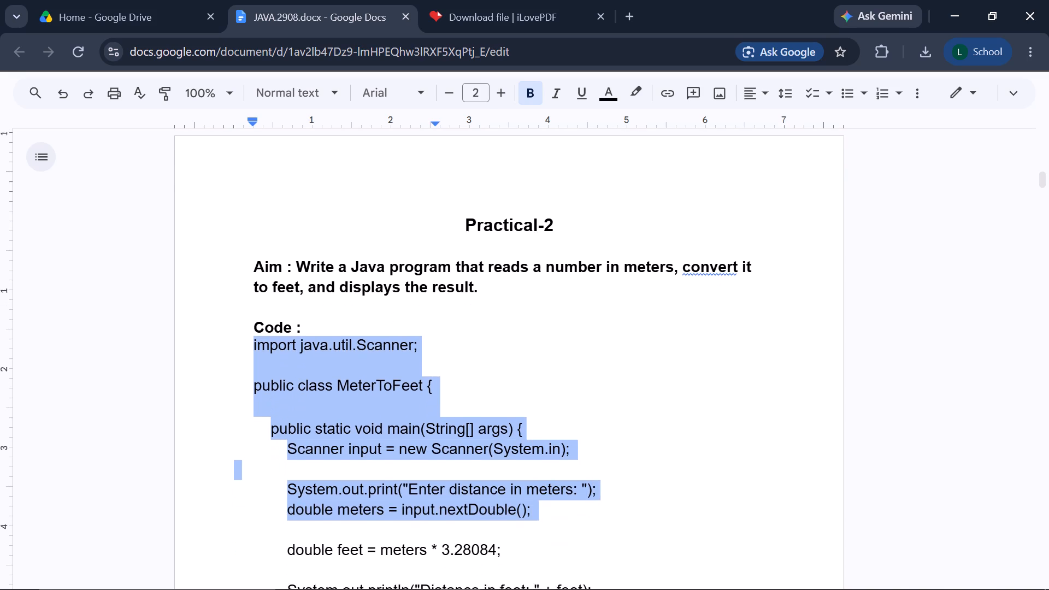
drag(606, 589, 309, 487)
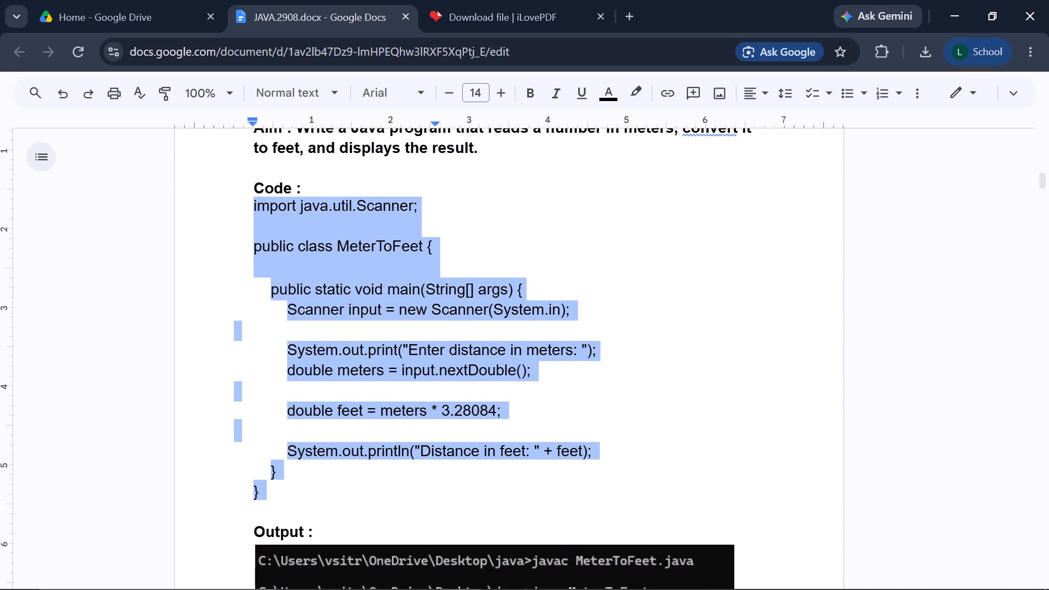
double_click(452, 95)
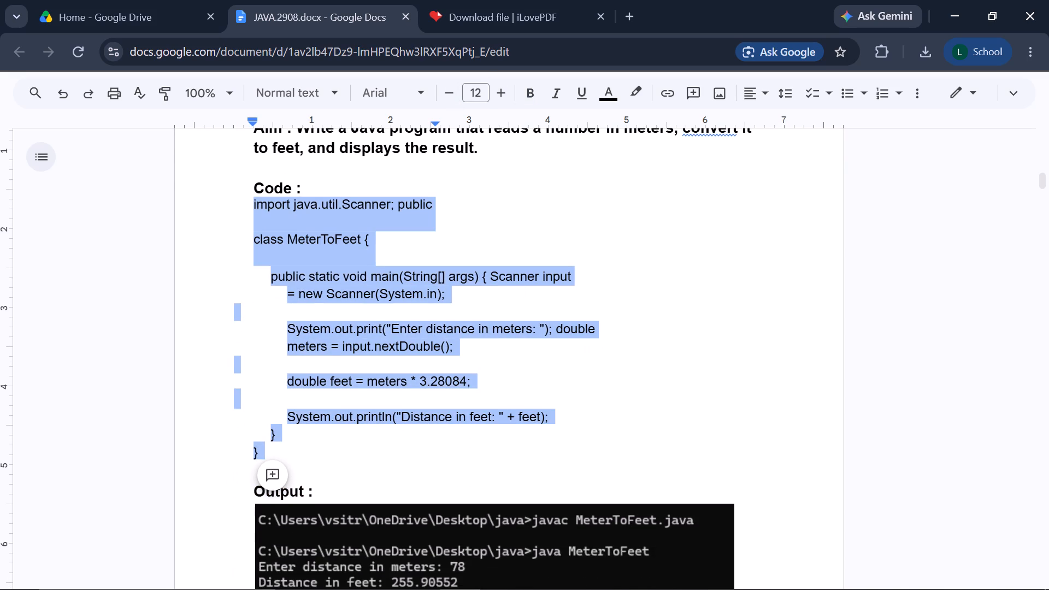
Set the "Practical-3" heading's font size to 16.
scroll(556, 253, down, 5)
scroll(515, 310, down, 3)
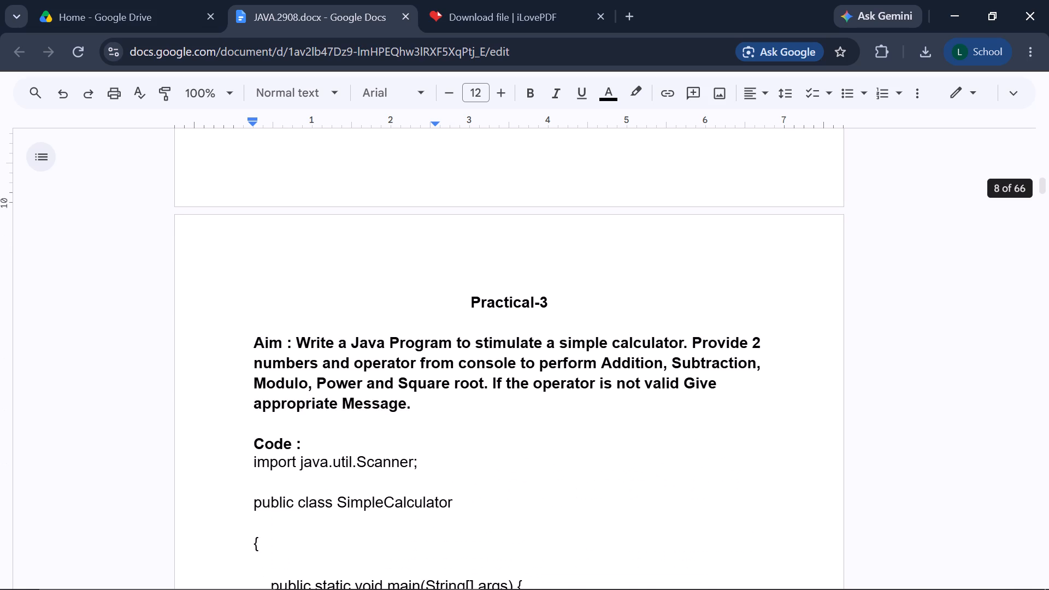
drag(458, 306, 568, 289)
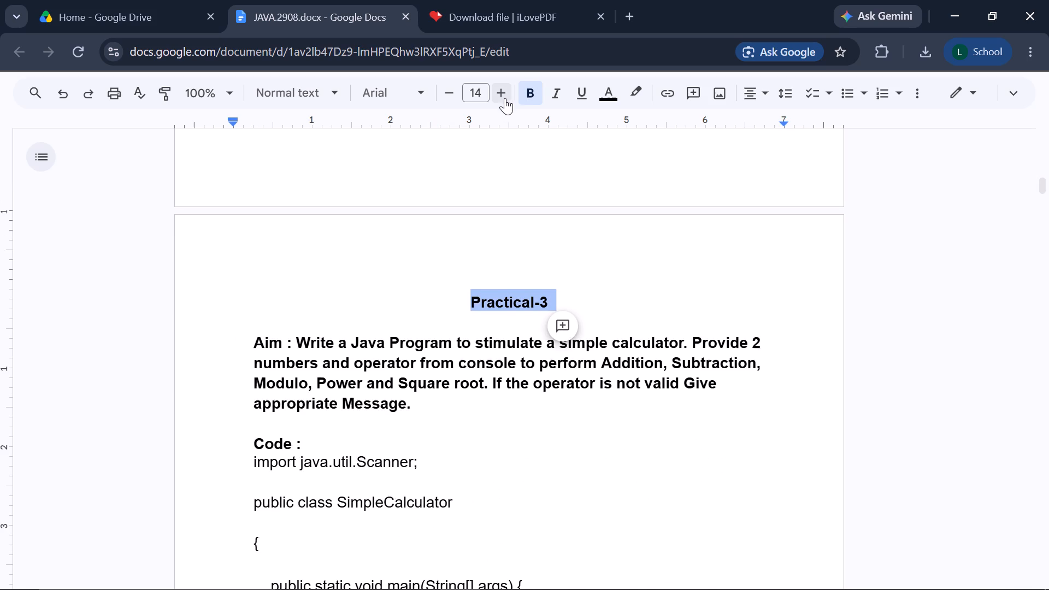
double_click(500, 98)
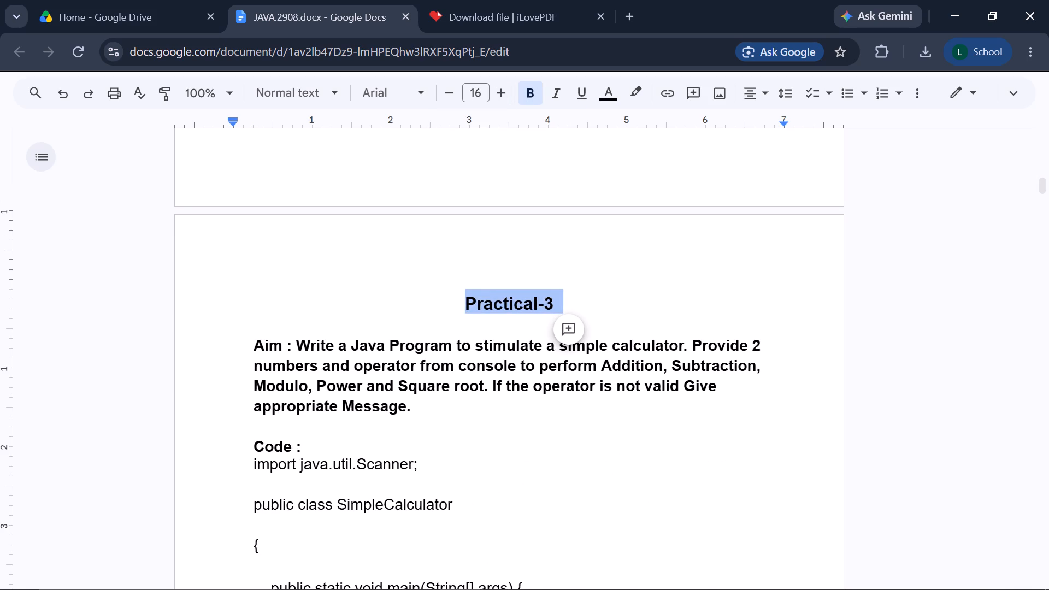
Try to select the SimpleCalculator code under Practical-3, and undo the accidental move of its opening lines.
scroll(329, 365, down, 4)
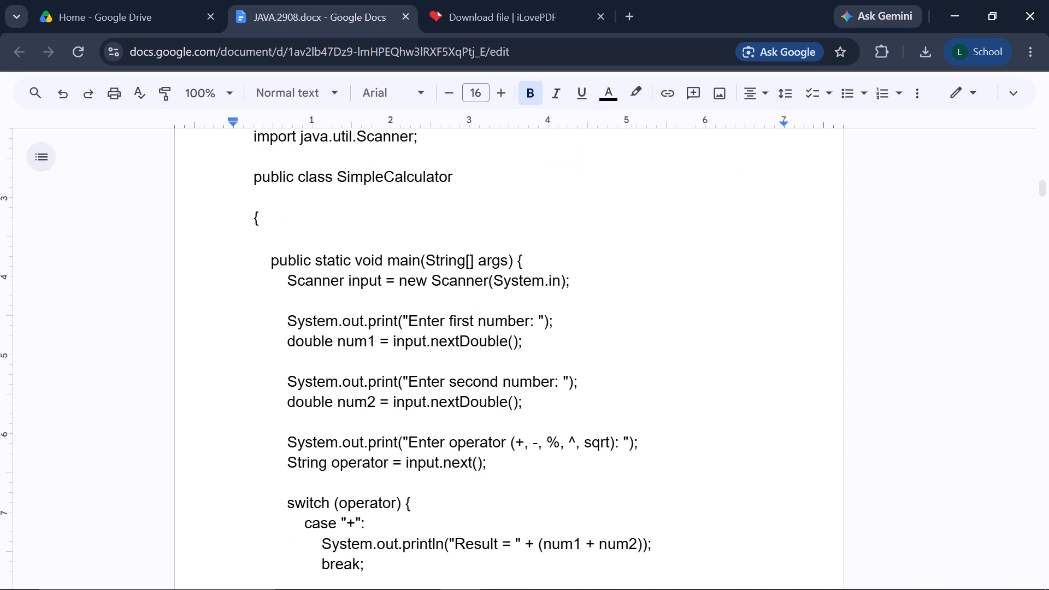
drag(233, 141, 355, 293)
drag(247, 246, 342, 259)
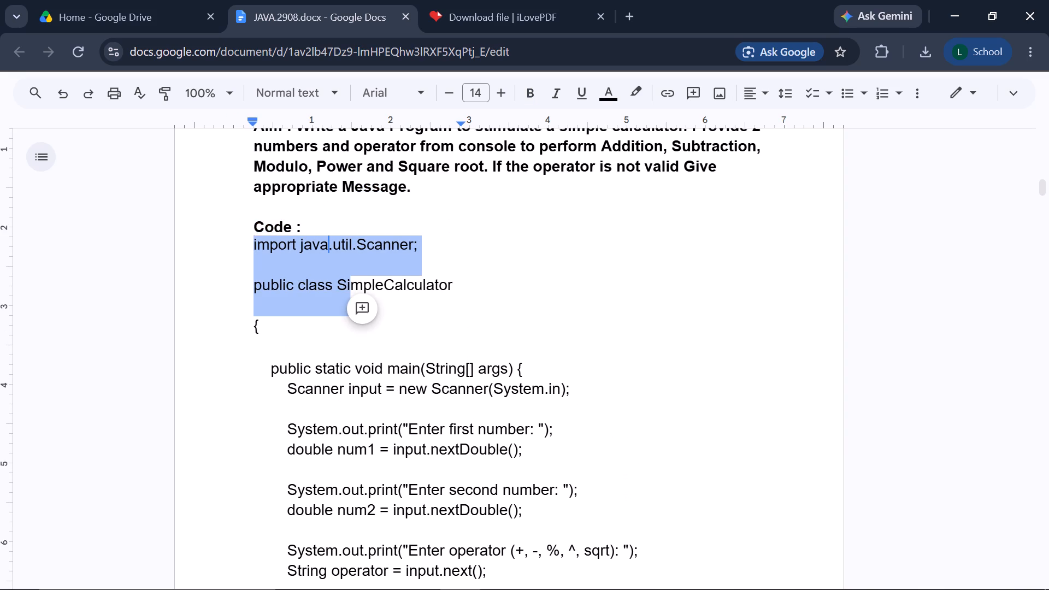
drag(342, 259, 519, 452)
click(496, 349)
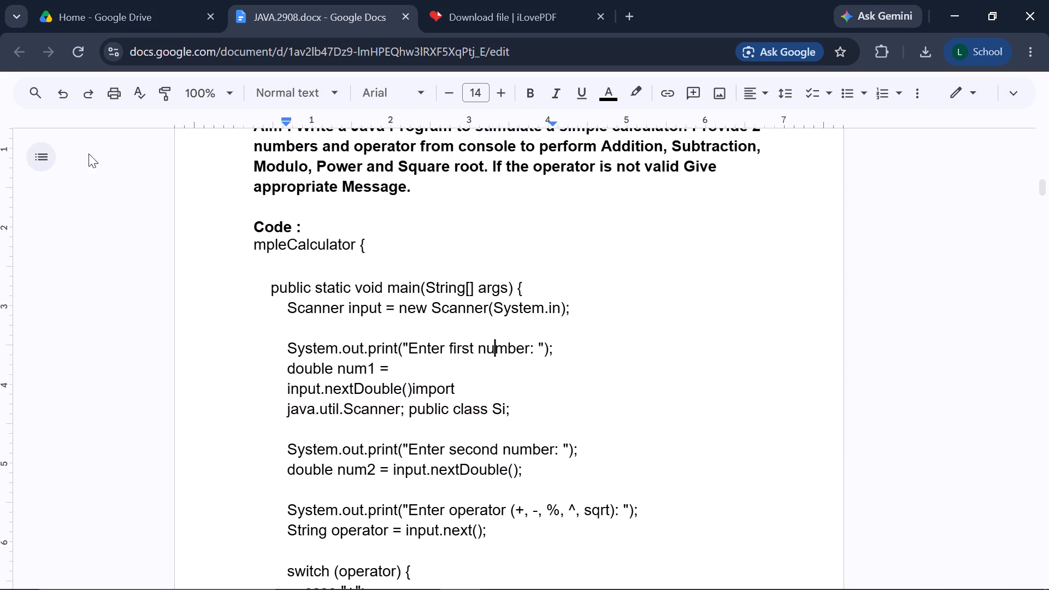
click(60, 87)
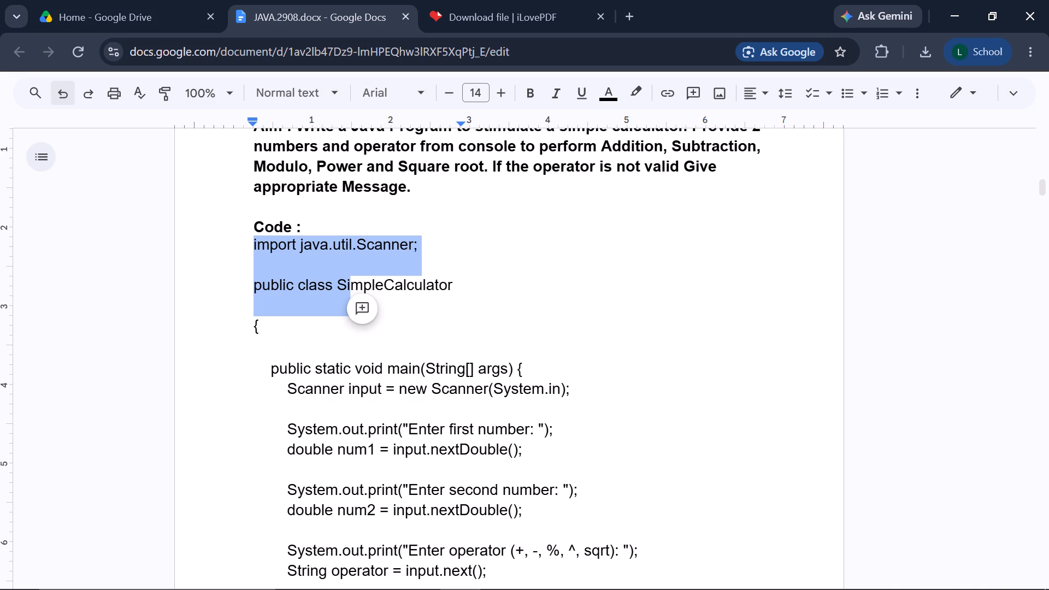
Set the font size of the whole SimpleCalculator program code under Practical-3 to 12.
click(511, 258)
drag(251, 243, 668, 506)
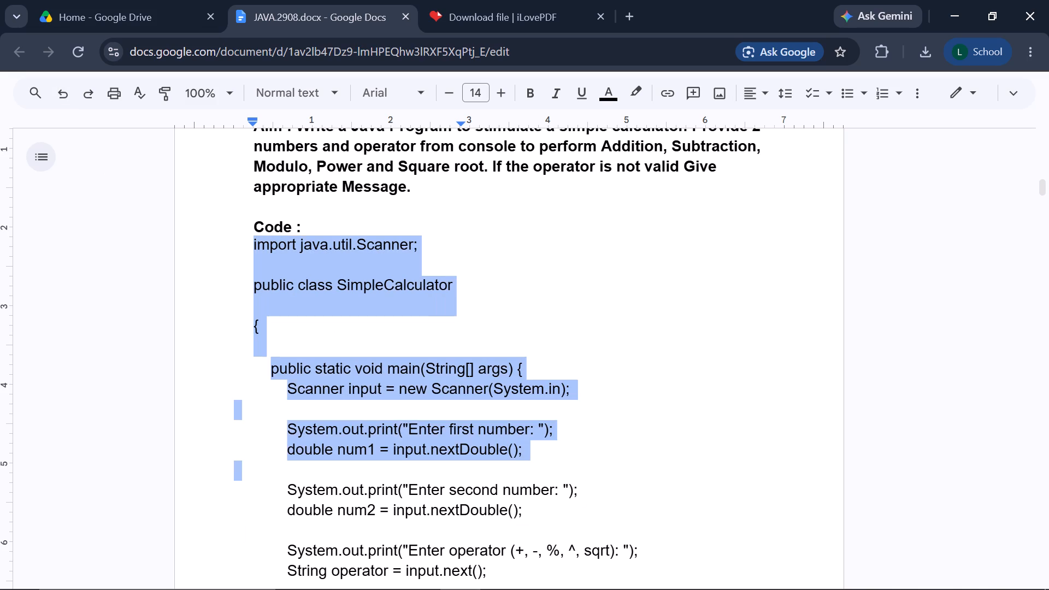
drag(668, 506, 610, 589)
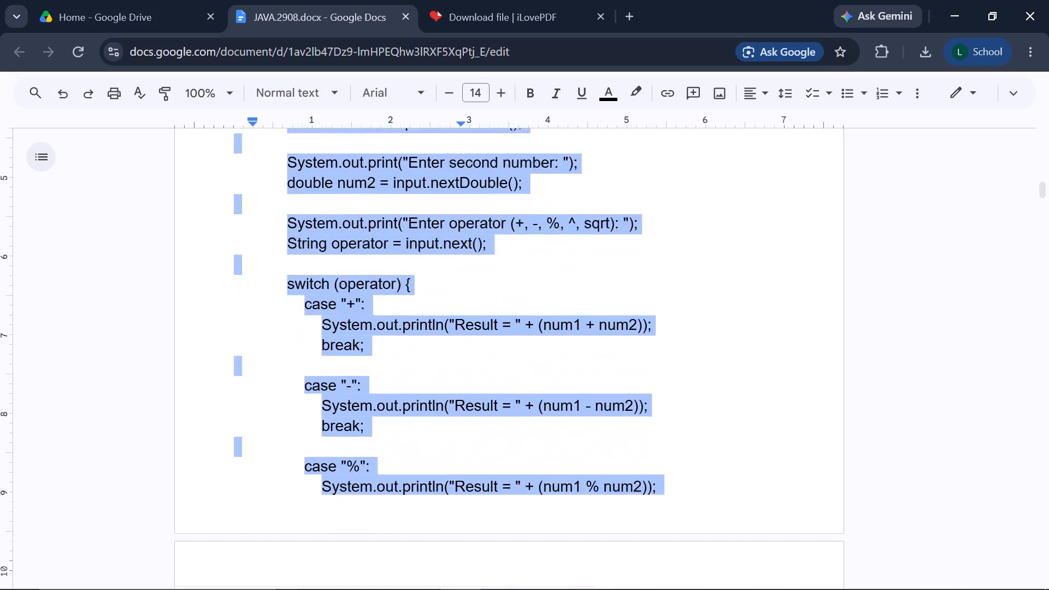
drag(610, 589, 524, 589)
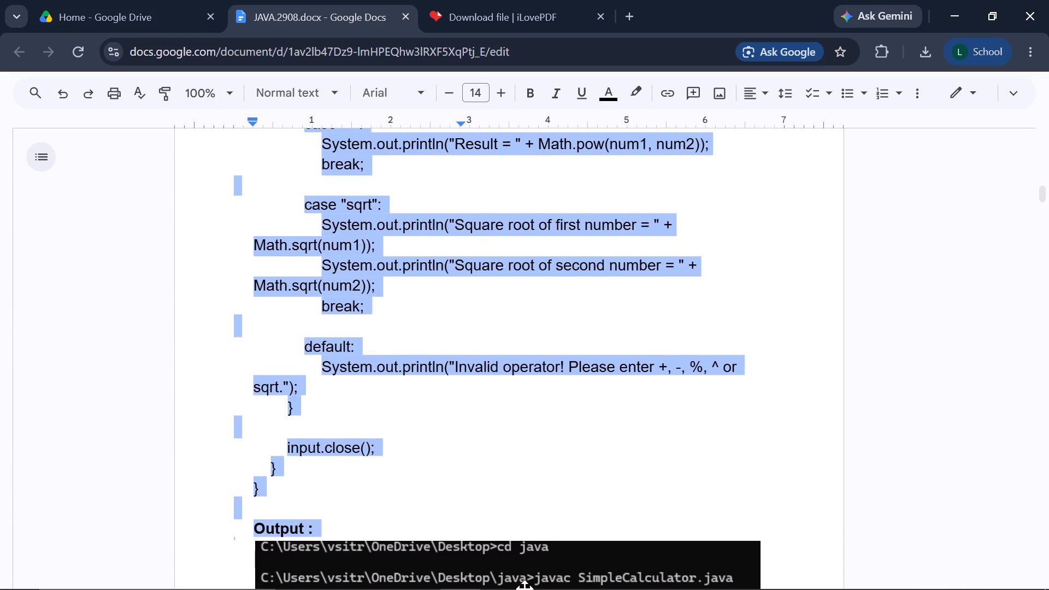
drag(524, 589, 363, 477)
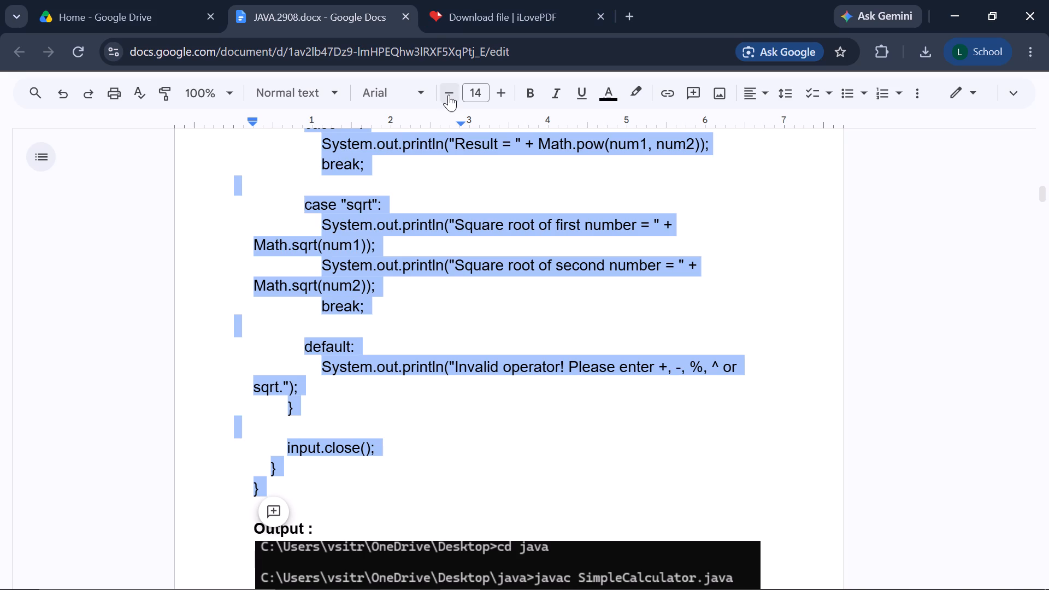
click(449, 94)
click(449, 95)
click(492, 363)
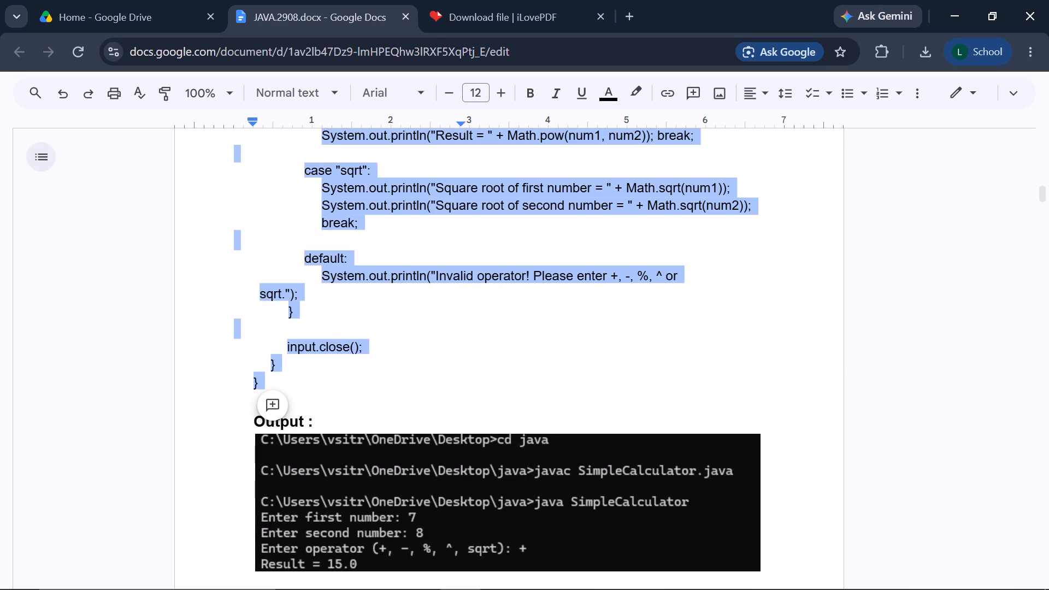
Set the "Practical-4" heading's font size to 16.
scroll(494, 263, down, 6)
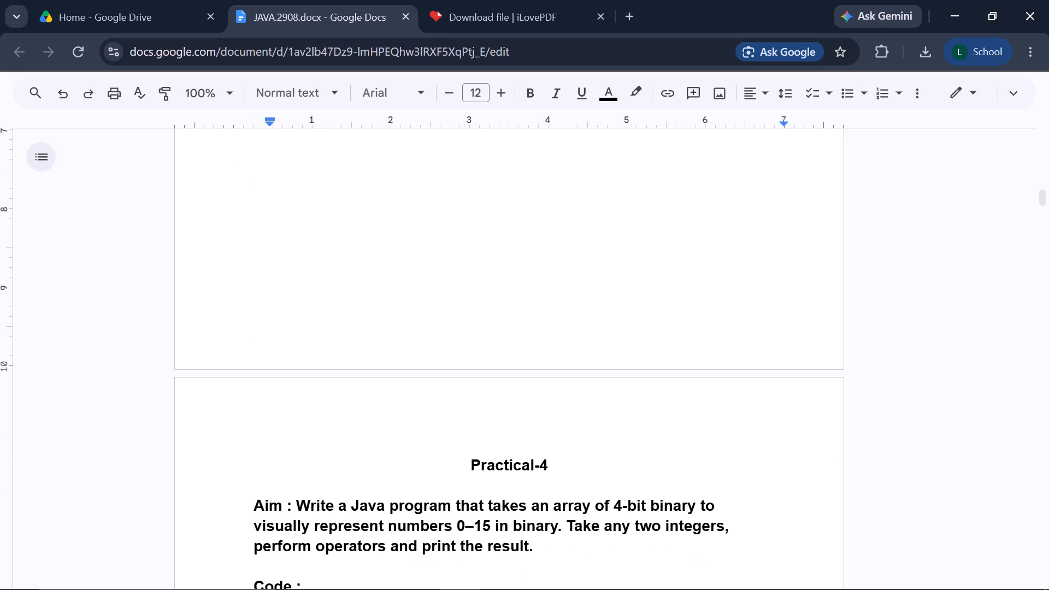
scroll(556, 286, down, 3)
drag(460, 222, 569, 222)
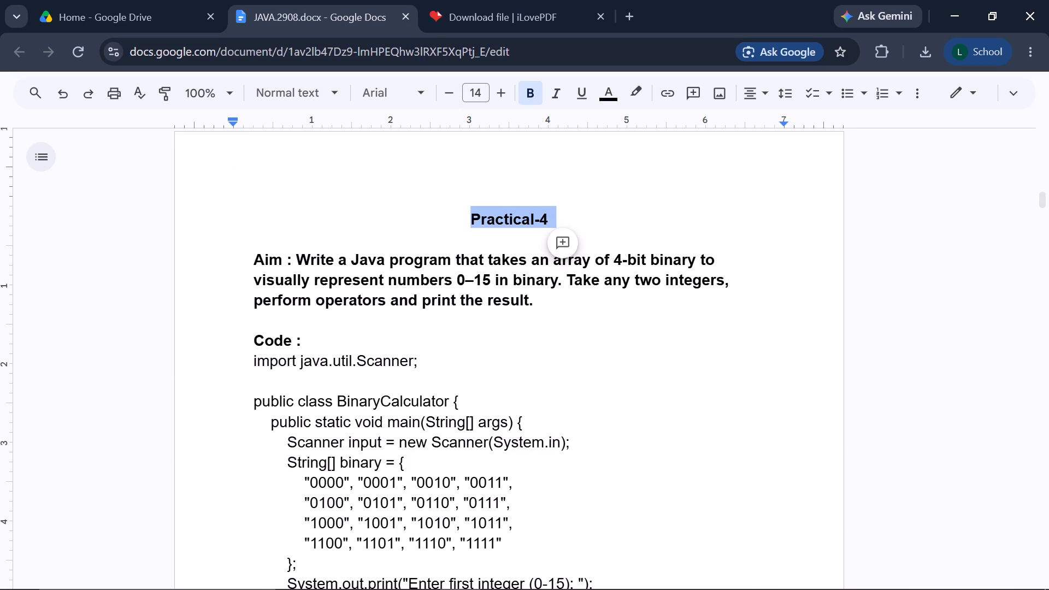
double_click(505, 90)
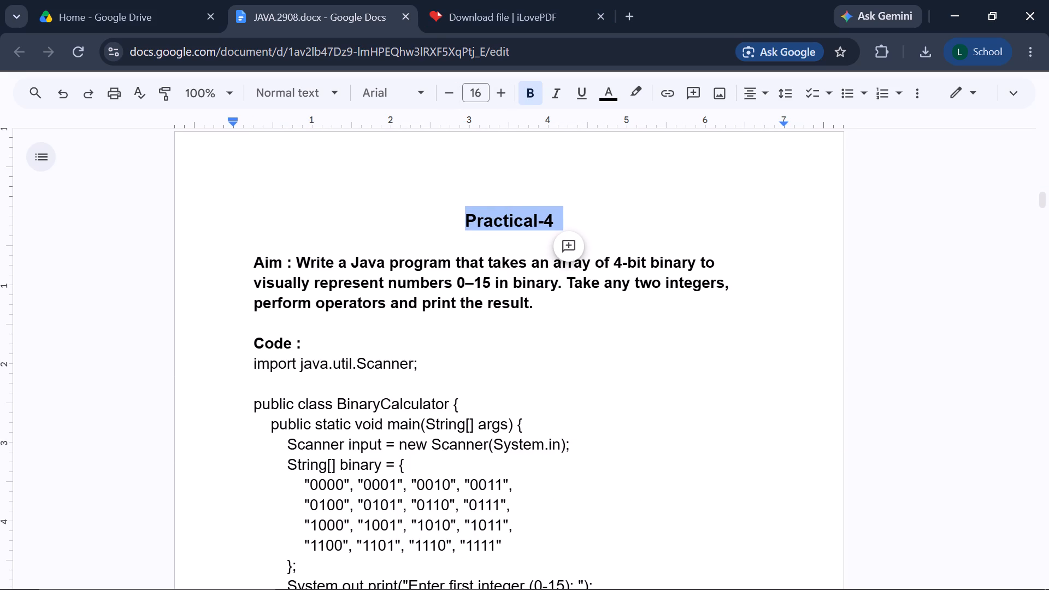
Set the BinaryCalculator code under Practical-4, from the import line through case '*':, to font size 12.
scroll(297, 375, down, 1)
drag(251, 278, 263, 280)
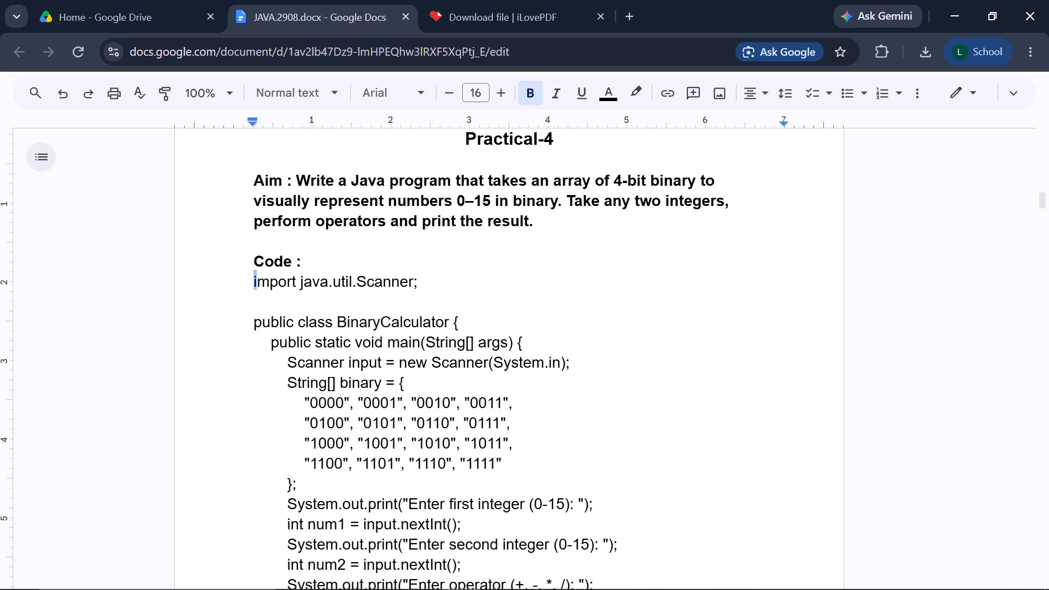
drag(263, 280, 564, 589)
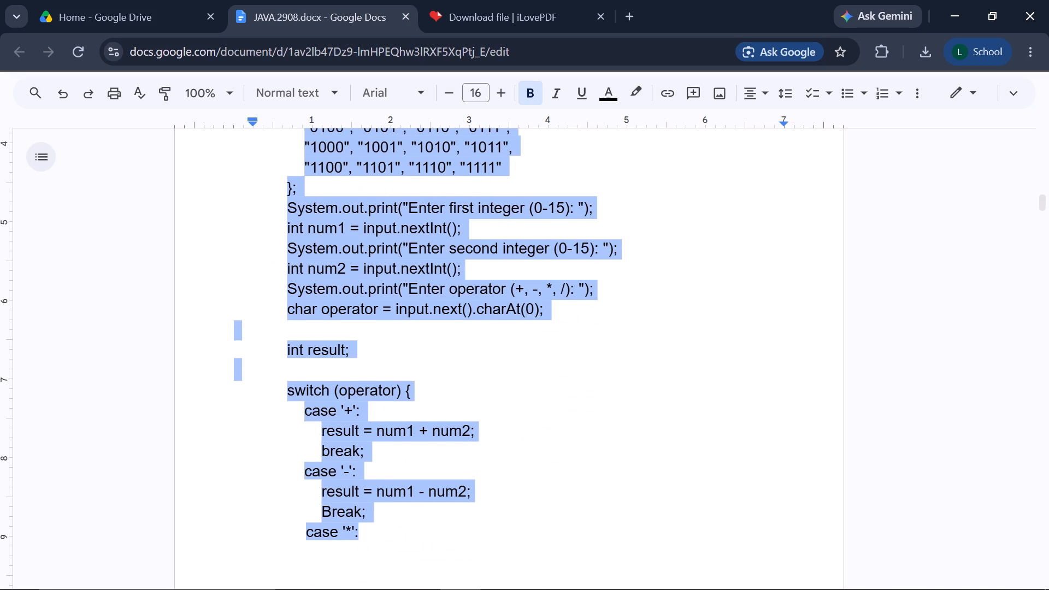
drag(564, 589, 453, 589)
drag(453, 589, 629, 588)
scroll(594, 319, down, 3)
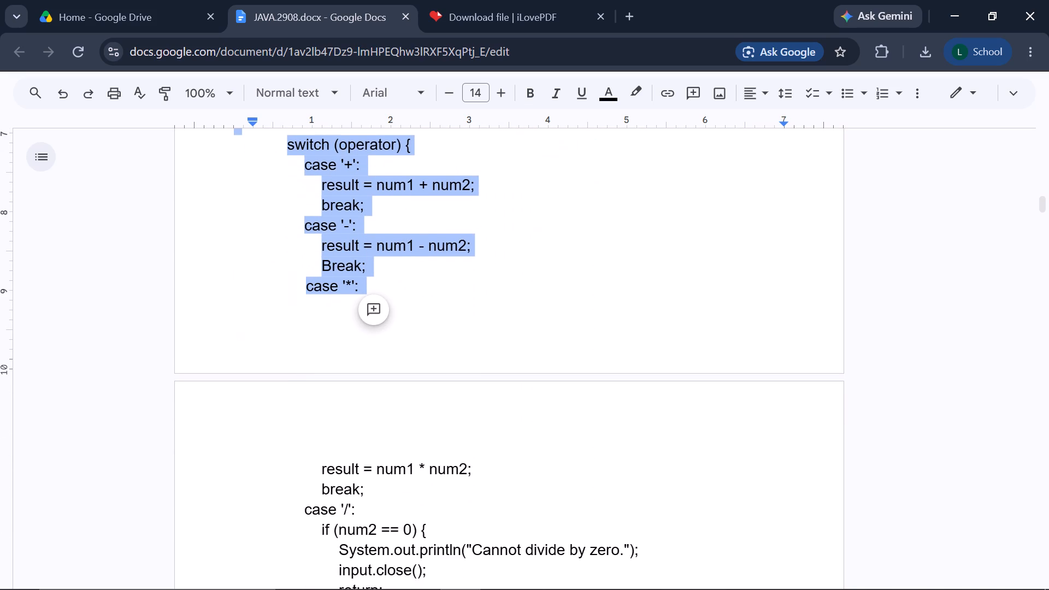
scroll(600, 320, down, 1)
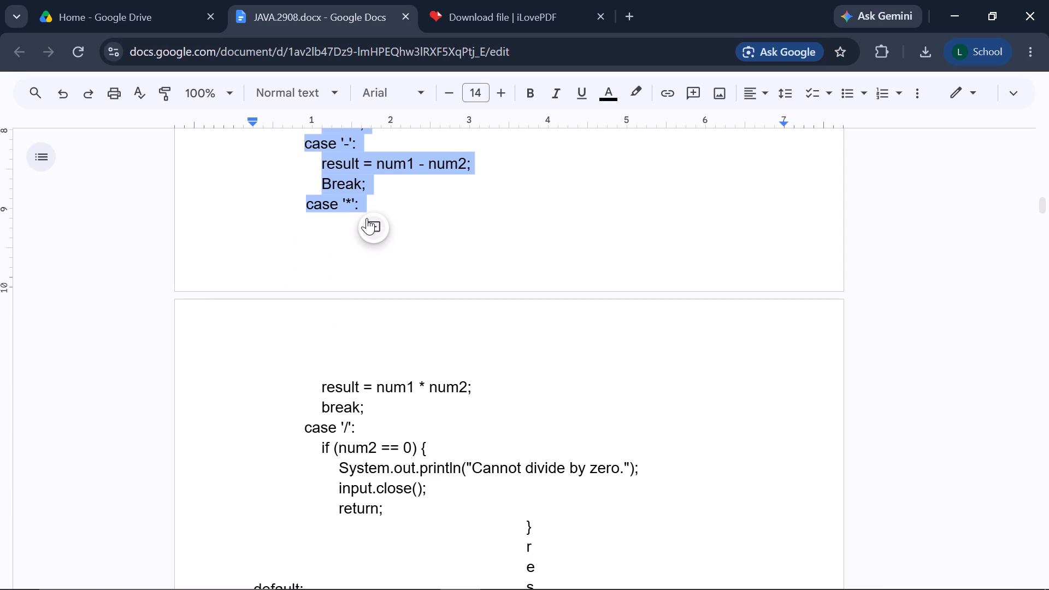
click(455, 102)
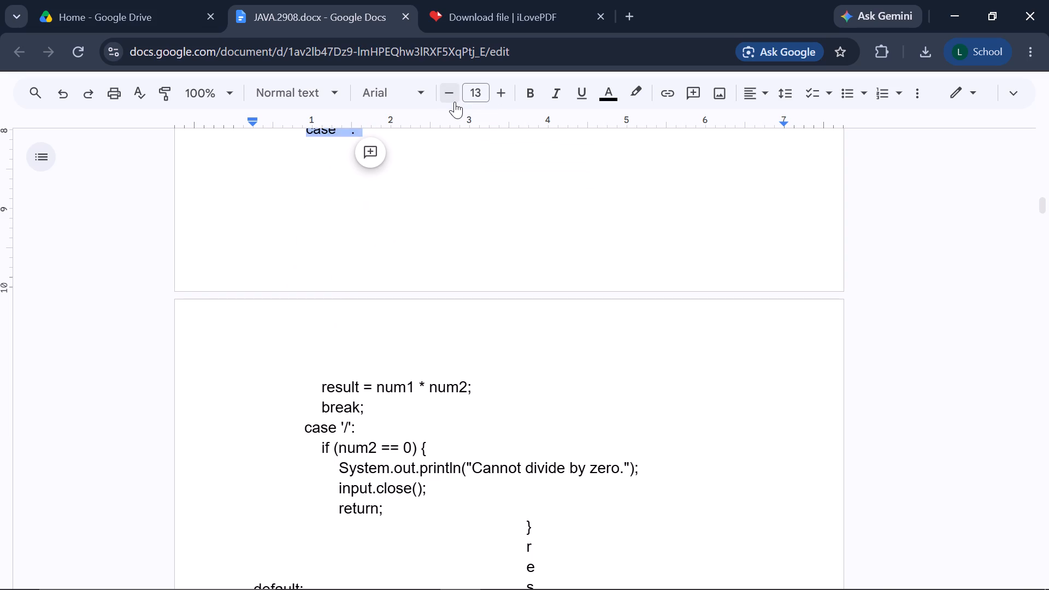
click(455, 102)
scroll(400, 177, up, 2)
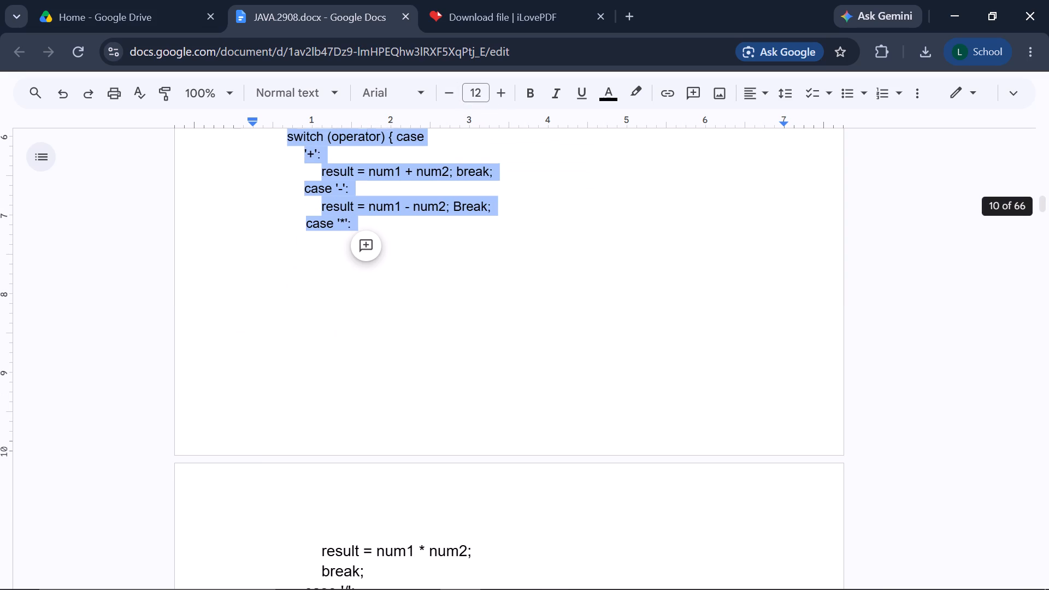
click(445, 315)
Set the BinaryCalculator code from "result = num1 * num2;" through the "First number" print line to font size 12.
scroll(421, 362, down, 2)
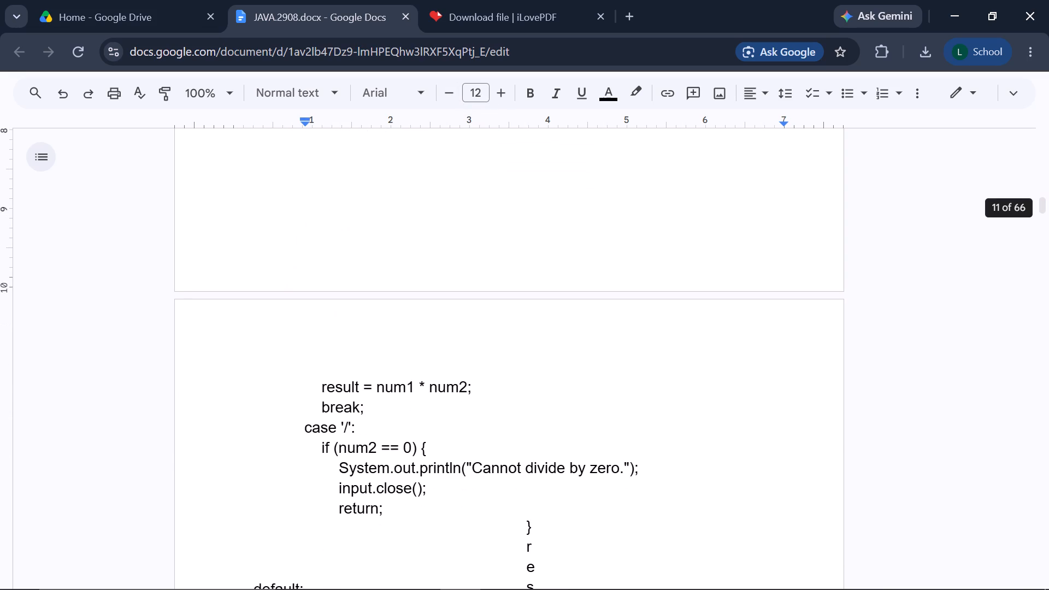
drag(306, 375, 370, 357)
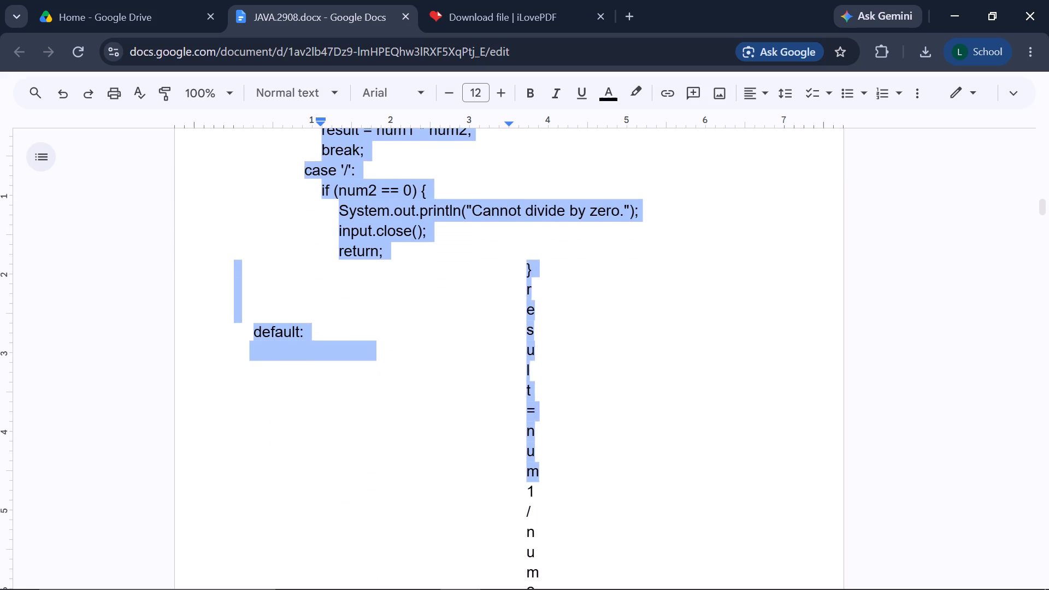
drag(370, 357, 653, 589)
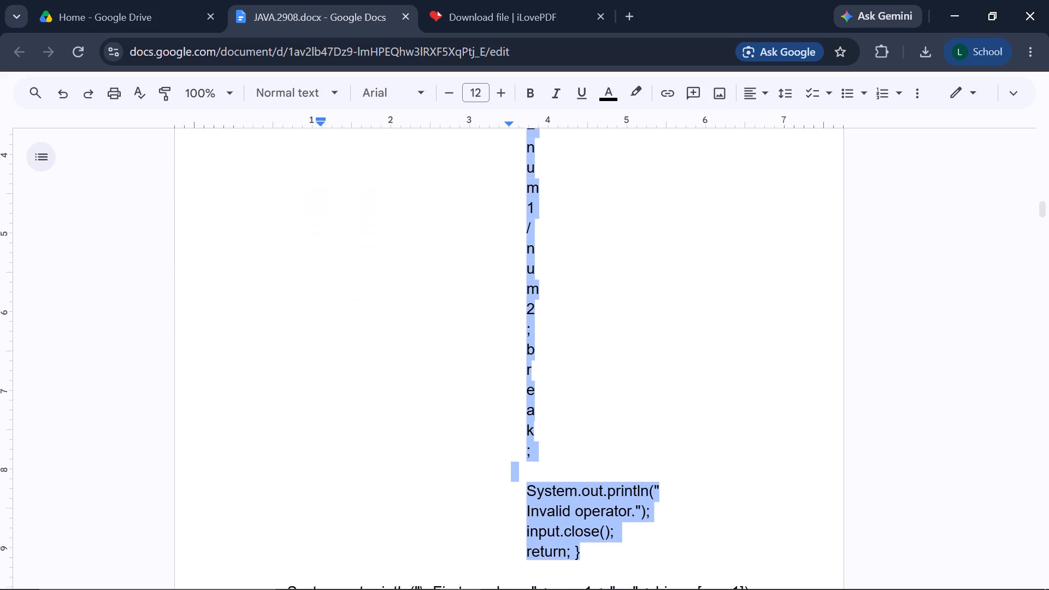
drag(653, 589, 689, 536)
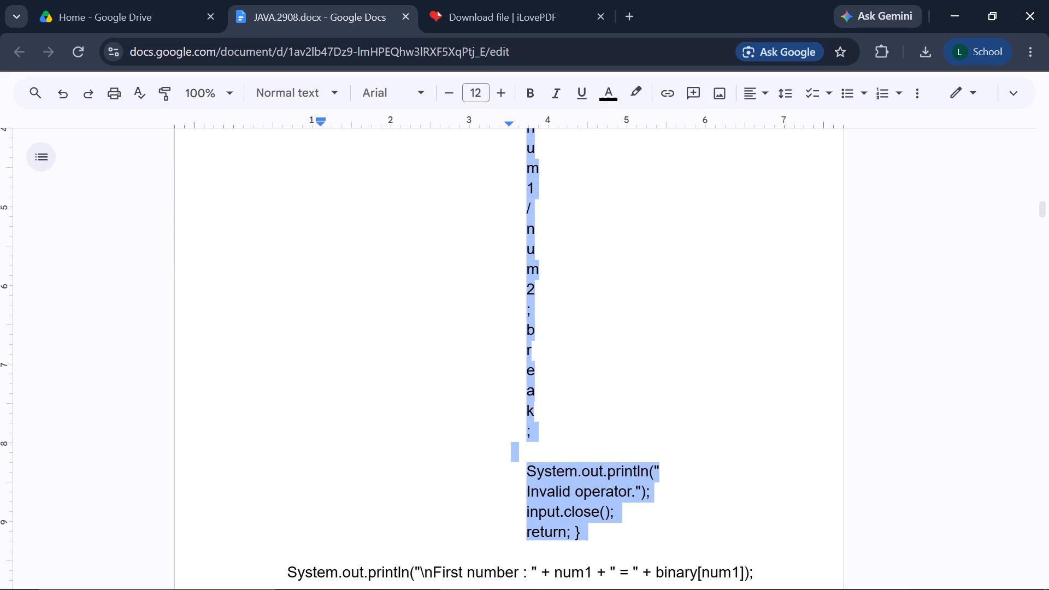
drag(689, 536, 786, 589)
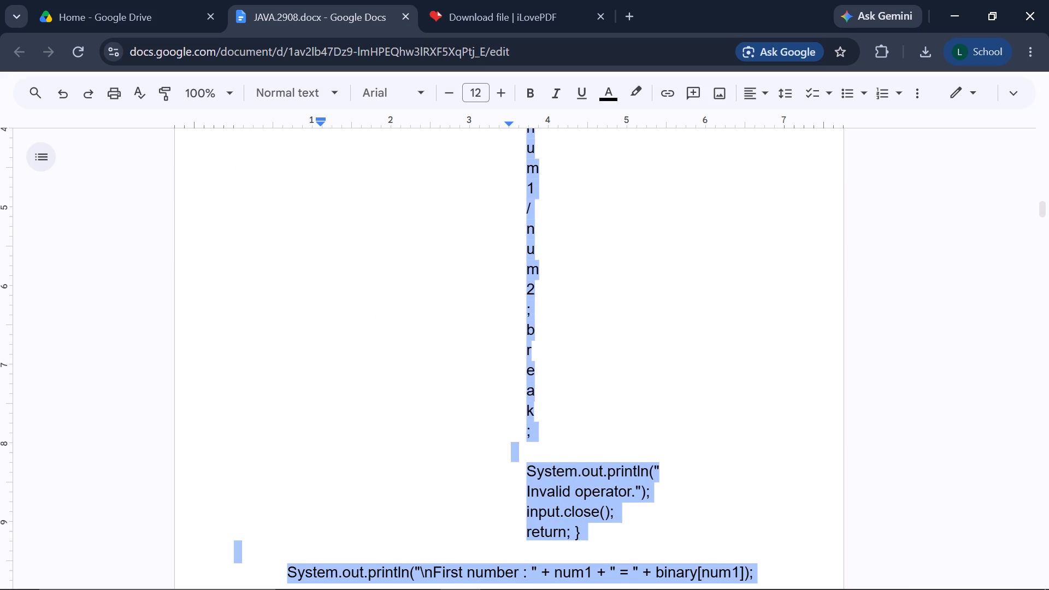
drag(786, 589, 809, 589)
scroll(727, 310, down, 3)
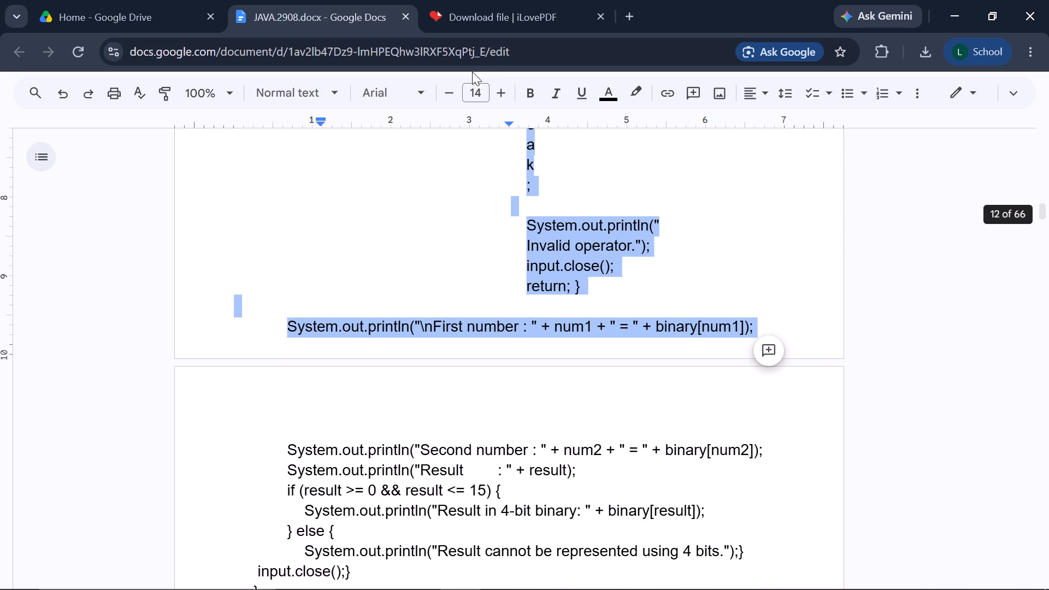
double_click(451, 95)
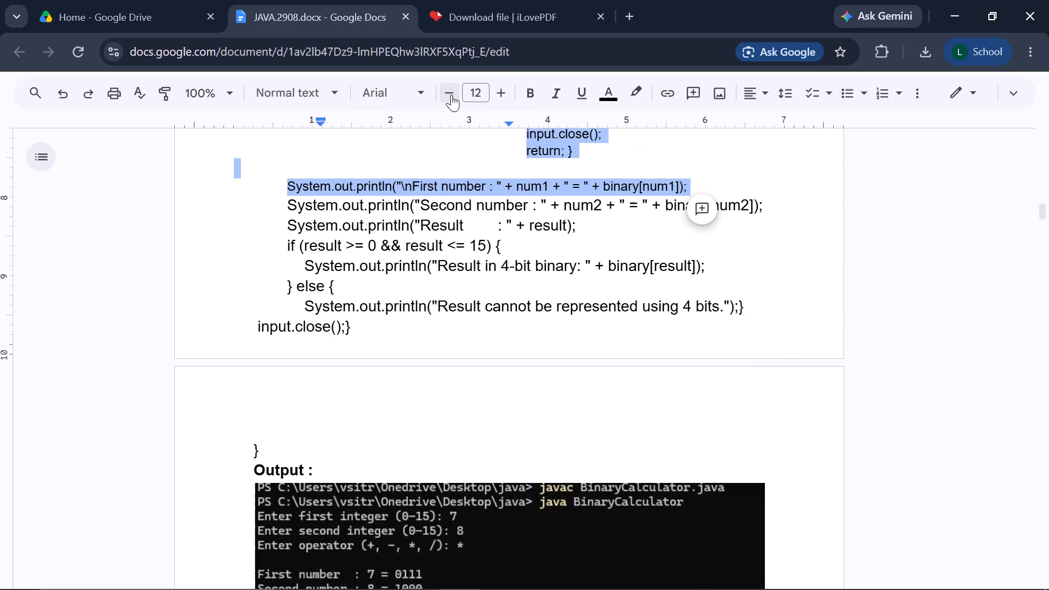
Try to pull the "result = num1 * num2; break;" line up under case '*' by deleting backwards from its start.
scroll(451, 95, up, 5)
scroll(477, 194, up, 4)
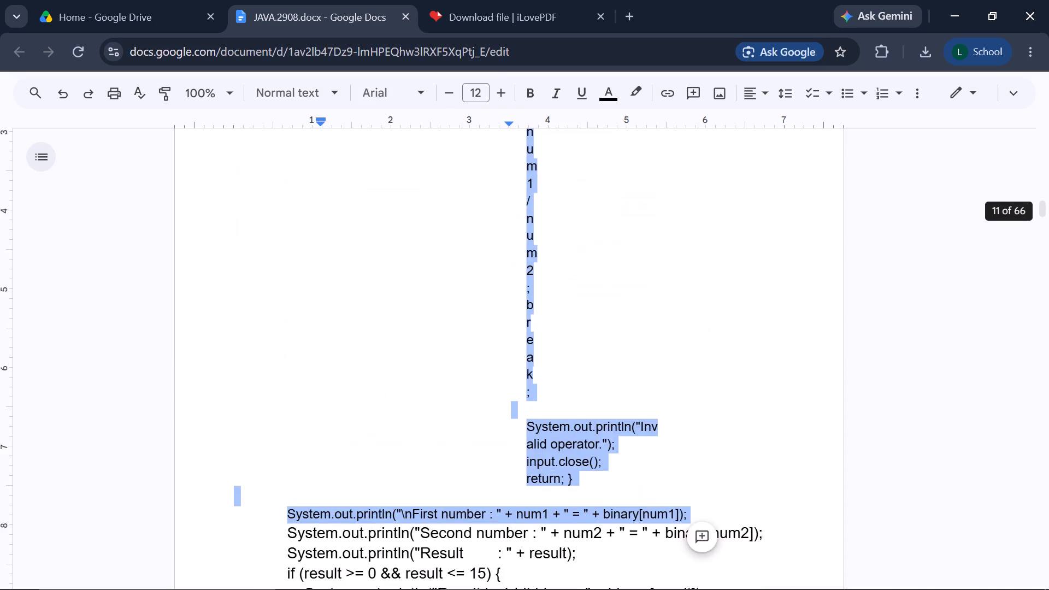
scroll(477, 194, up, 6)
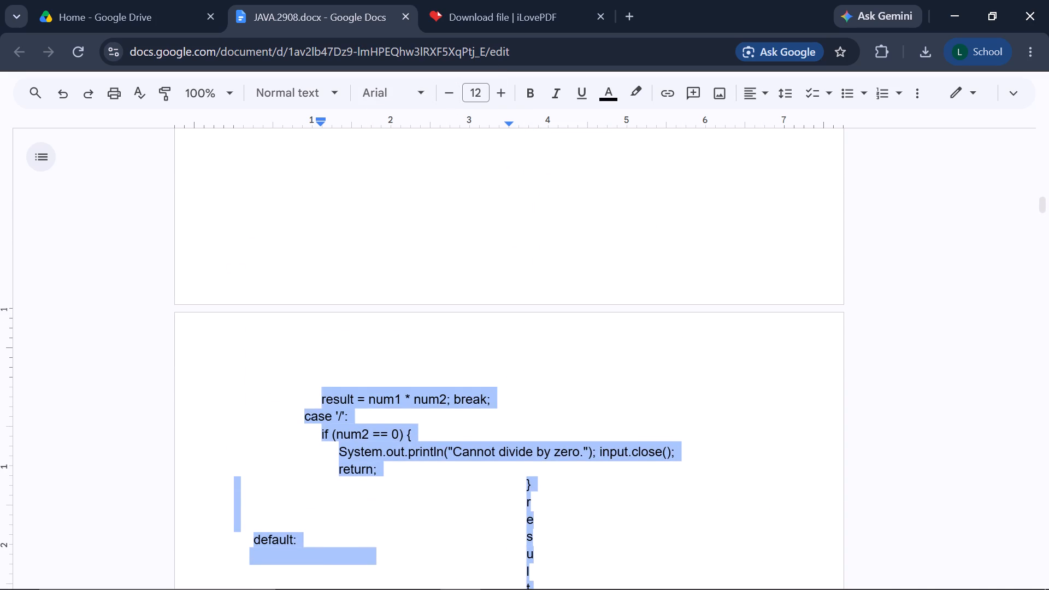
click(310, 397)
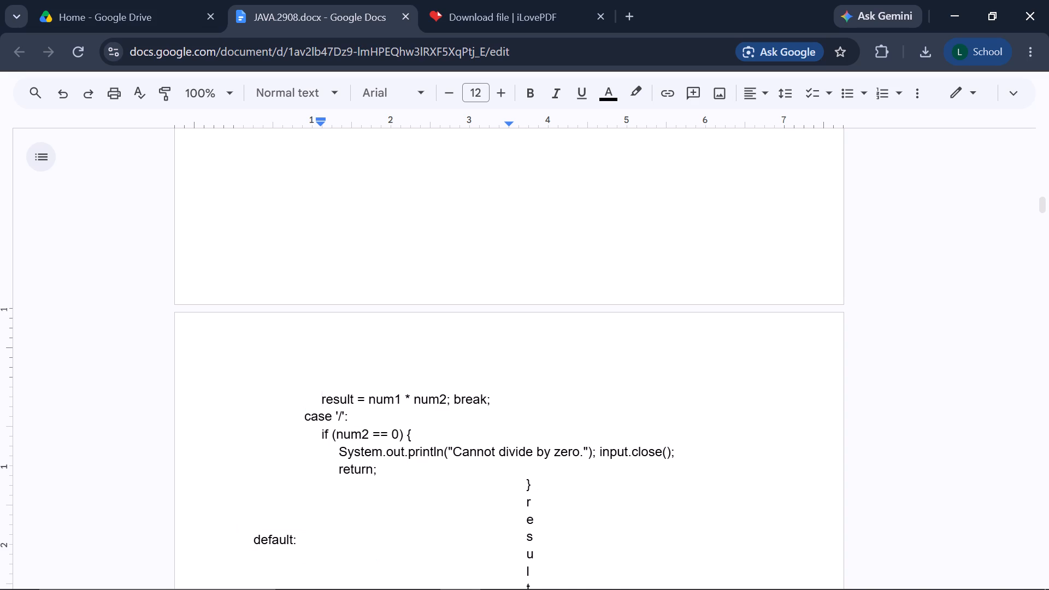
key(BackSpace)
key(BackSpace)
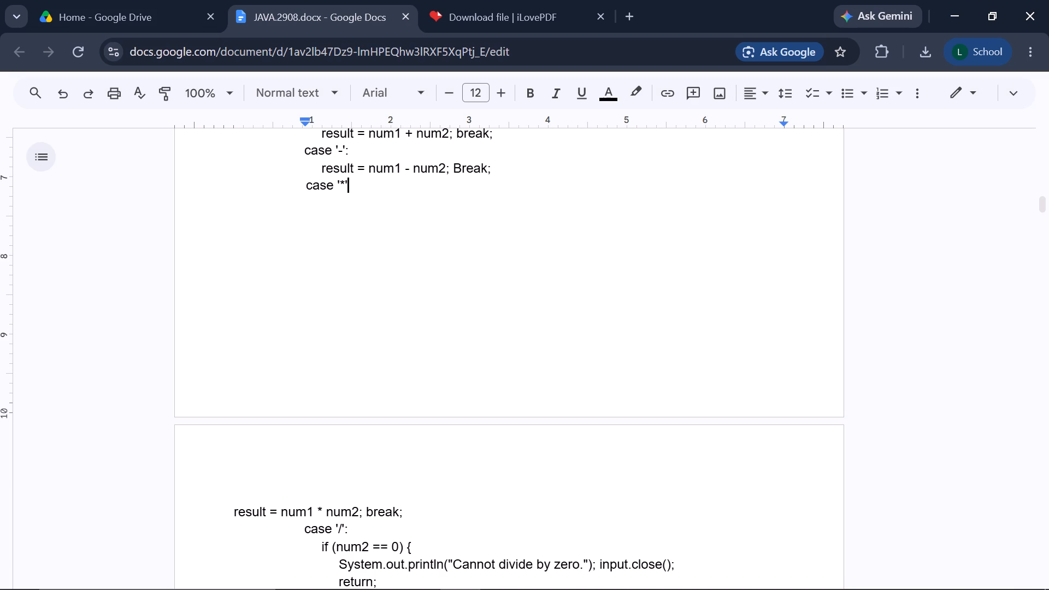
key(Down)
key(Left)
key(Left)
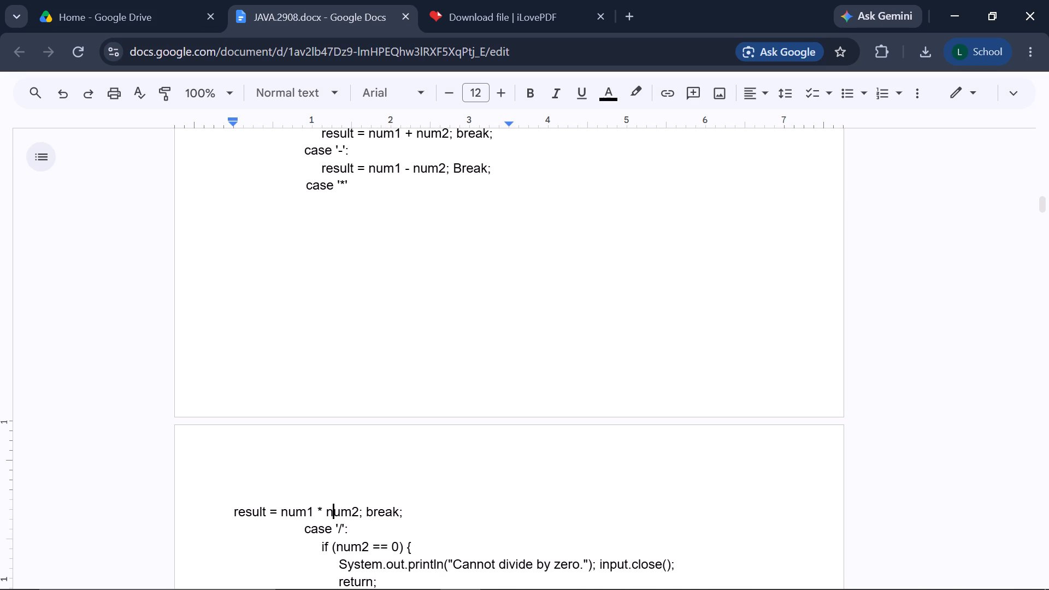
key(Left)
key(Left)
key(Left)
key(Left)
key(Left)
key(Left)
key(Left)
key(Left)
key(Left)
key(Left)
key(Left)
key(Left)
key(Left)
key(Left)
key(Left)
key(Left)
key(Left)
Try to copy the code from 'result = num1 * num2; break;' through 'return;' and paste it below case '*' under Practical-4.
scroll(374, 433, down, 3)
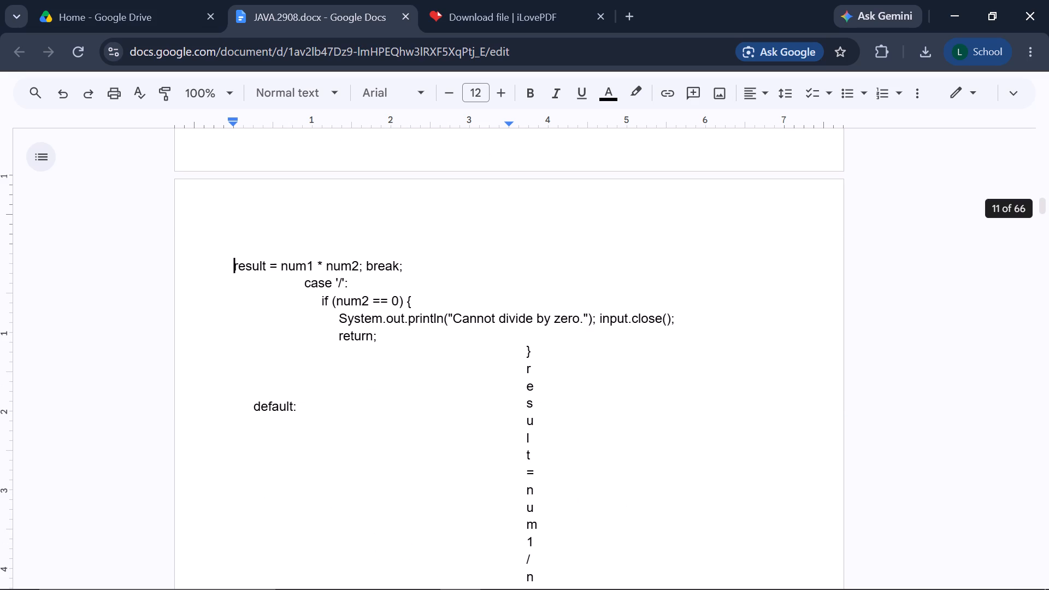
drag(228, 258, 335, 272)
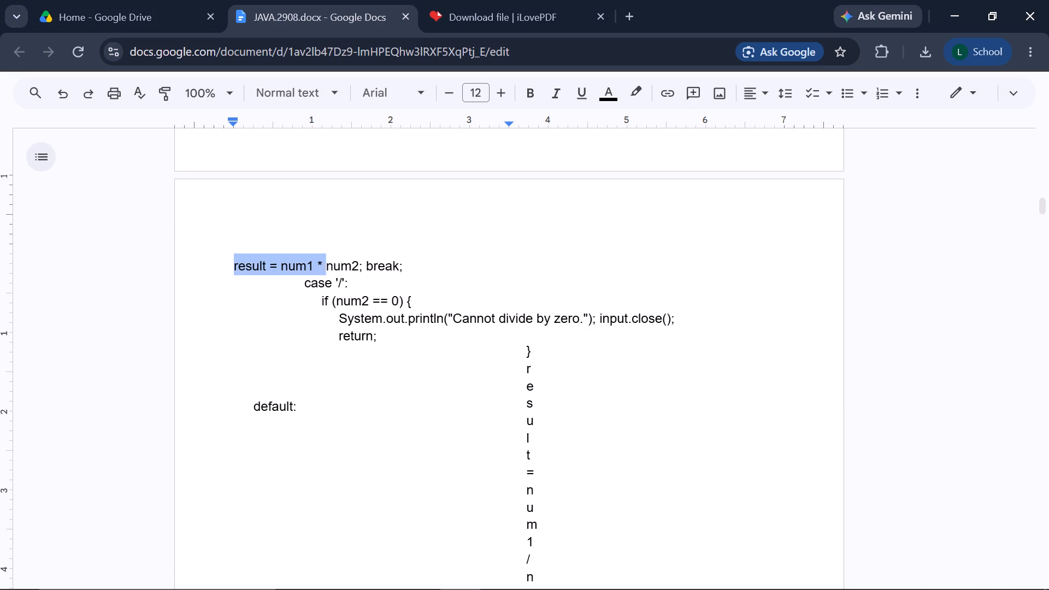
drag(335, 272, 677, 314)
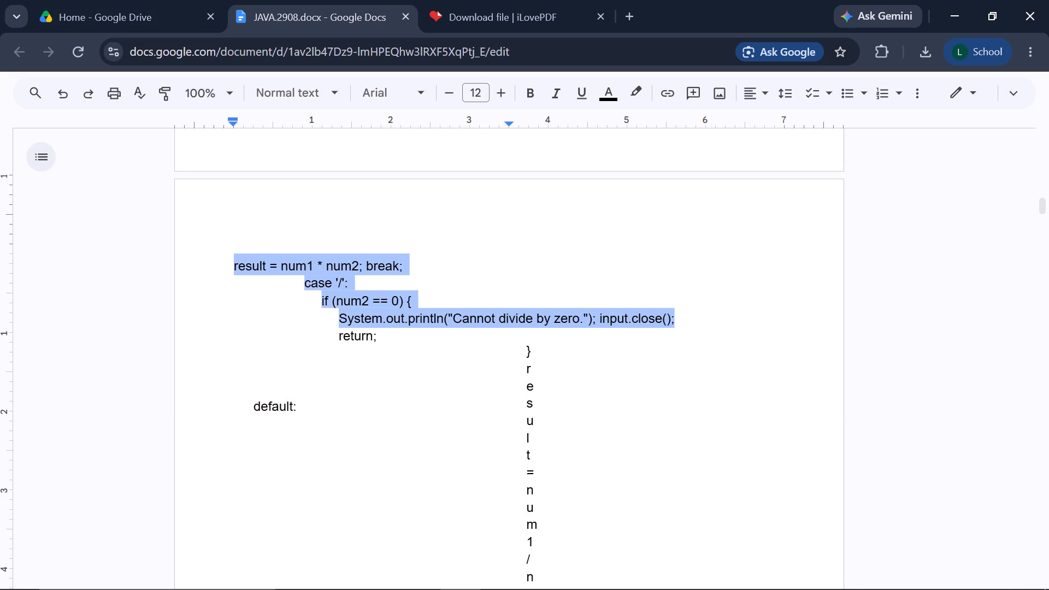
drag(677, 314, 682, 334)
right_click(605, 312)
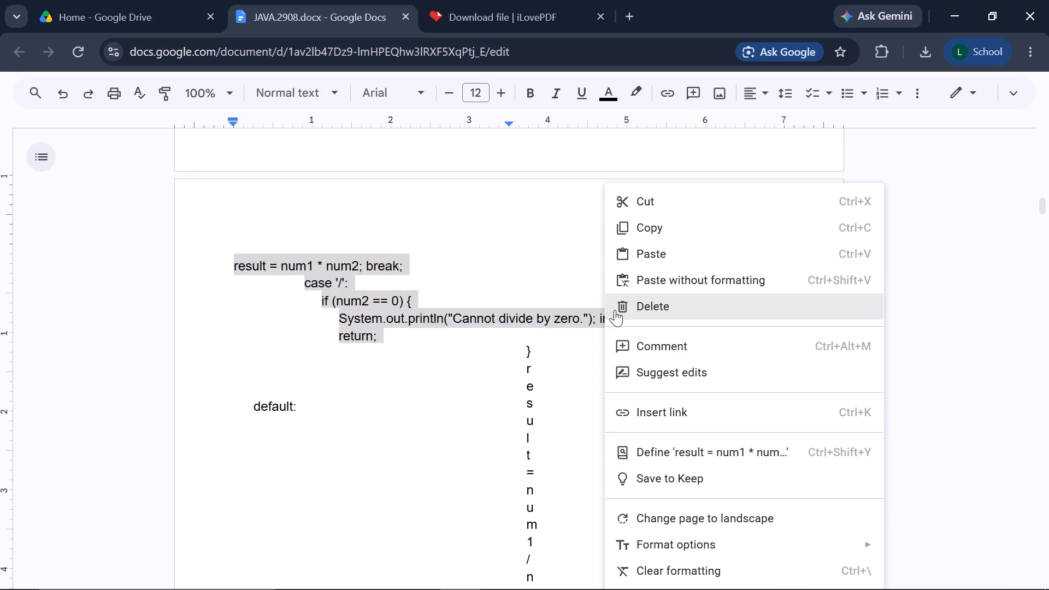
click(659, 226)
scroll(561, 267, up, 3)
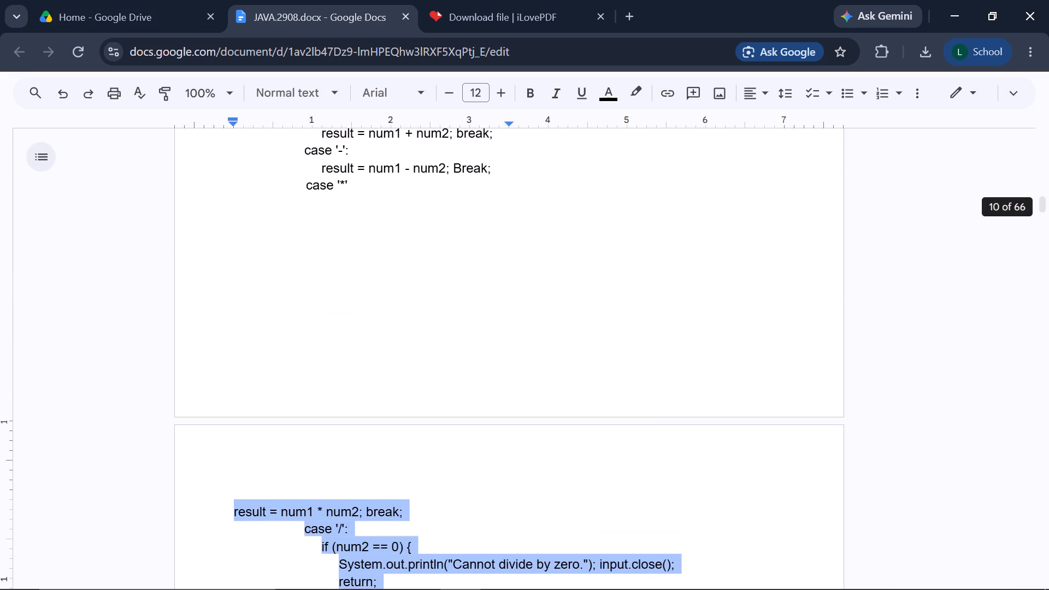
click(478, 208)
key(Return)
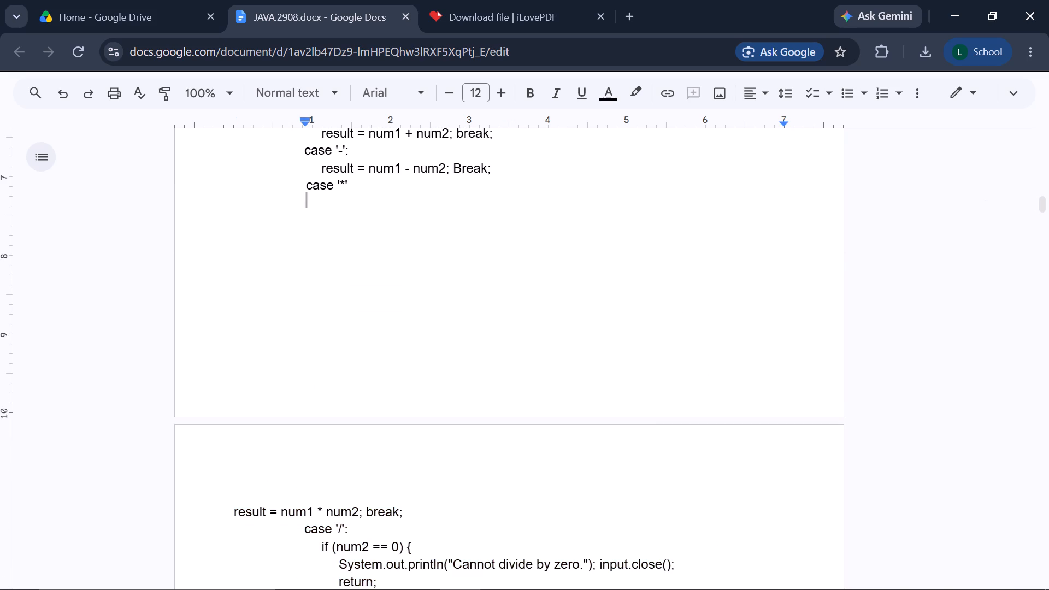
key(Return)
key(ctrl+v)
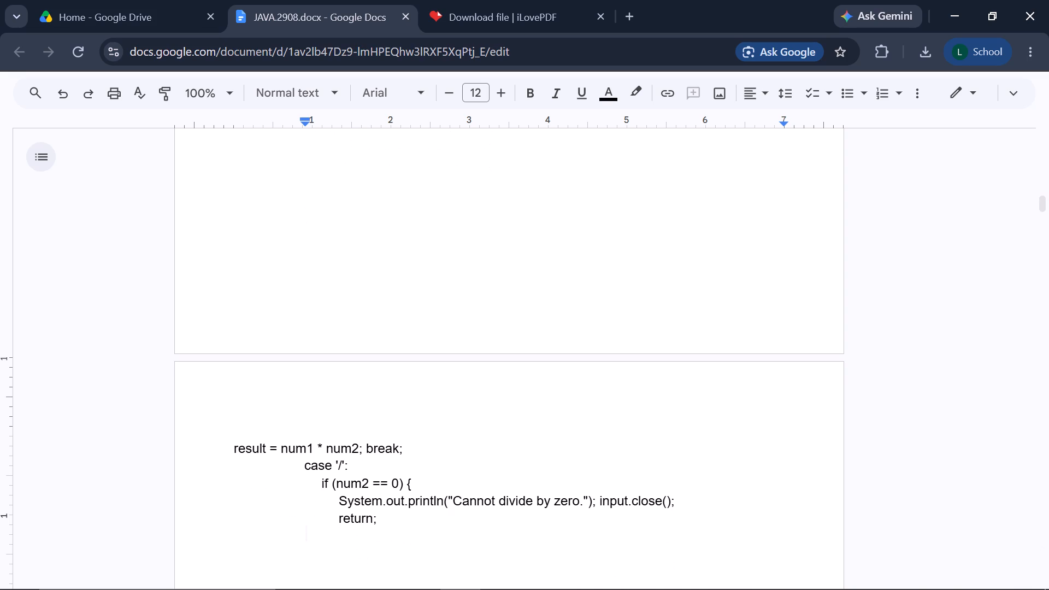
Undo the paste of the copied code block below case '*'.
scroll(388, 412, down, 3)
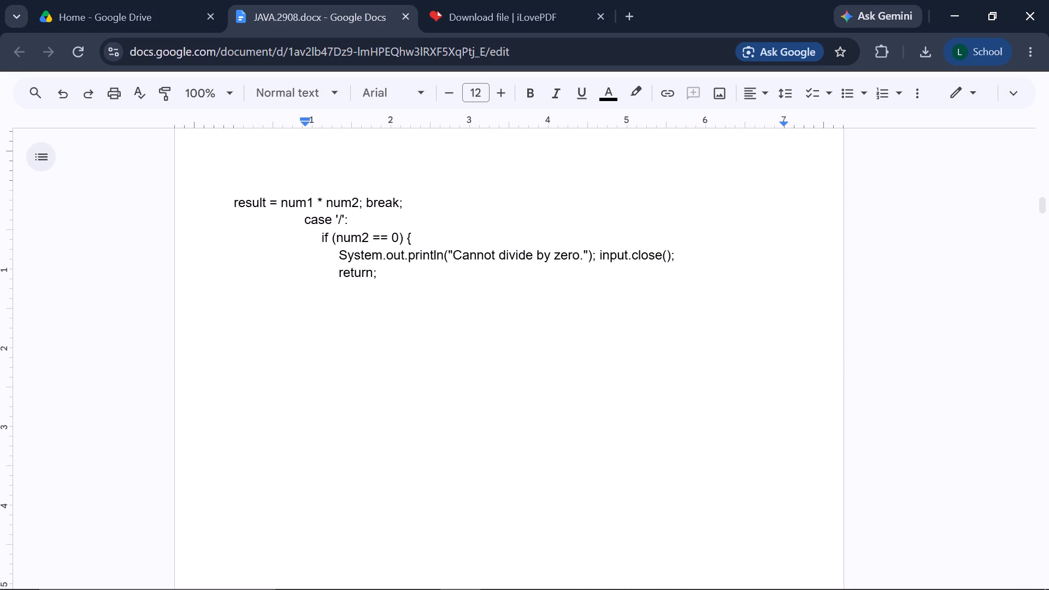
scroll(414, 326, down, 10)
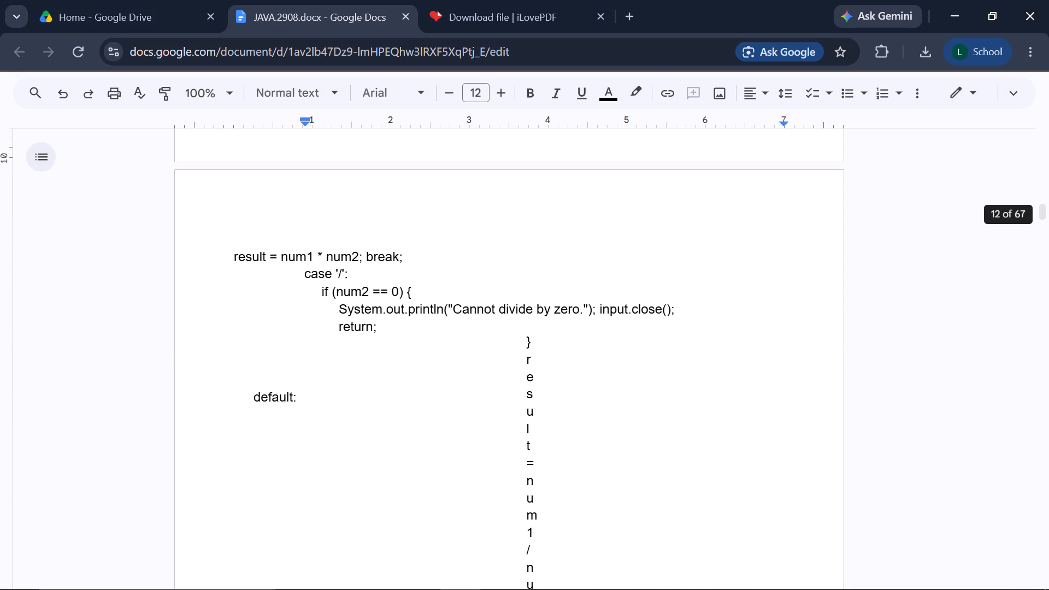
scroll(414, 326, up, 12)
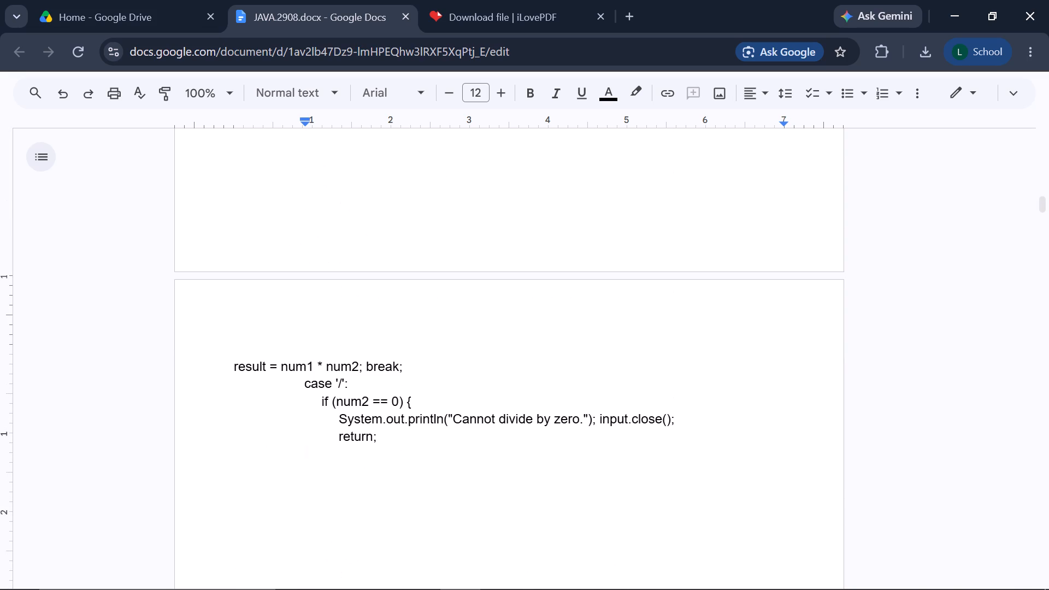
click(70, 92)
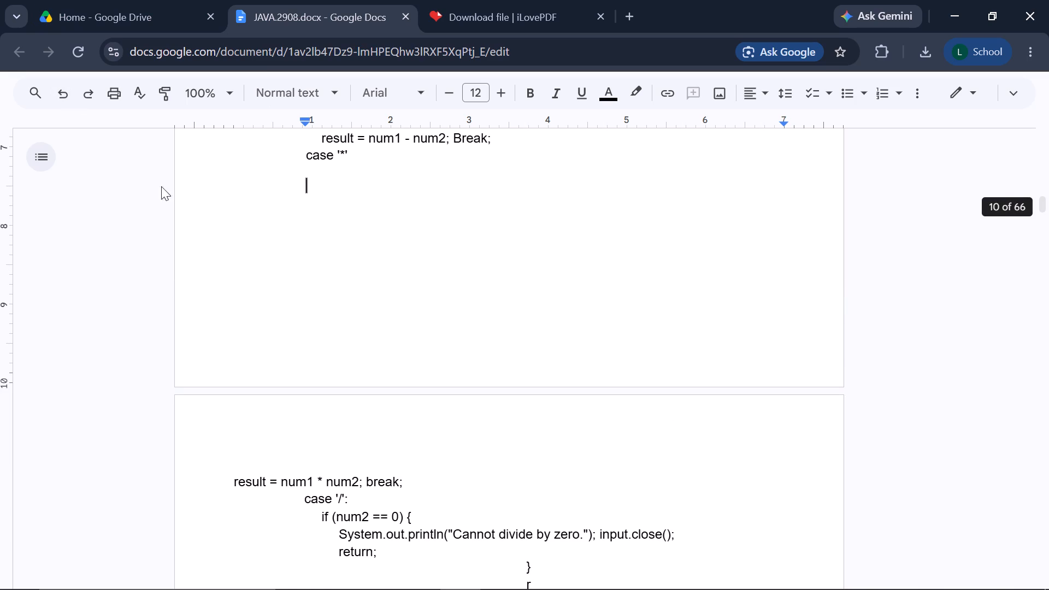
Set the BinaryCalculator code from the 'Second number' print line through the final input.close() line to font size 12.
scroll(393, 301, down, 10)
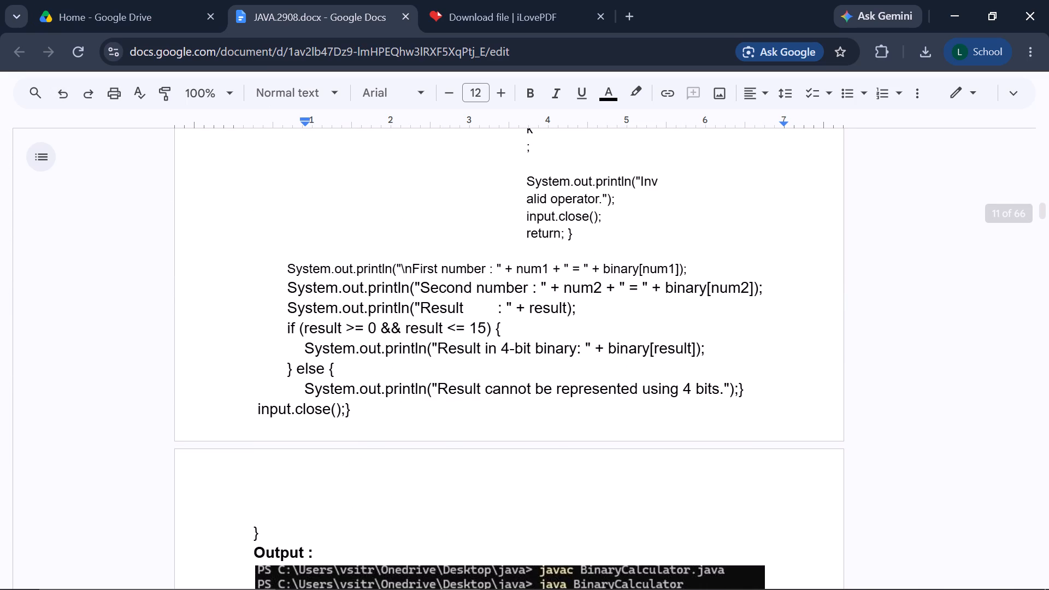
click(538, 213)
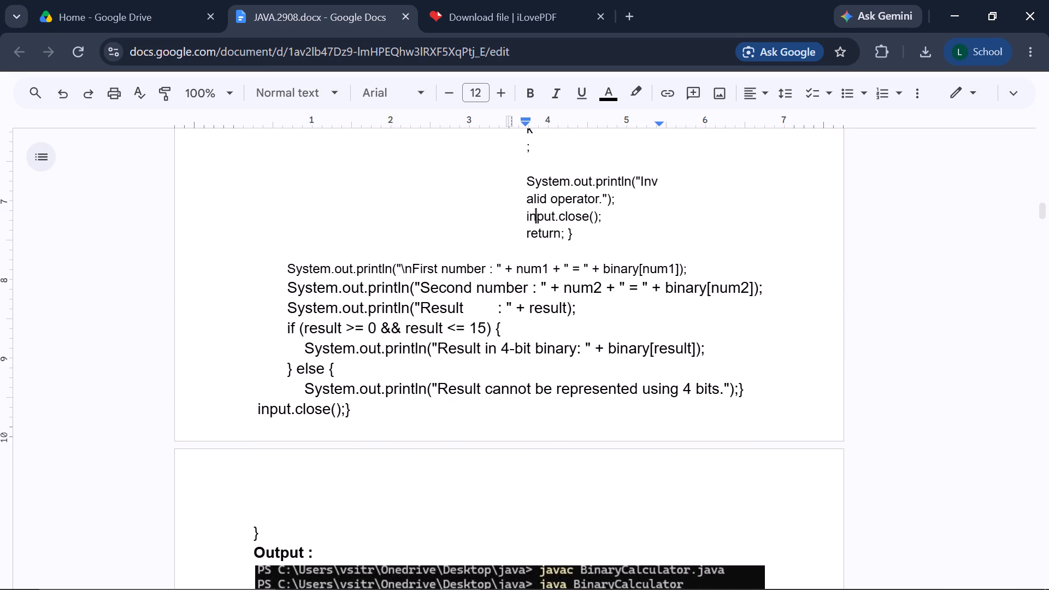
click(260, 256)
click(284, 268)
drag(284, 269, 298, 267)
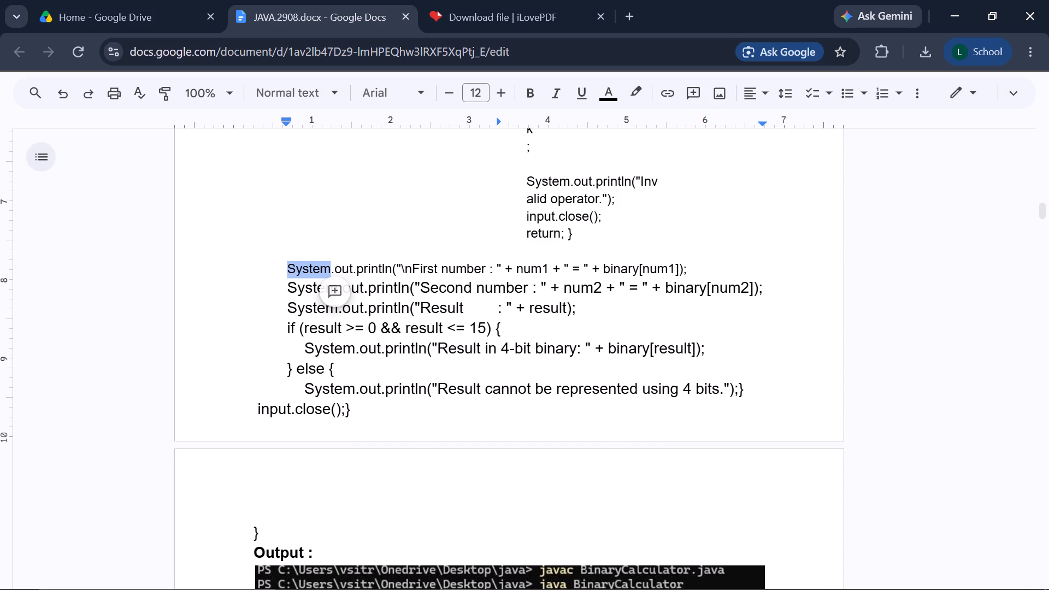
click(322, 235)
scroll(436, 381, down, 5)
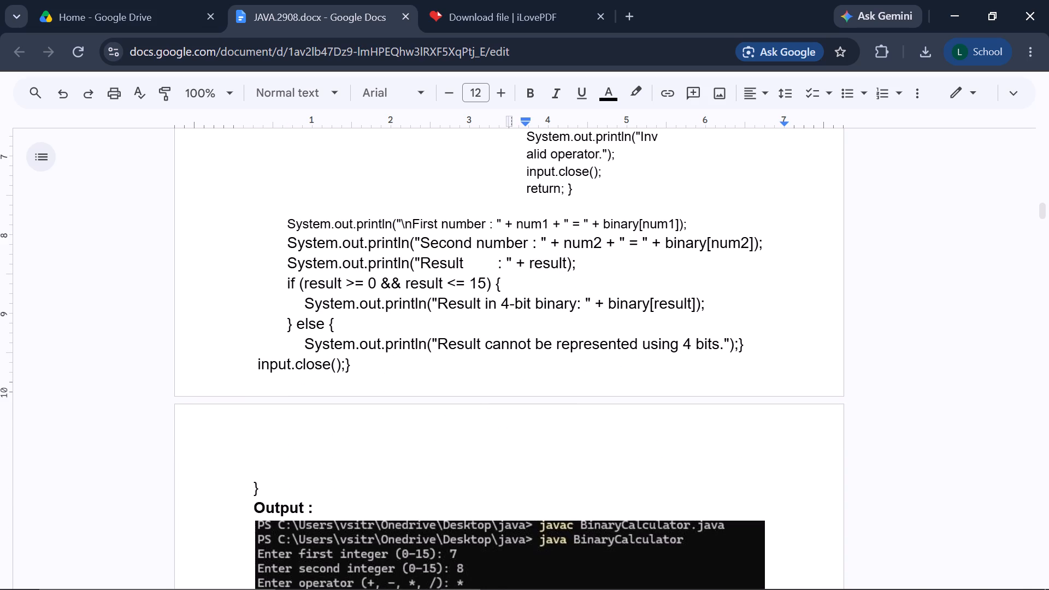
click(278, 247)
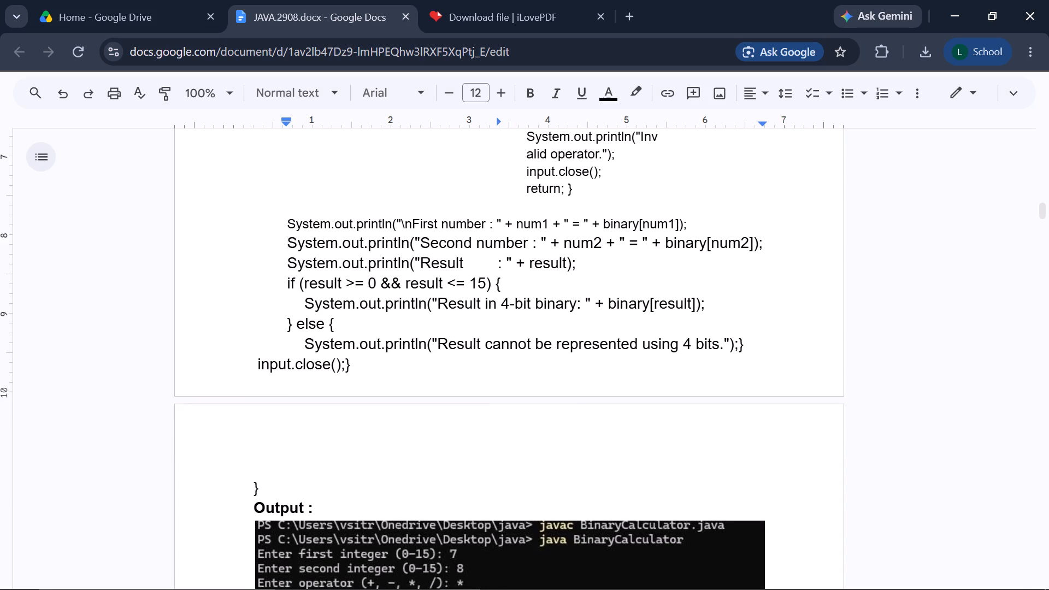
click(328, 253)
drag(283, 243, 373, 251)
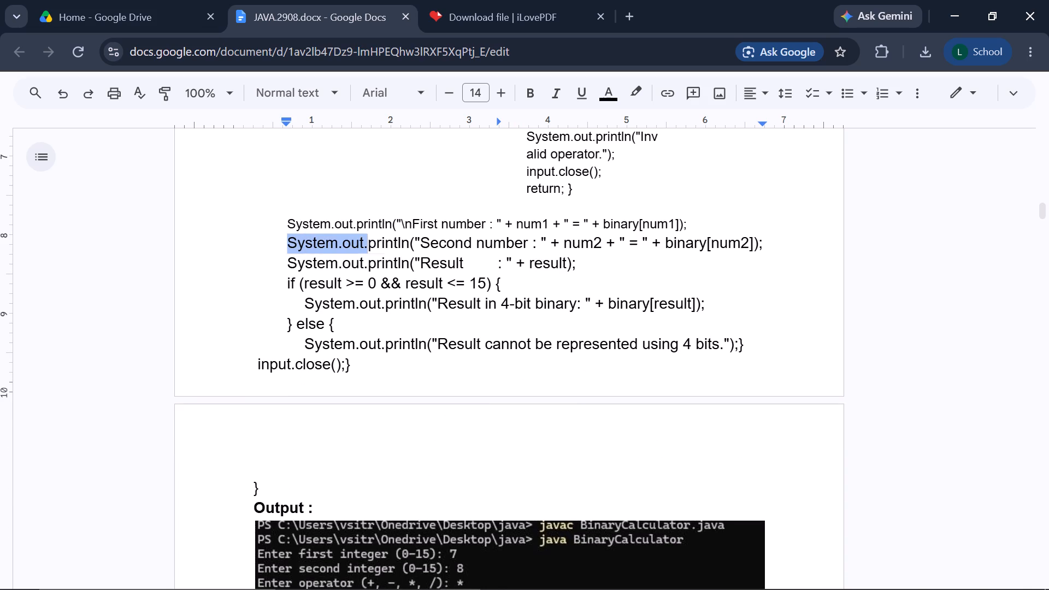
drag(373, 251, 694, 381)
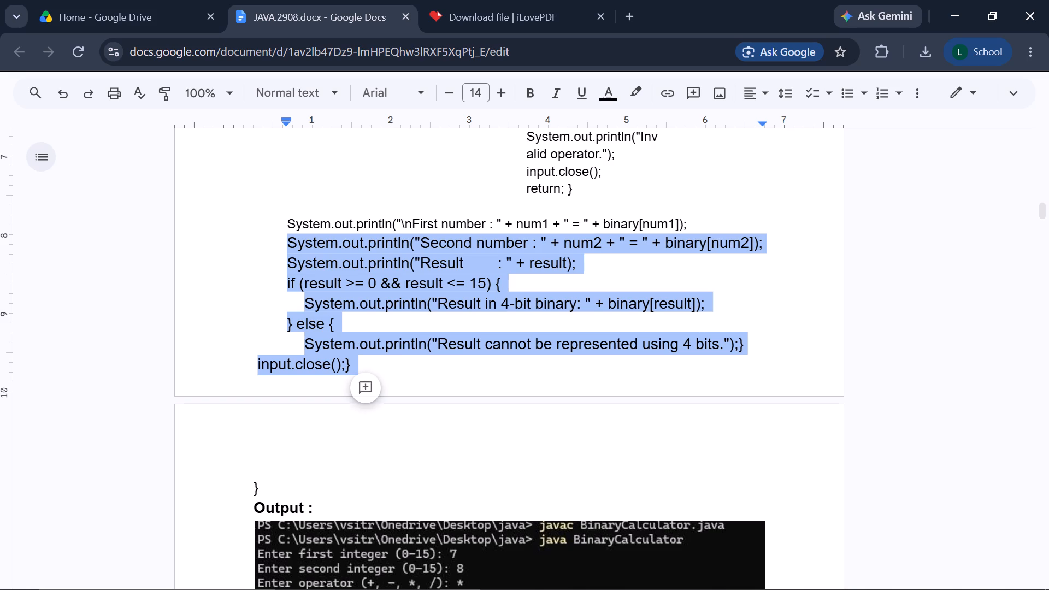
click(440, 95)
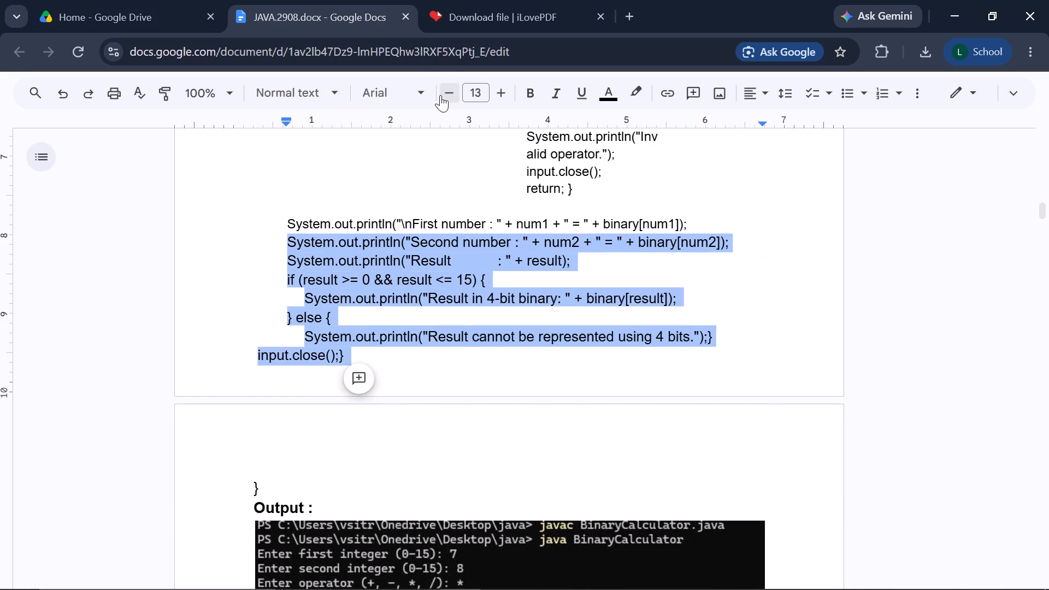
click(440, 95)
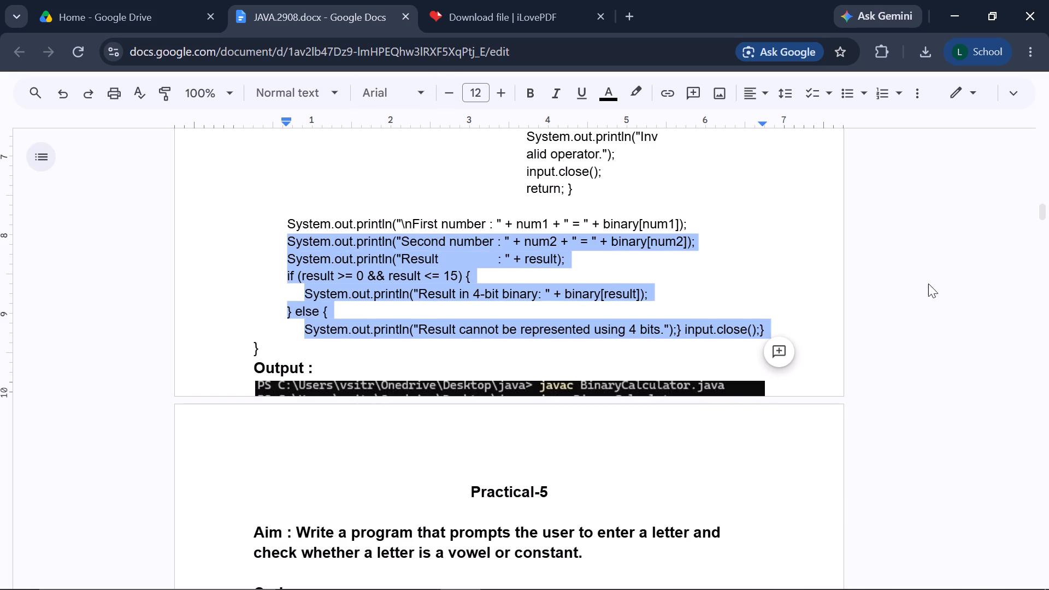
click(928, 284)
Insert a blank line after the BinaryCalculator code's final closing brace, pushing the Practical-4 'Output :' section onto the following page.
scroll(720, 330, down, 2)
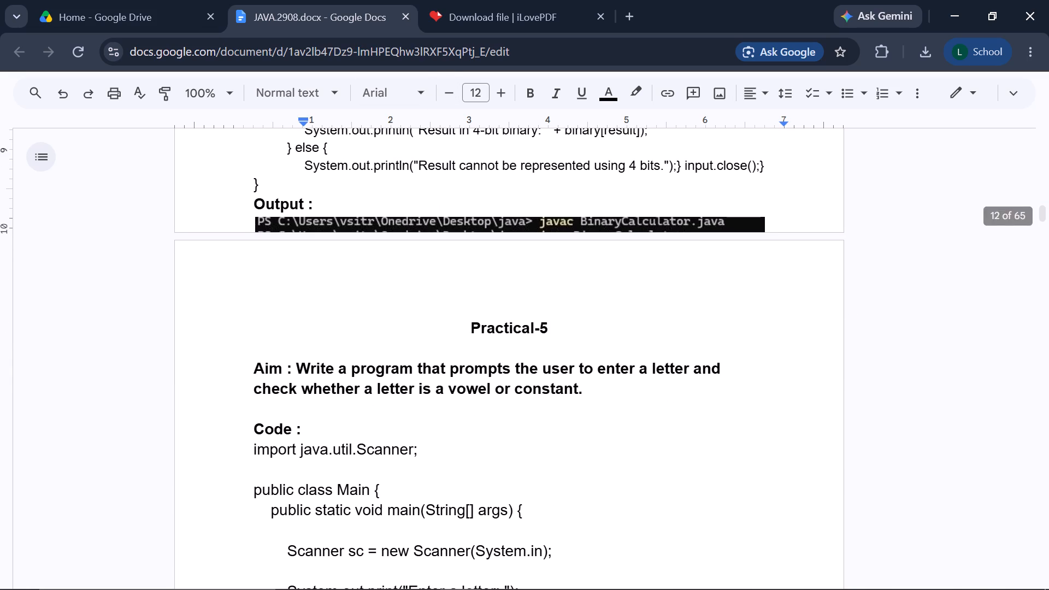
scroll(645, 254, up, 3)
scroll(605, 310, down, 3)
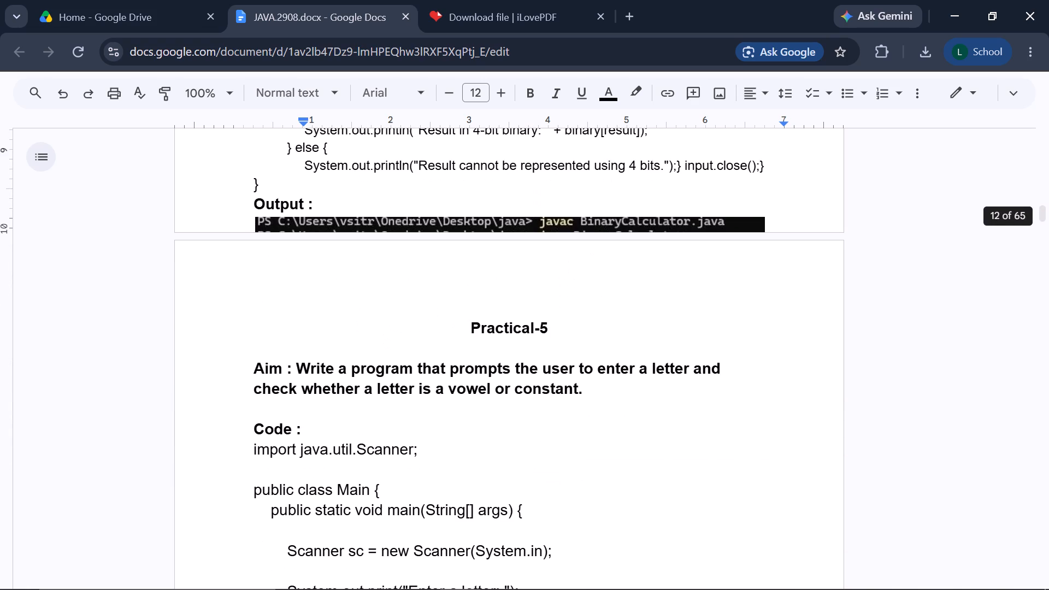
click(269, 185)
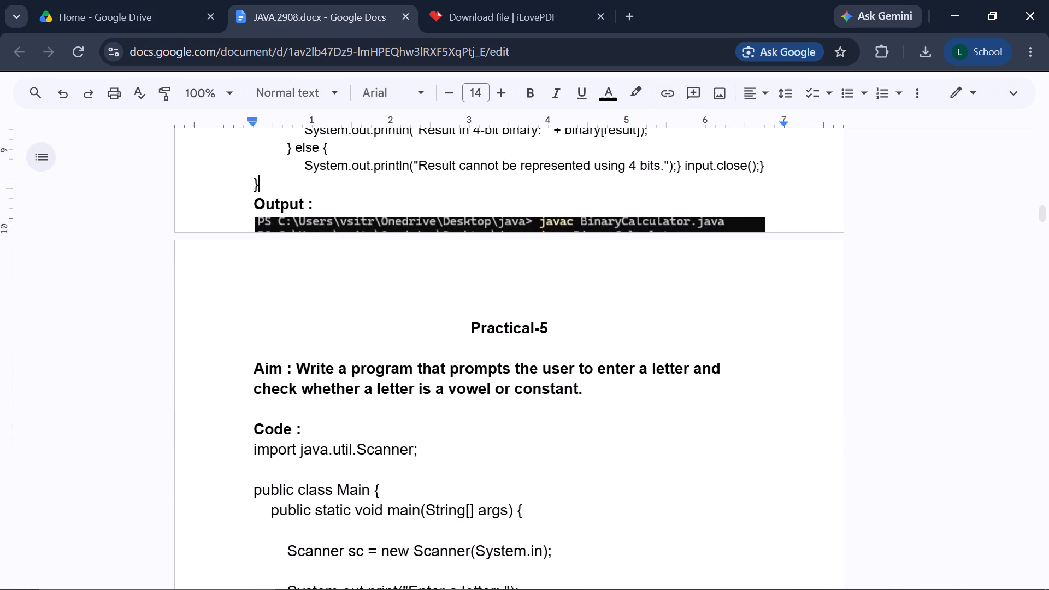
key(Return)
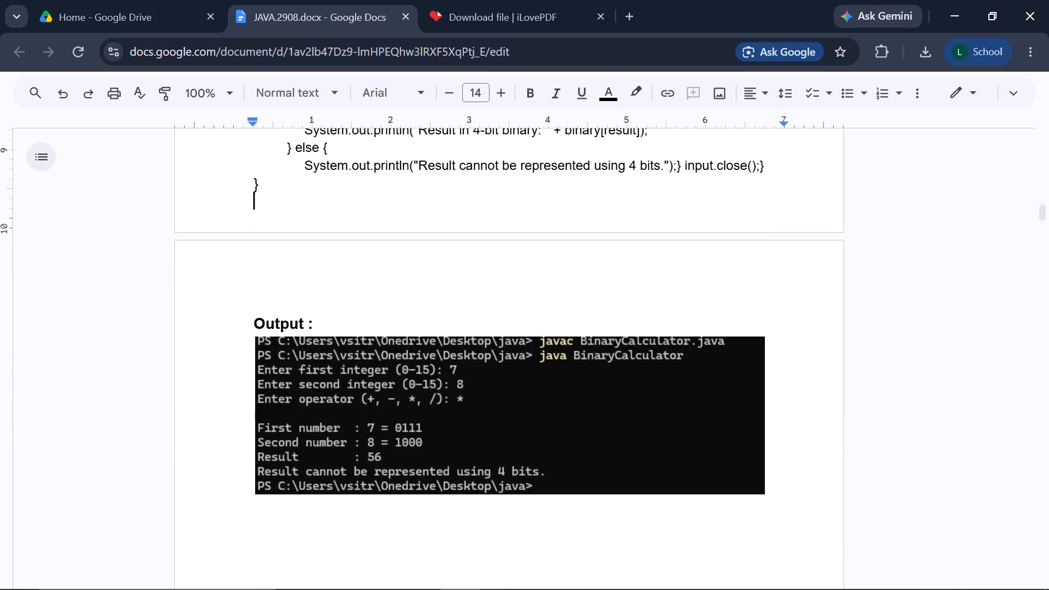
Set the 'Practical-5' heading's font size to 16.
scroll(337, 173, down, 6)
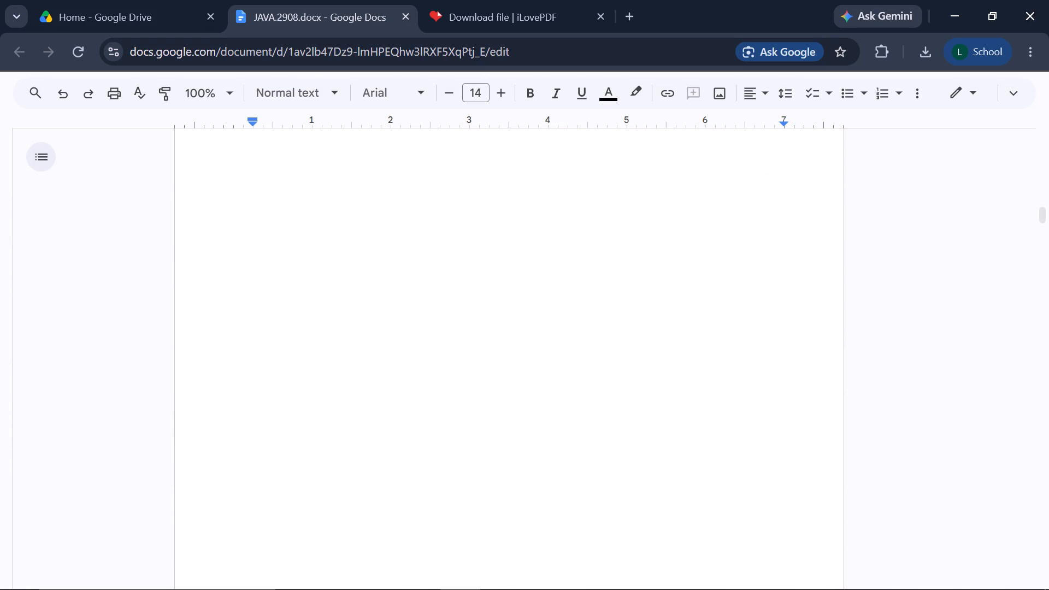
scroll(340, 178, down, 7)
scroll(392, 166, up, 2)
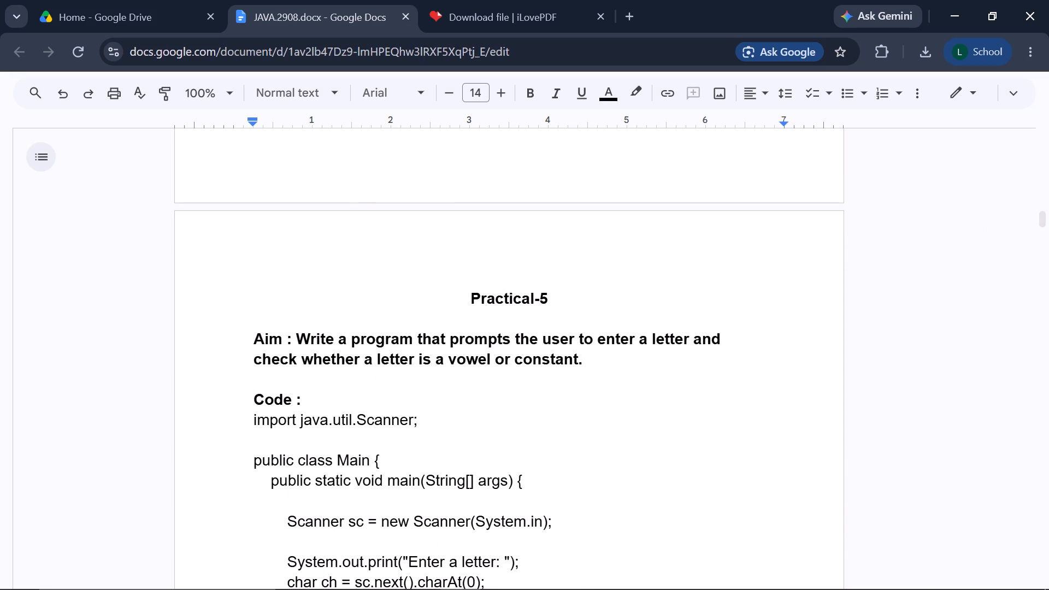
drag(449, 297, 575, 308)
double_click(495, 97)
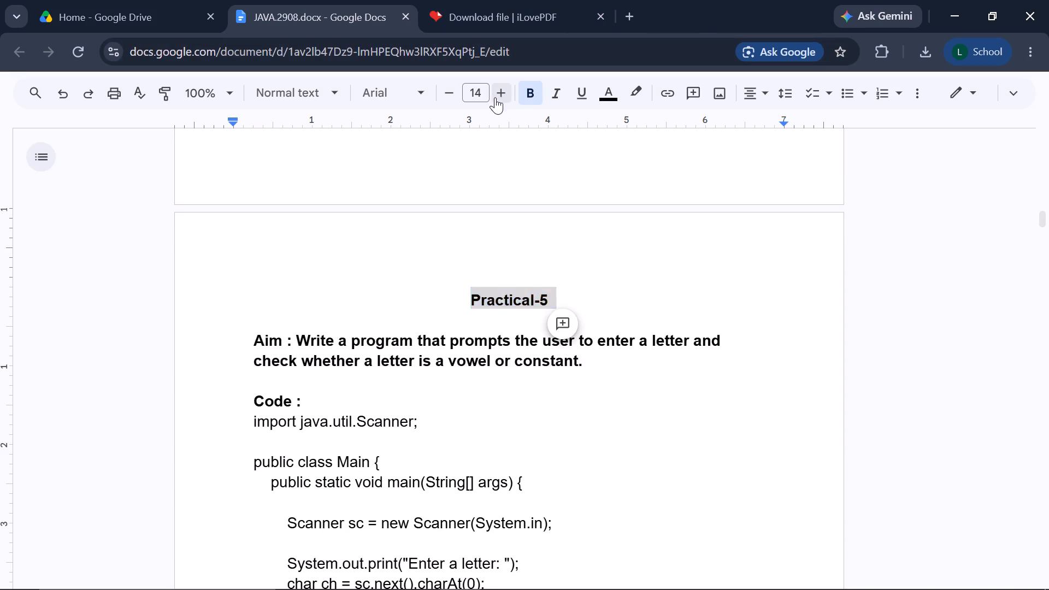
Set the whole Practical-5 vowel-check code, from the import line through the final closing brace, to font size 12.
scroll(385, 213, down, 2)
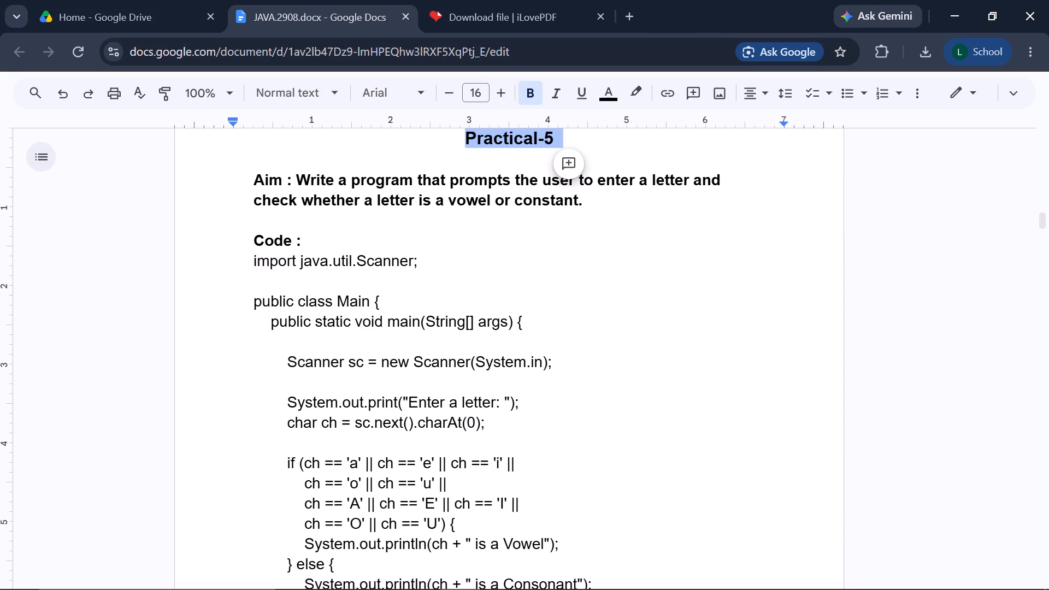
drag(250, 255, 688, 470)
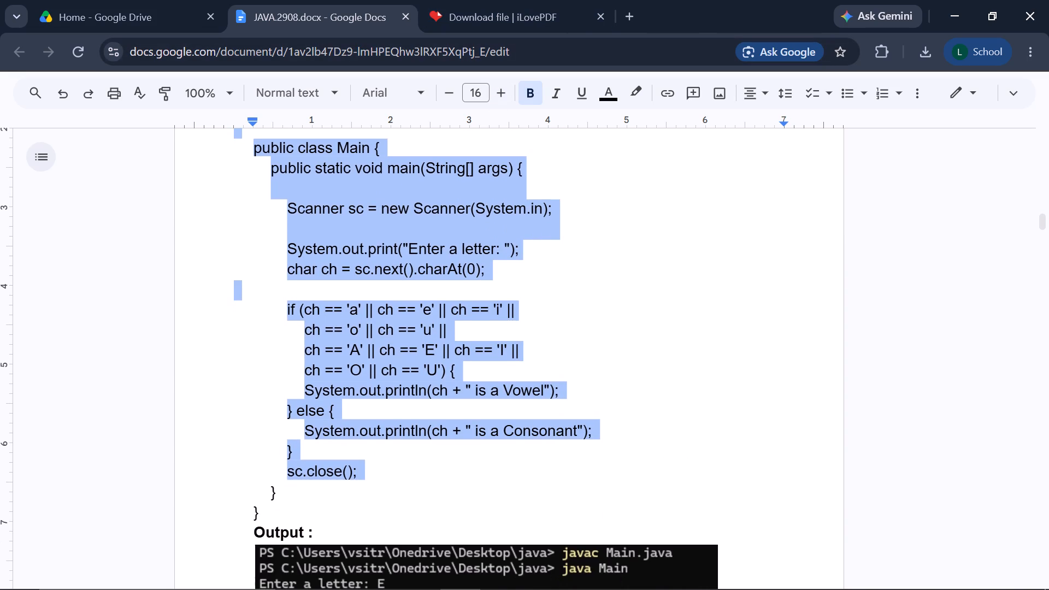
drag(688, 470, 324, 501)
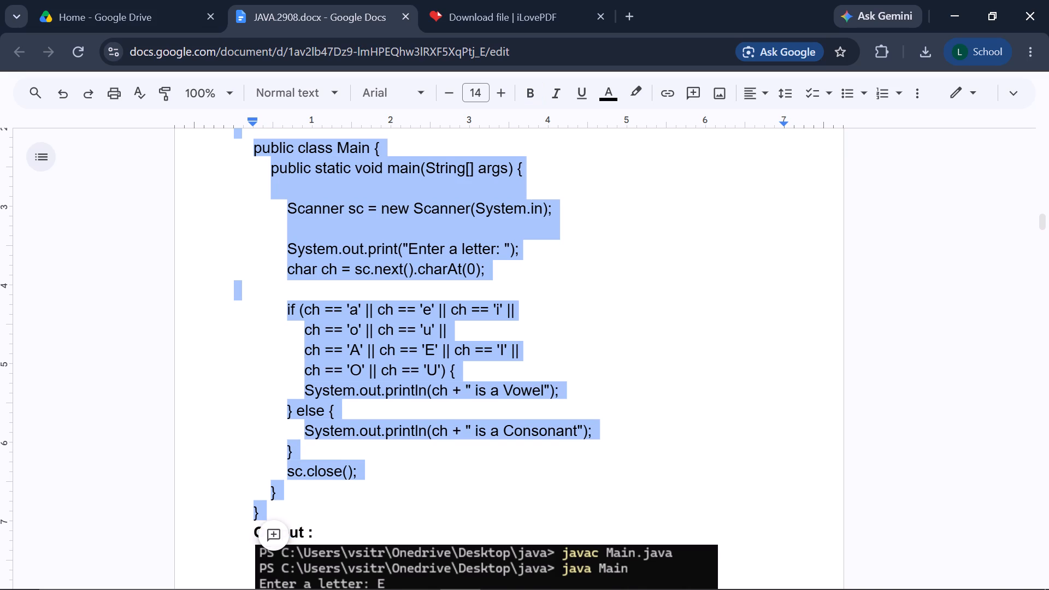
double_click(449, 94)
Set the 'Practical-6' heading's font size to 16.
scroll(474, 187, down, 8)
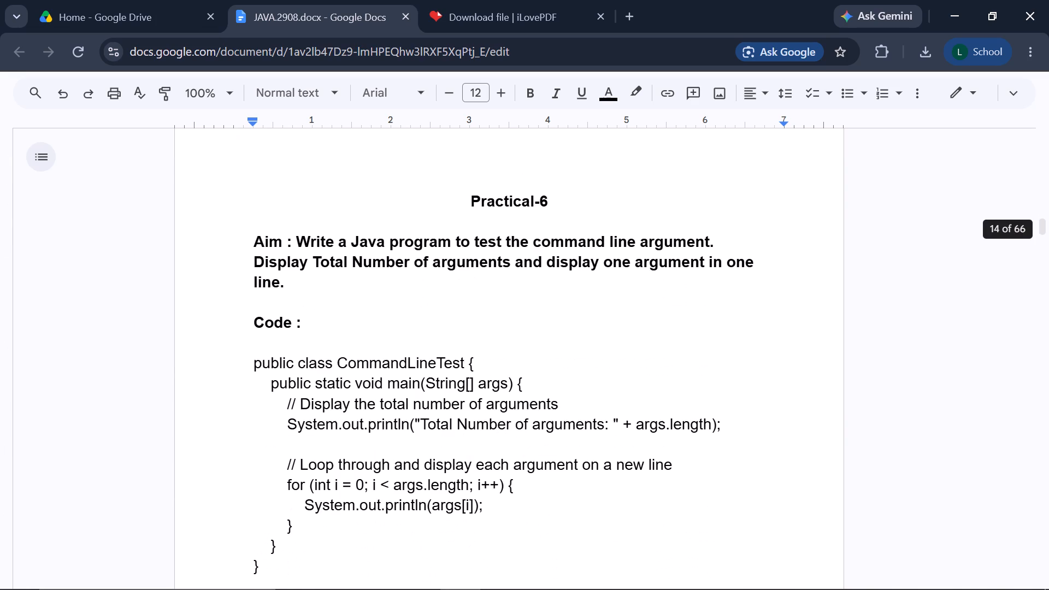
drag(462, 193, 569, 186)
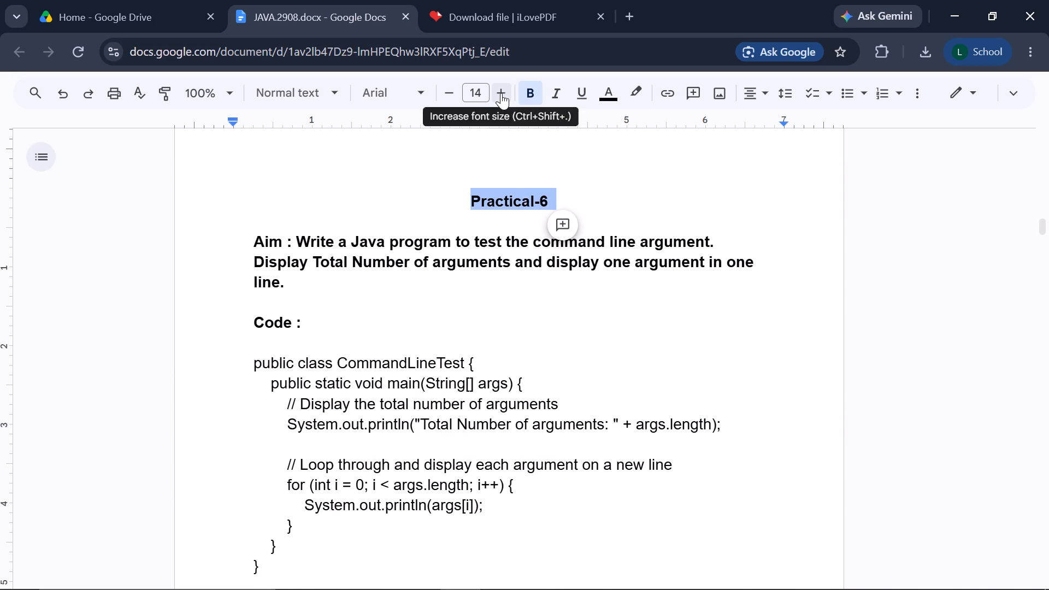
double_click(501, 93)
Set the whole CommandLineTest code under Practical-6 to font size 12.
scroll(405, 263, down, 2)
drag(242, 199, 244, 199)
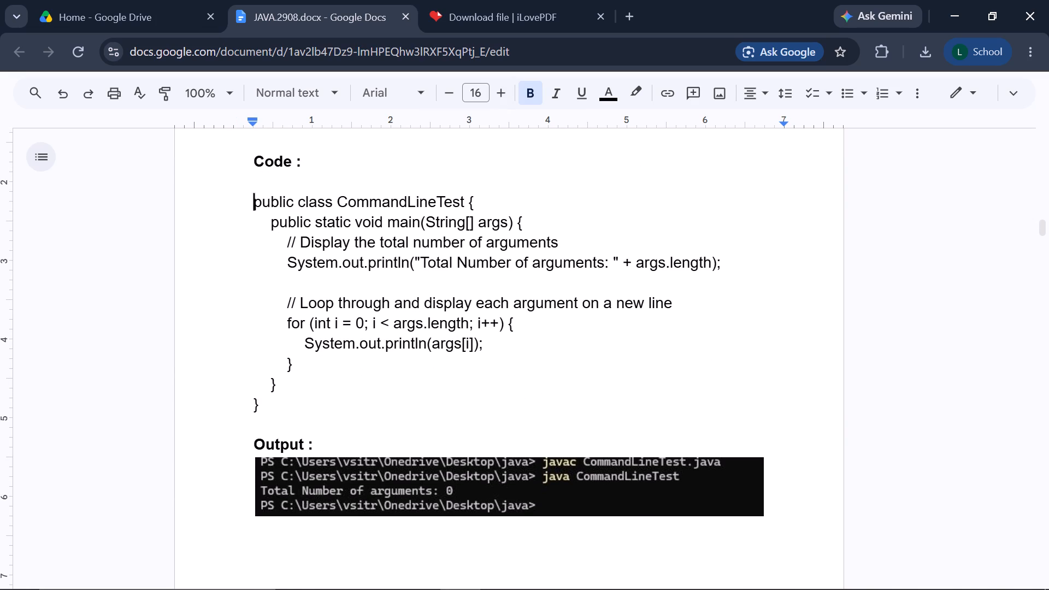
drag(244, 199, 320, 416)
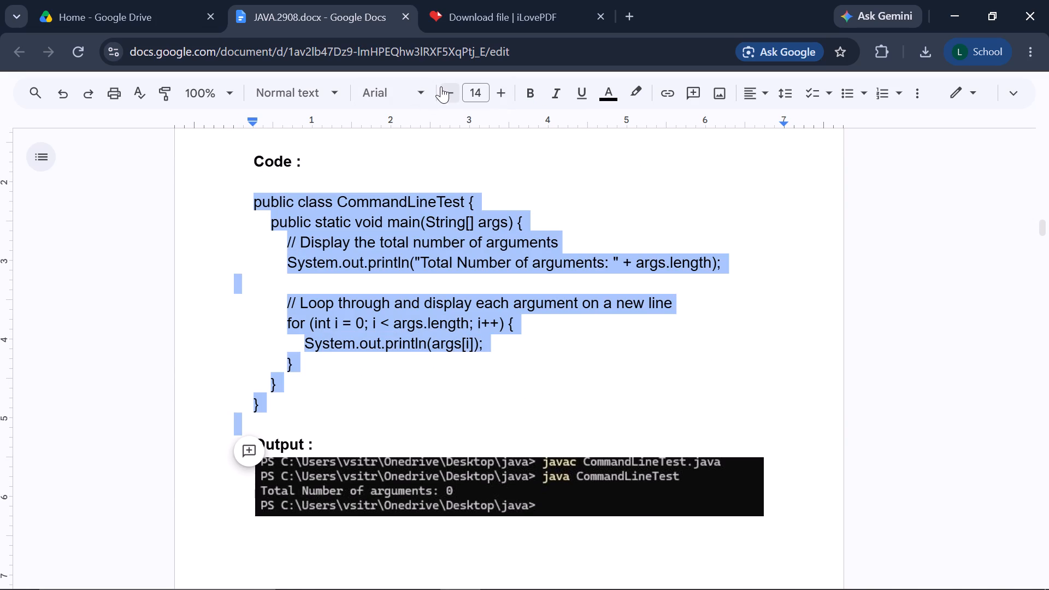
double_click(446, 89)
scroll(447, 277, down, 9)
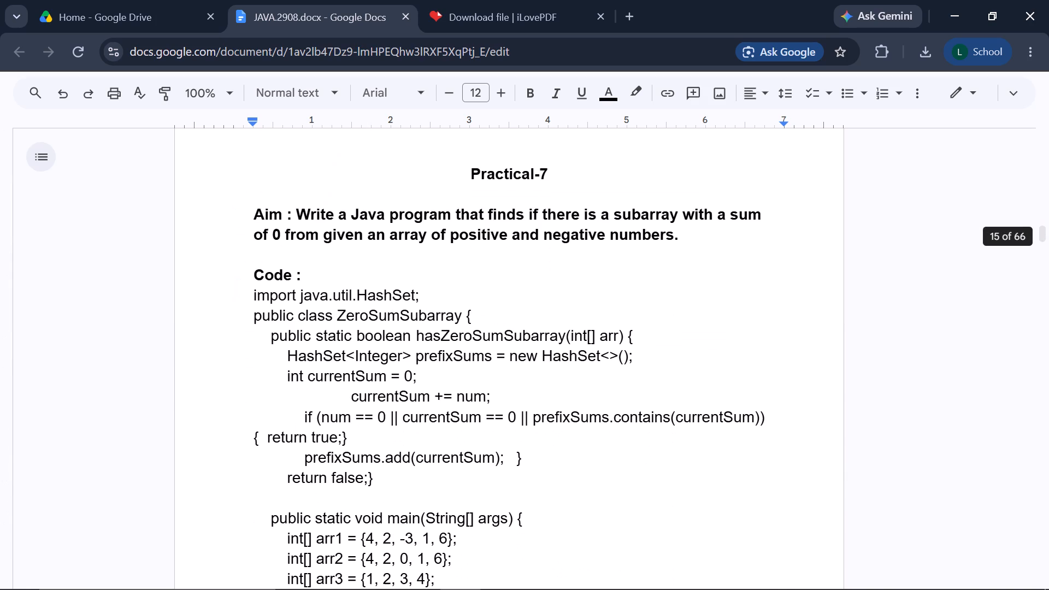
Set the 'Practical-7' heading's font size to 16.
drag(459, 161, 556, 161)
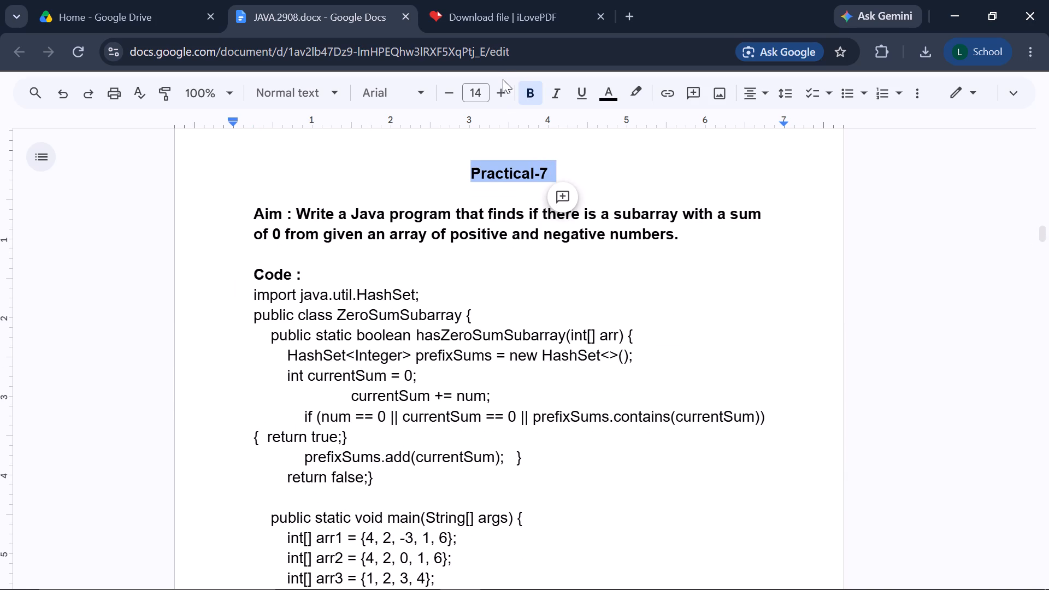
double_click(500, 90)
Set the whole ZeroSumSubarray code under Practical-7, from the import line through the final closing brace, to font size 12.
scroll(417, 202, down, 2)
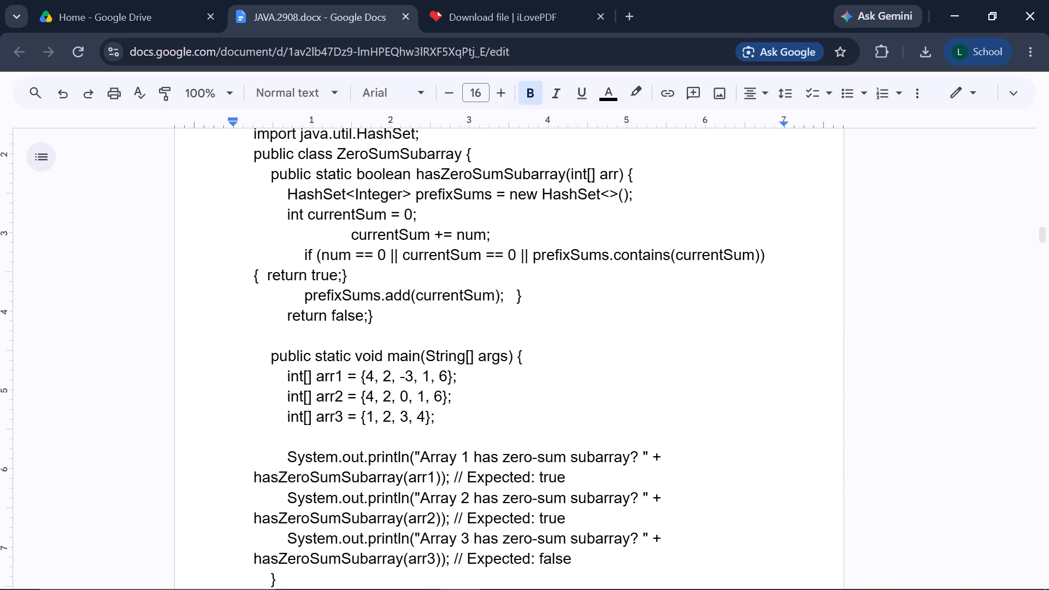
drag(252, 129, 307, 135)
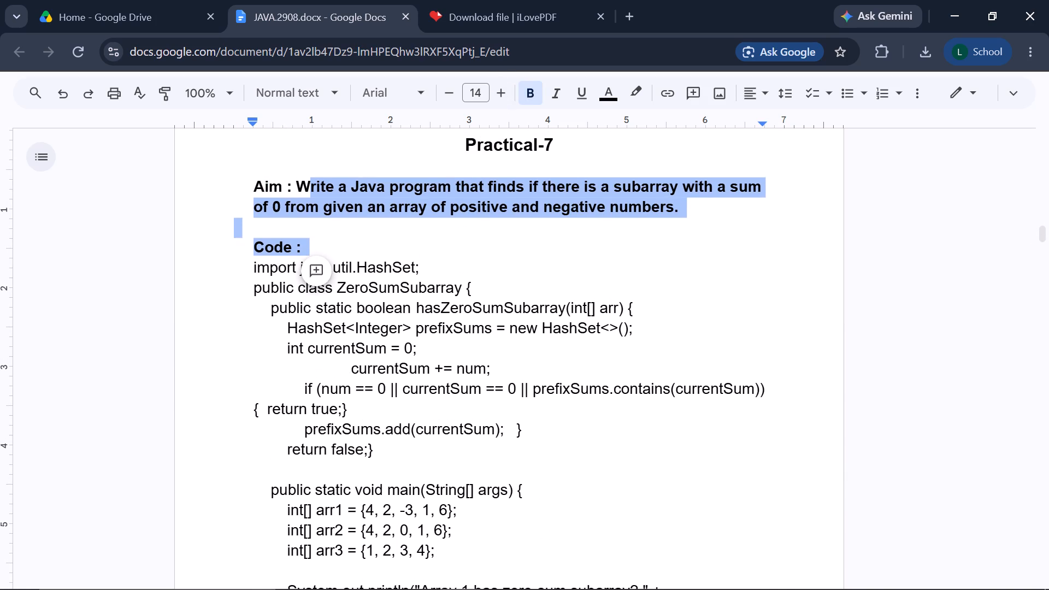
drag(254, 263, 415, 566)
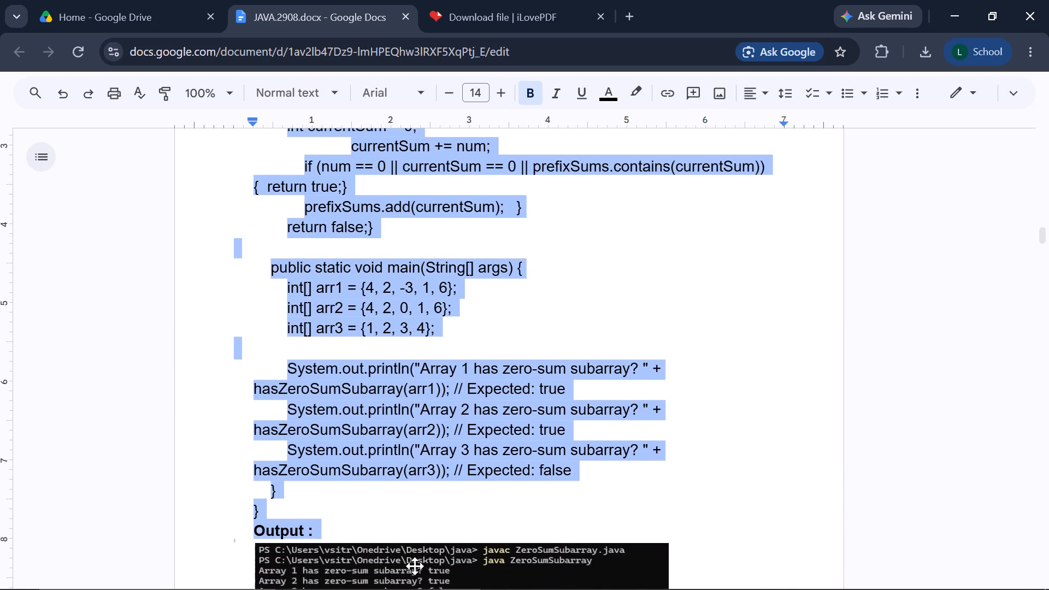
drag(415, 566, 350, 499)
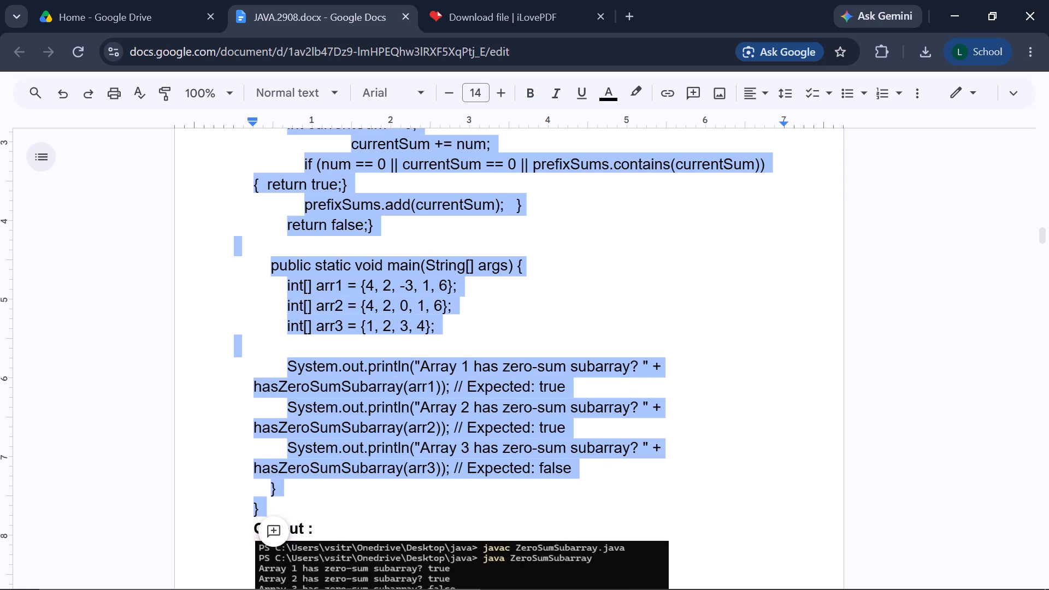
double_click(449, 95)
click(619, 235)
Set the 'Practical-8' heading's font size to 16.
scroll(611, 240, down, 3)
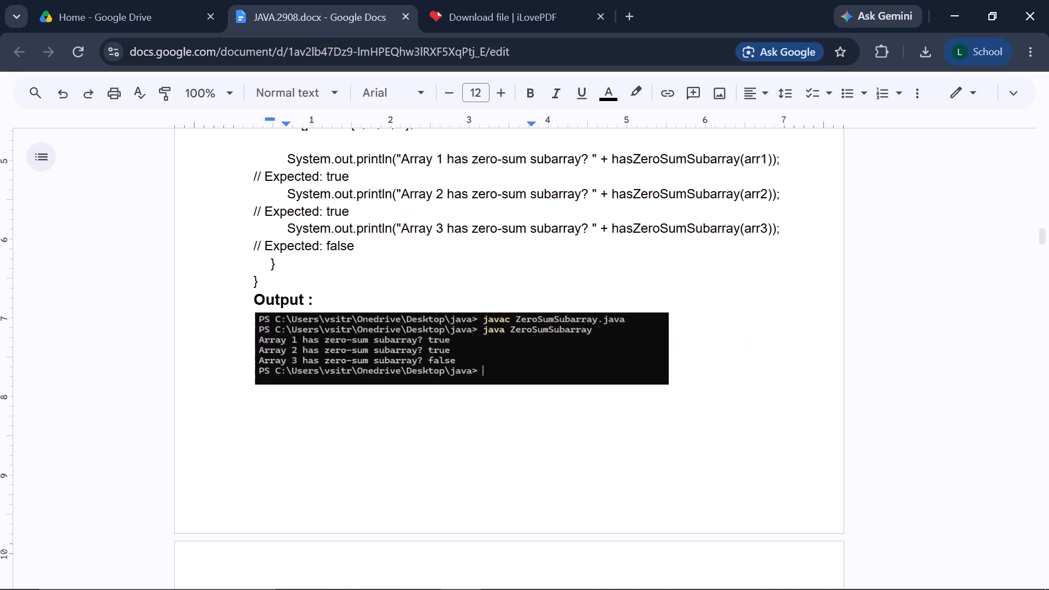
scroll(603, 244, down, 4)
drag(454, 215, 580, 225)
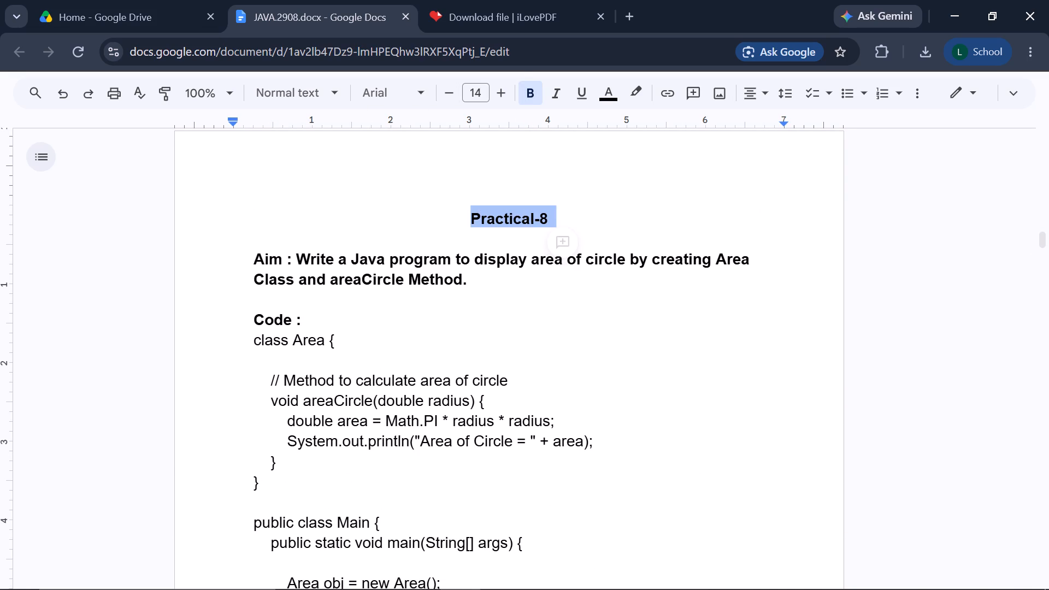
double_click(497, 89)
Set the whole Practical-8 circle-area code, from 'class Area {' through the final closing brace, to font size 12.
scroll(501, 137, down, 3)
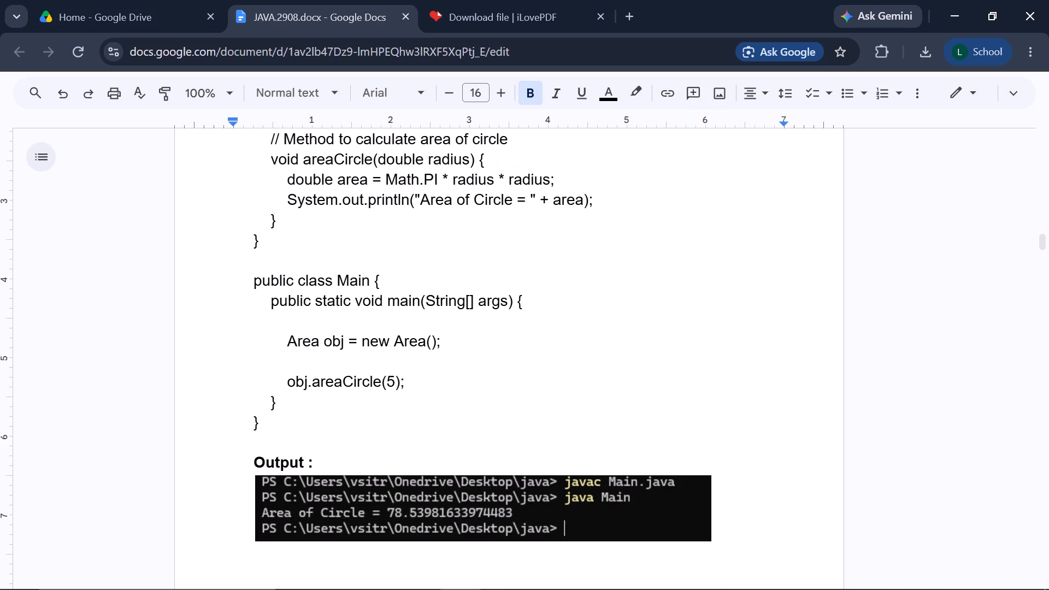
scroll(317, 206, up, 1)
drag(246, 180, 502, 502)
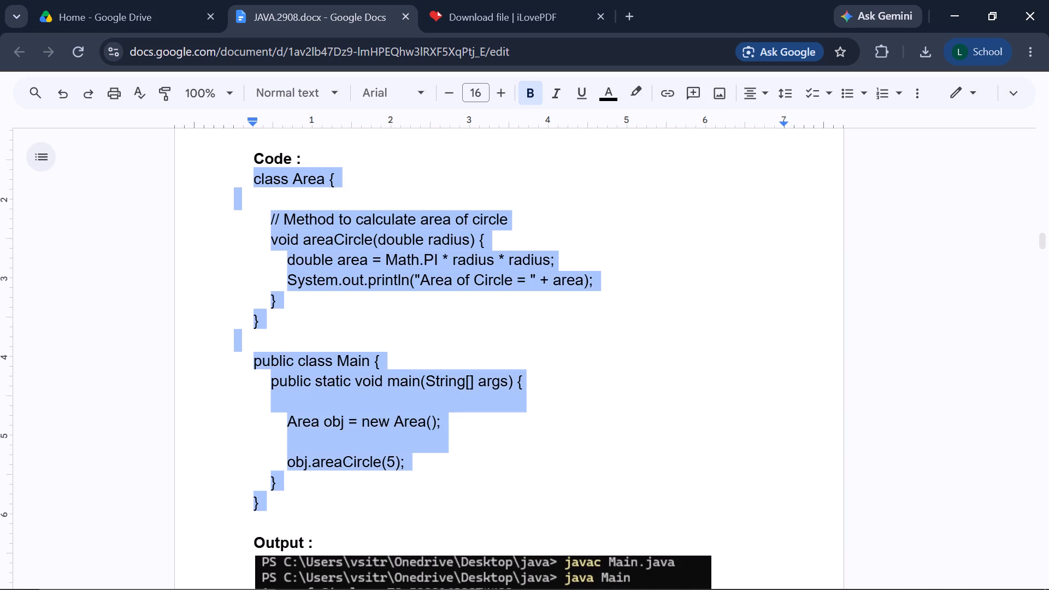
drag(502, 502, 439, 495)
click(462, 91)
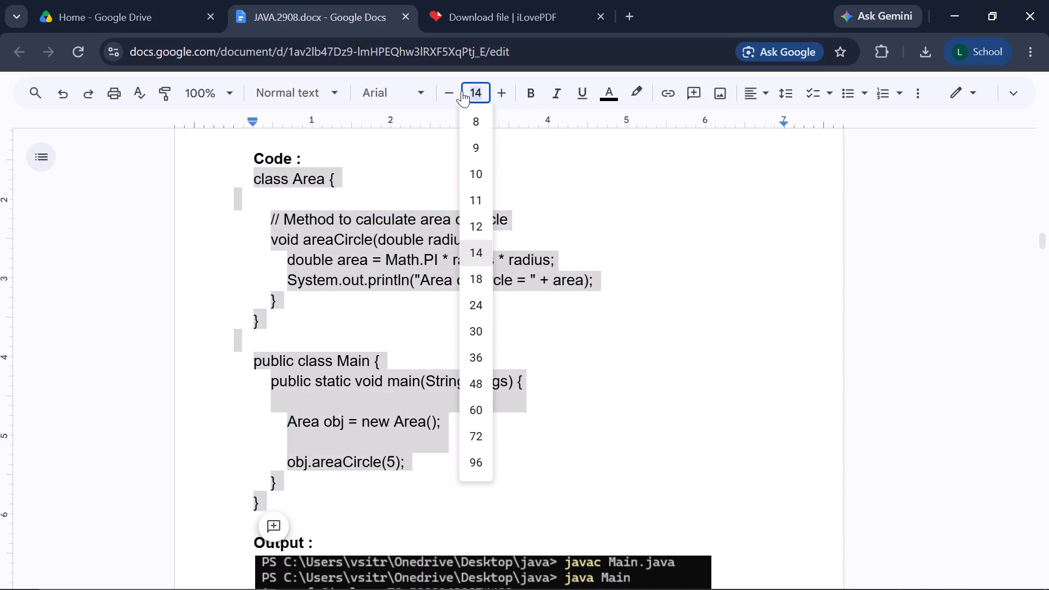
click(478, 228)
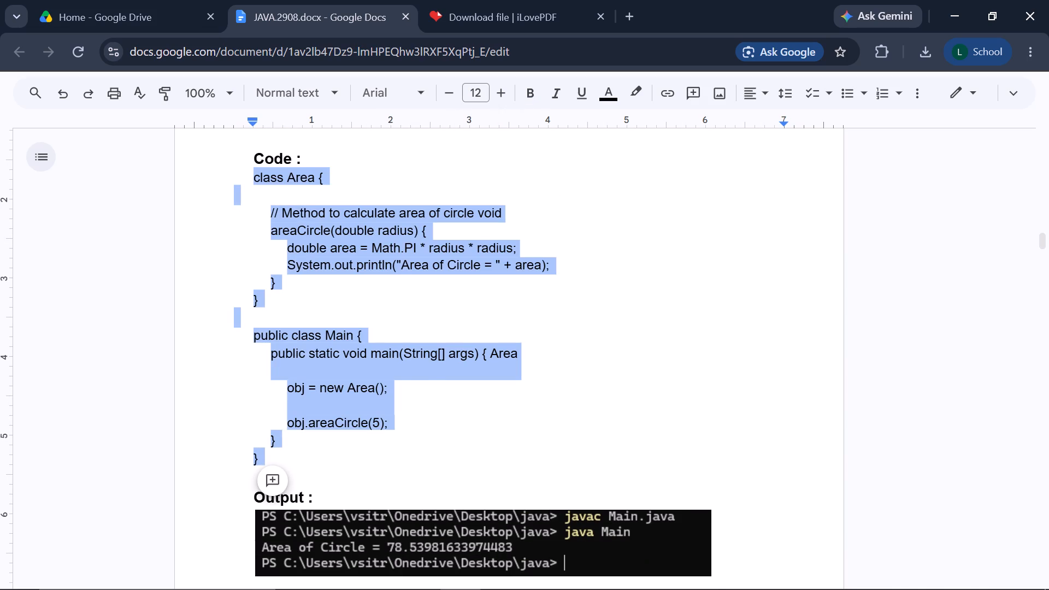
click(530, 332)
Set the 'Practical-9' heading's font size to 16.
scroll(531, 332, down, 7)
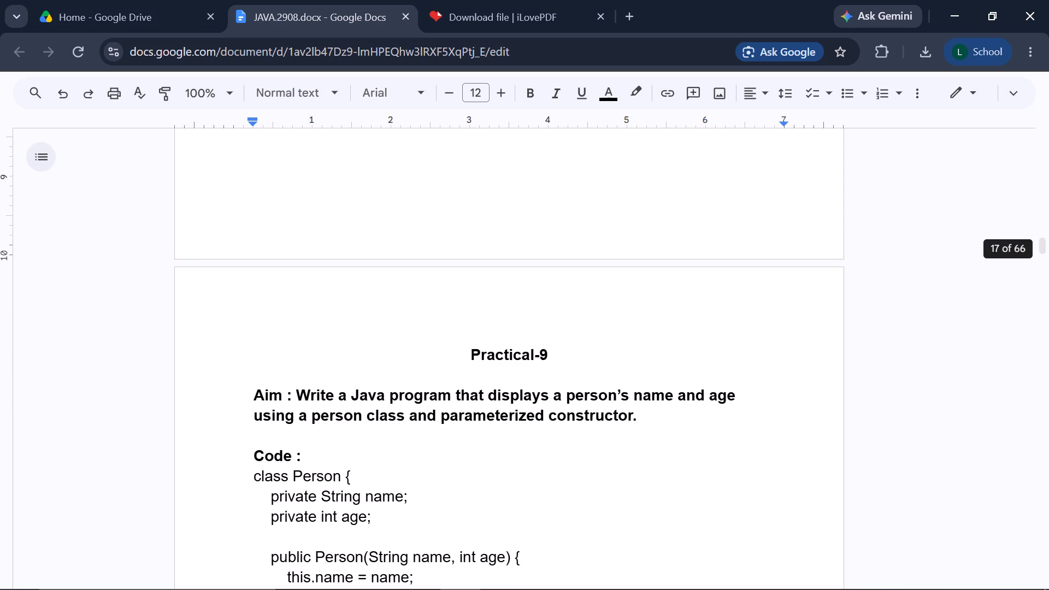
drag(465, 350, 559, 358)
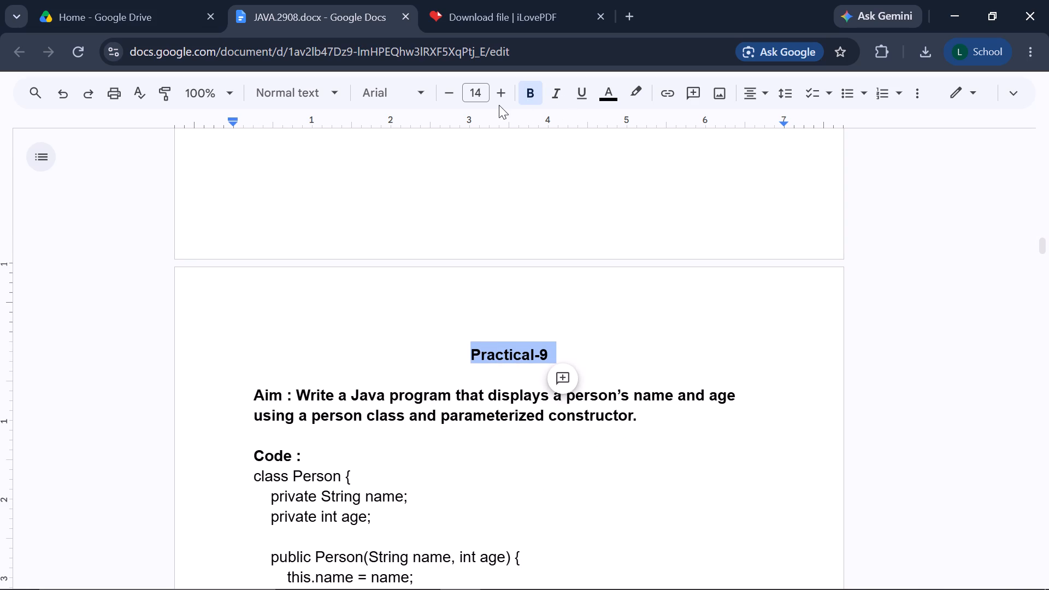
double_click(496, 91)
Set the whole Practical-9 code, from 'class Person {' through the final closing brace, to font size 12.
scroll(474, 232, down, 3)
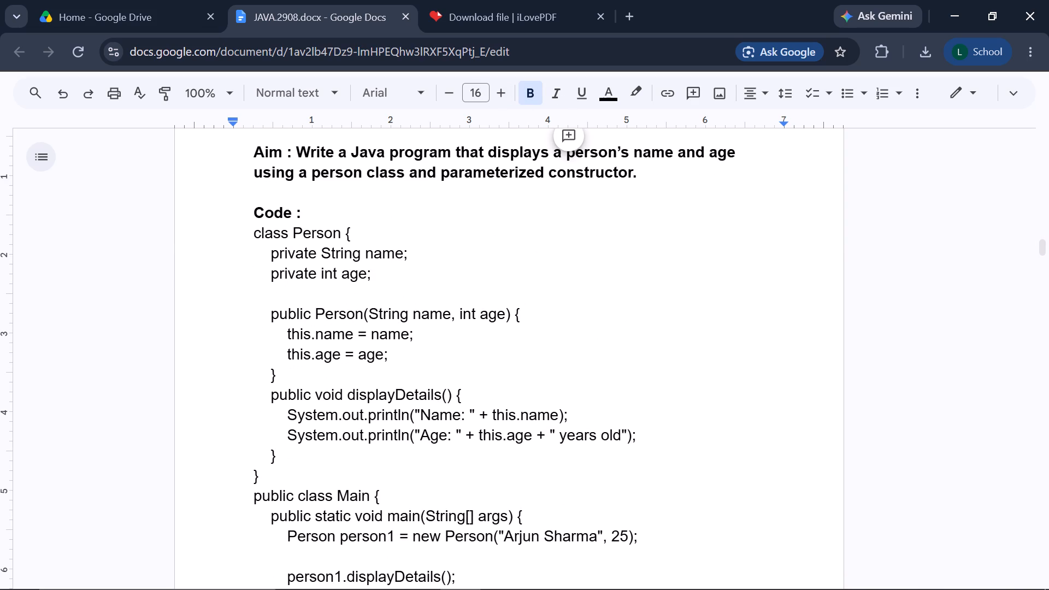
drag(272, 222, 321, 245)
drag(255, 231, 368, 239)
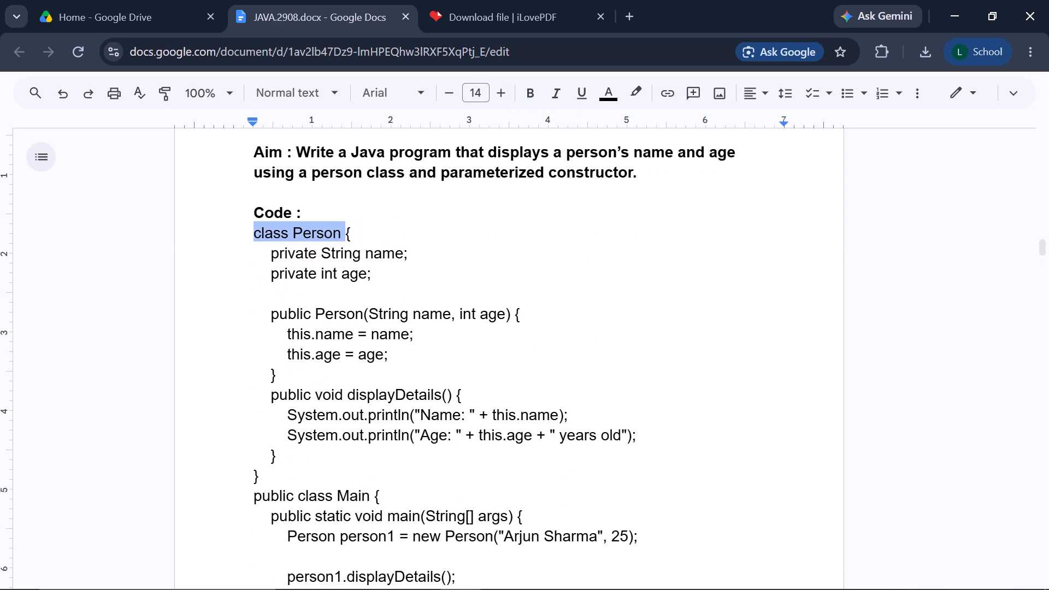
drag(368, 239, 370, 481)
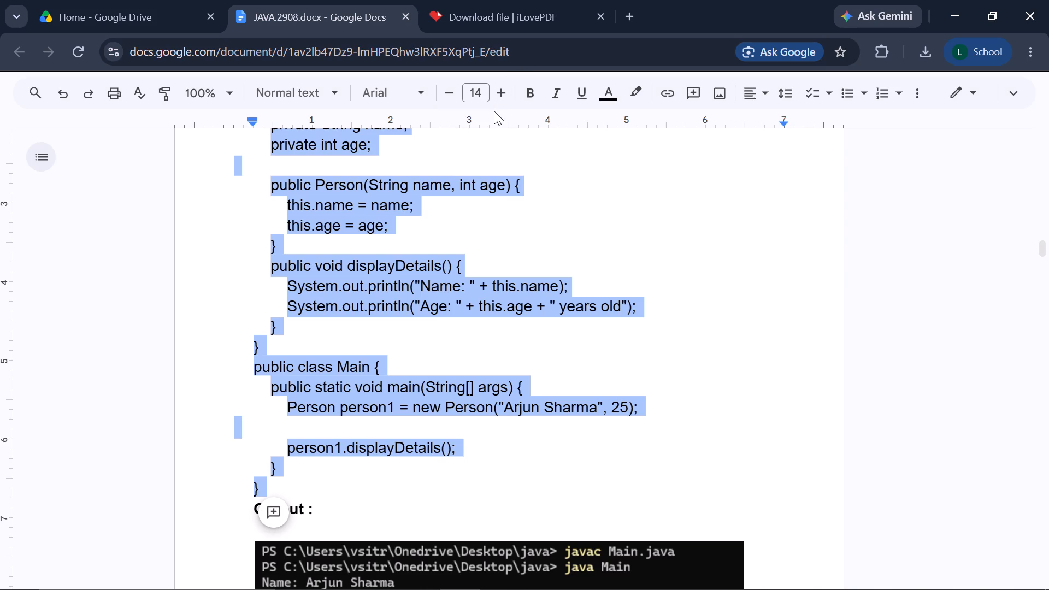
double_click(501, 87)
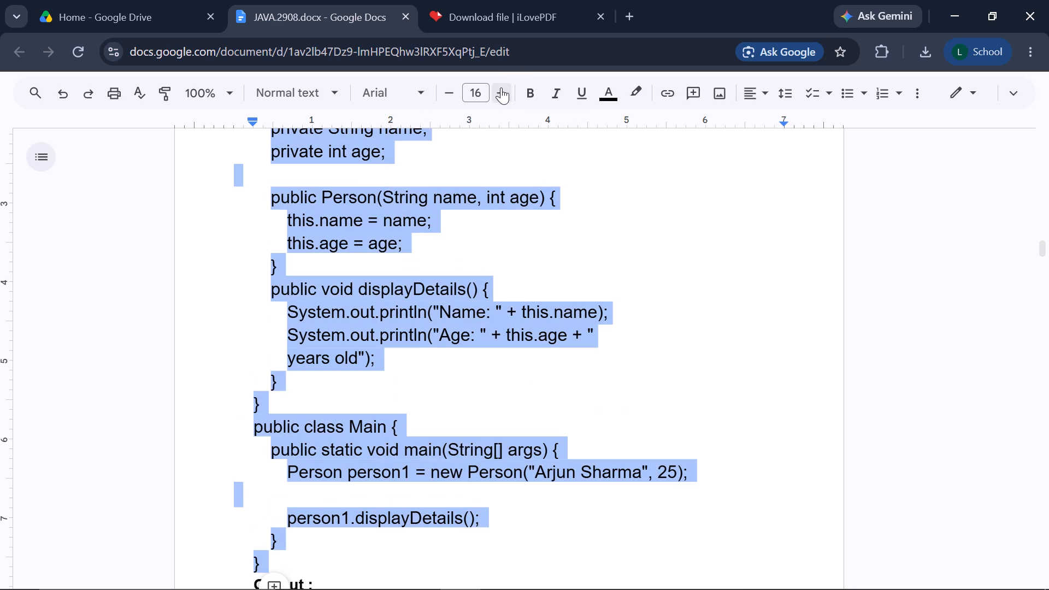
triple_click(451, 93)
click(451, 93)
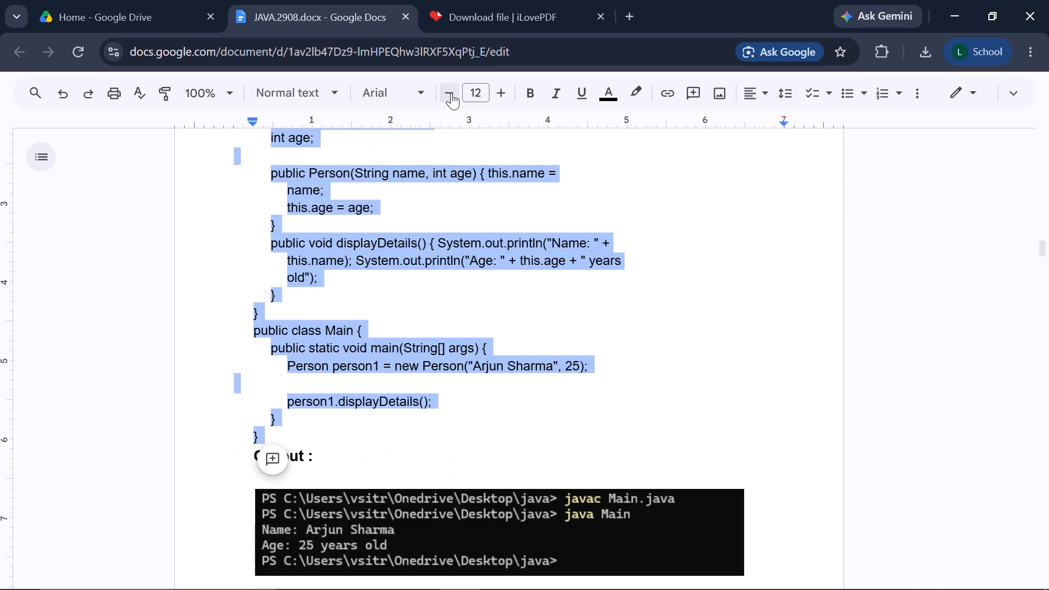
Set the 'Practical-10' heading's font size to 16.
scroll(463, 98, down, 4)
scroll(508, 149, down, 3)
scroll(465, 211, down, 2)
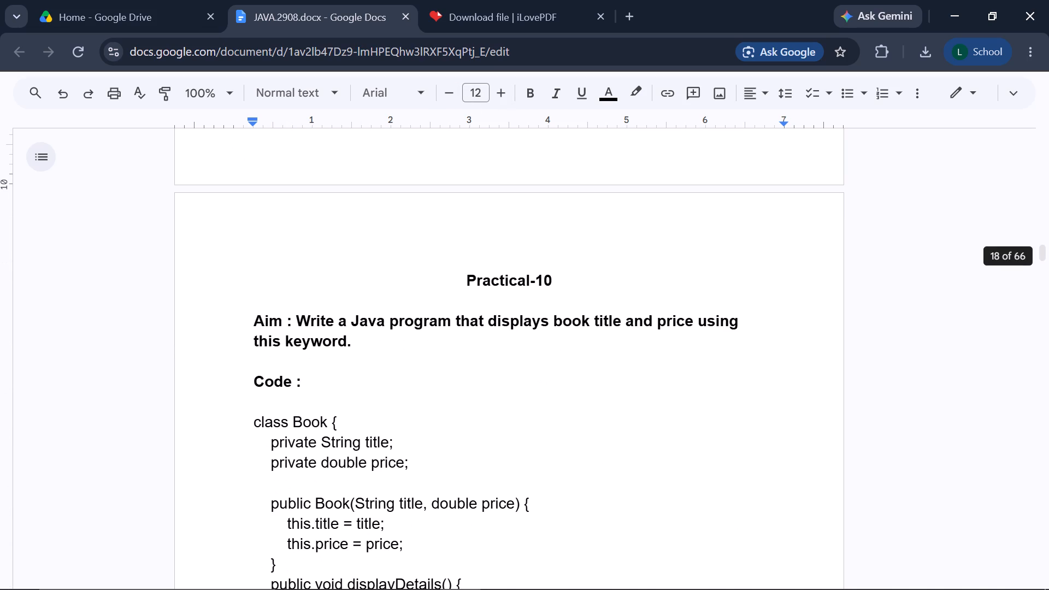
drag(447, 291, 451, 282)
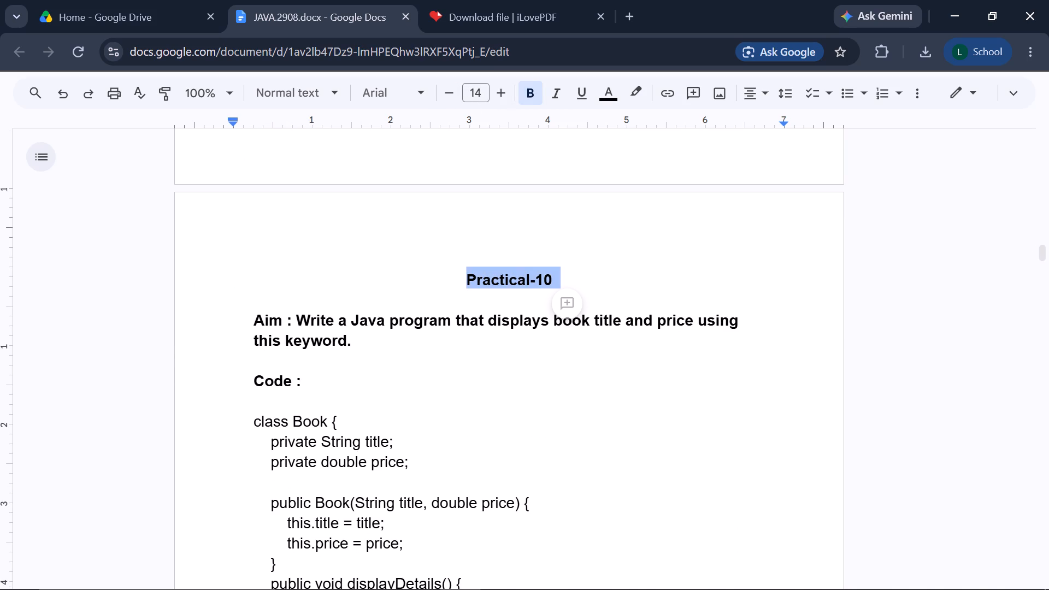
double_click(499, 98)
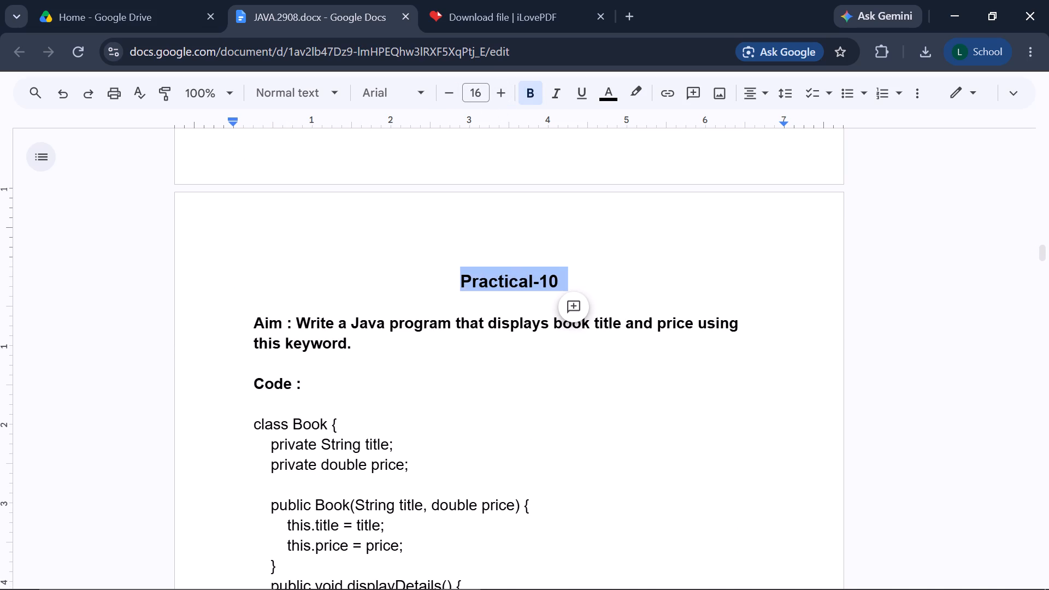
click(588, 220)
Set the whole Practical-10 code, from 'class Book {' through the final closing brace, to font size 12.
scroll(429, 251, down, 4)
scroll(356, 224, up, 1)
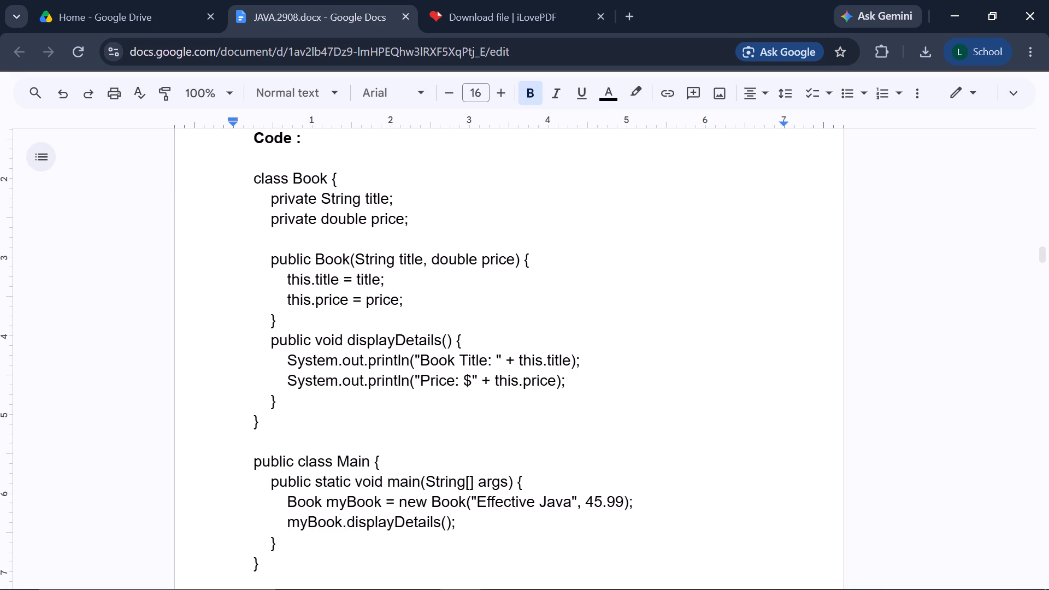
drag(240, 171, 549, 589)
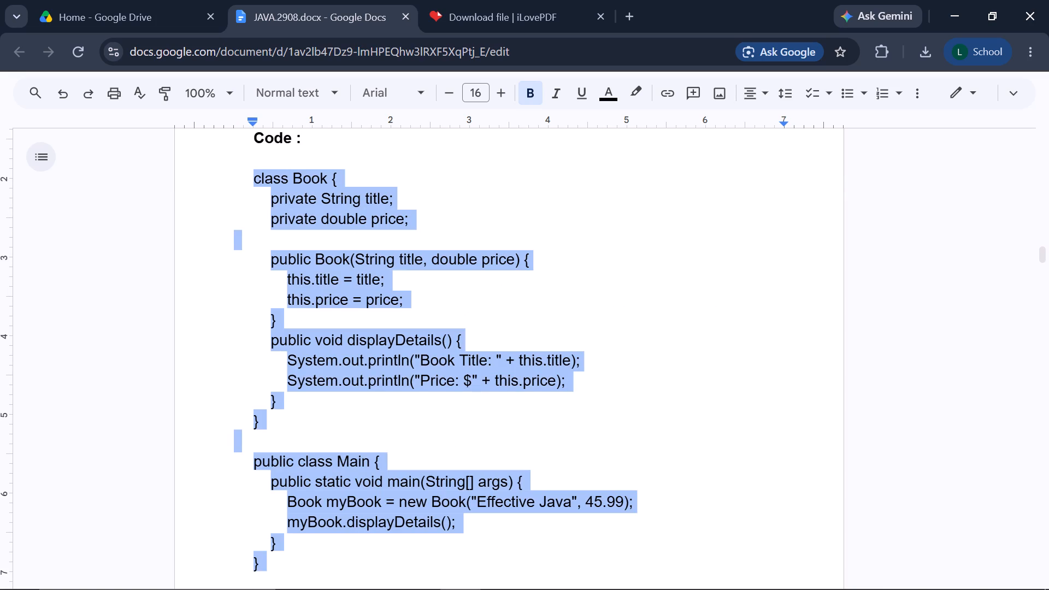
drag(549, 589, 571, 515)
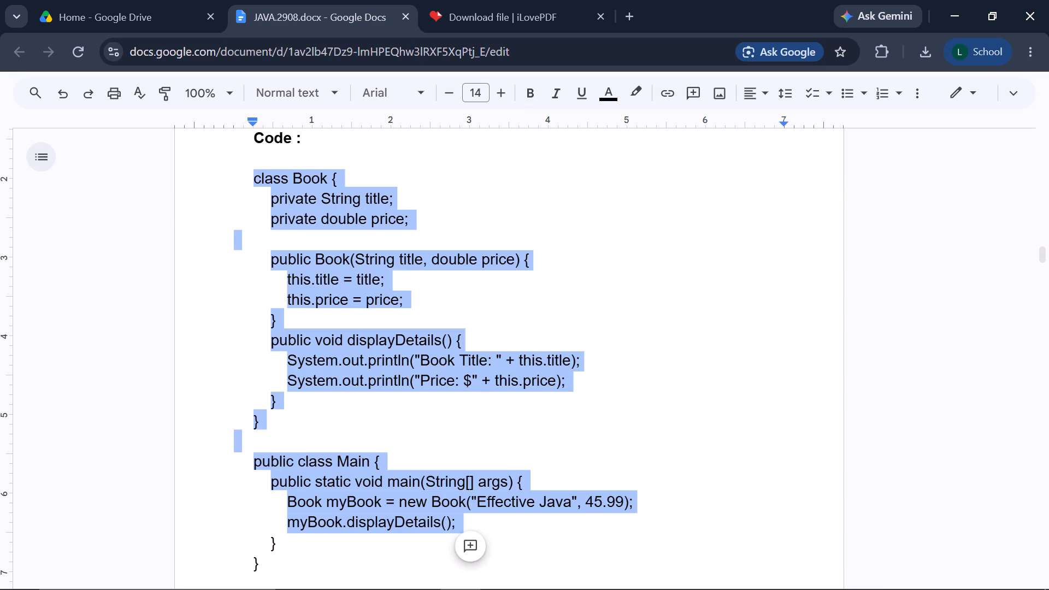
drag(234, 166, 563, 589)
scroll(644, 471, down, 3)
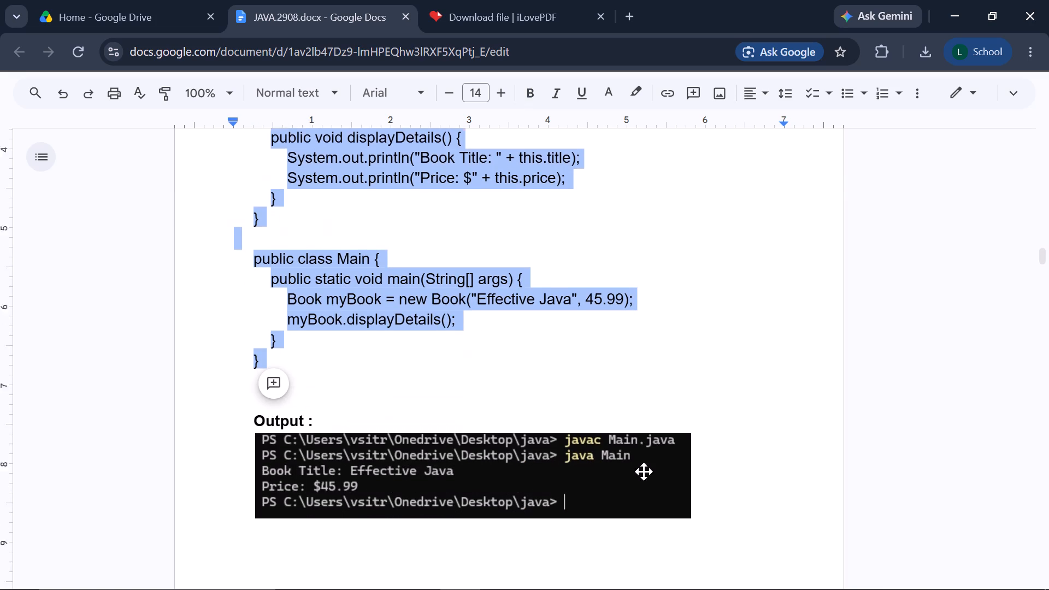
double_click(446, 97)
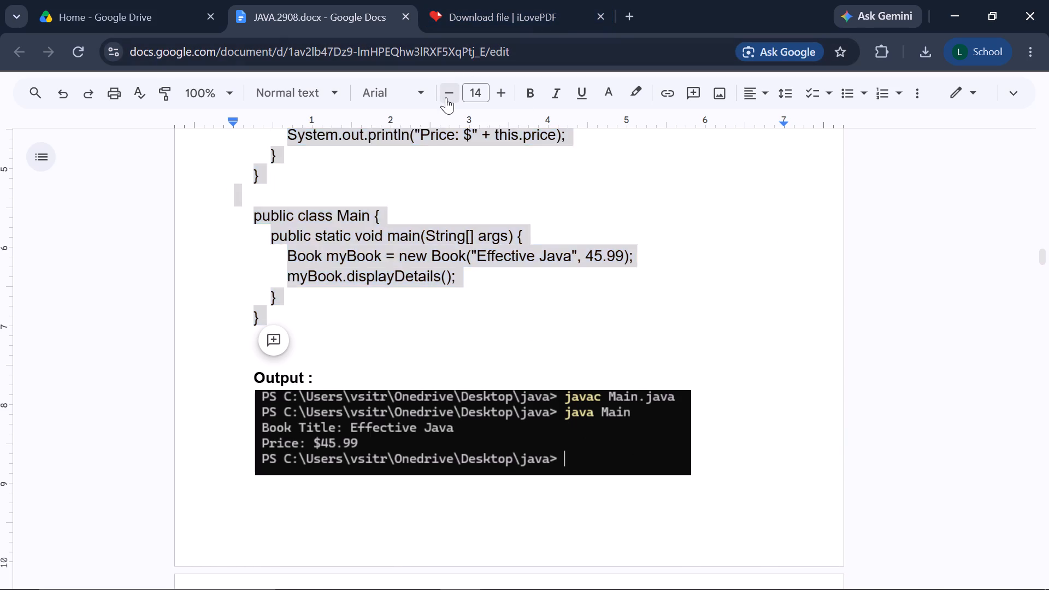
click(534, 261)
Set the 'Practical-11' heading's font size to 16.
scroll(493, 296, down, 3)
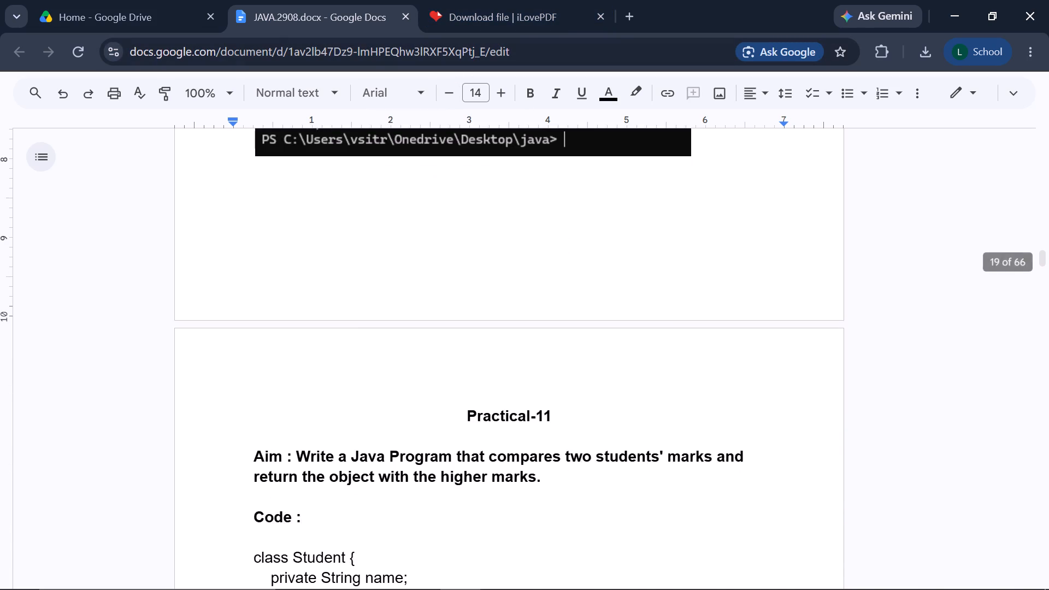
scroll(500, 292, down, 2)
drag(455, 249, 563, 237)
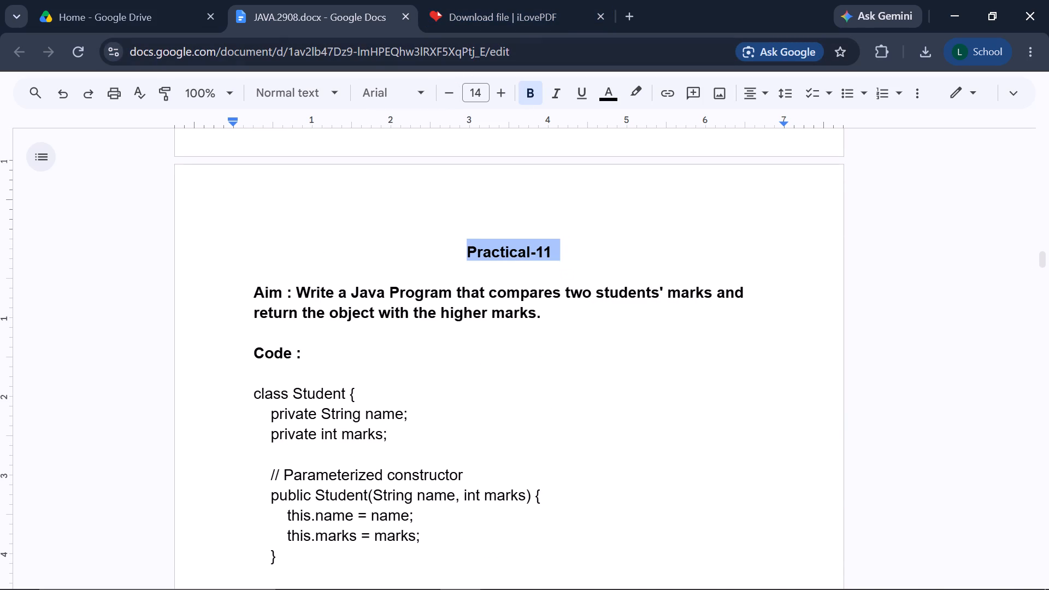
double_click(504, 94)
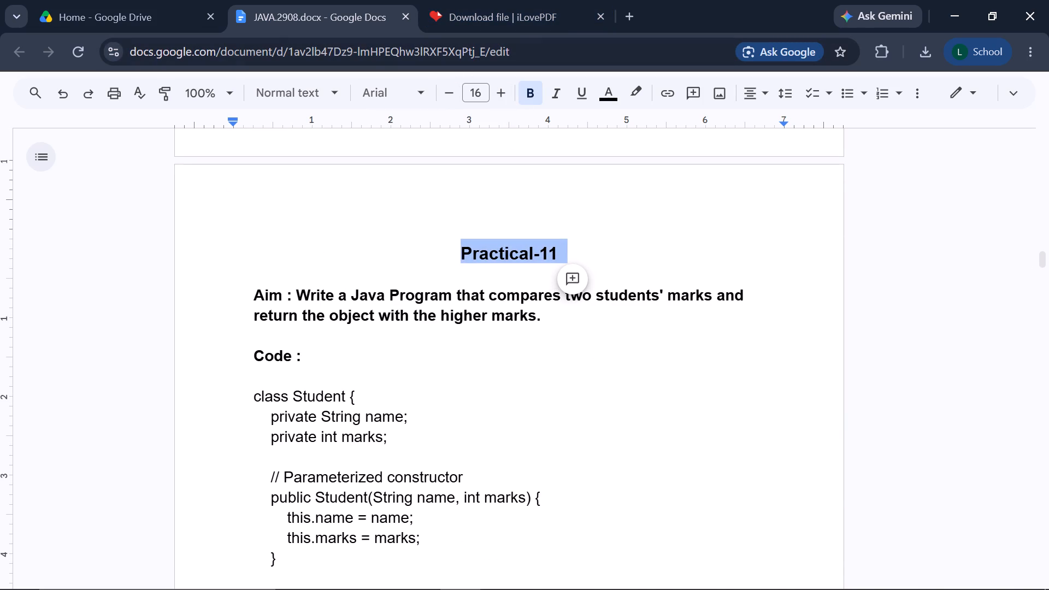
Set the Practical-11 code on its first page, from 'class Student {' through the brace closing the else block, to font size 12.
scroll(284, 366, down, 2)
drag(247, 227, 585, 381)
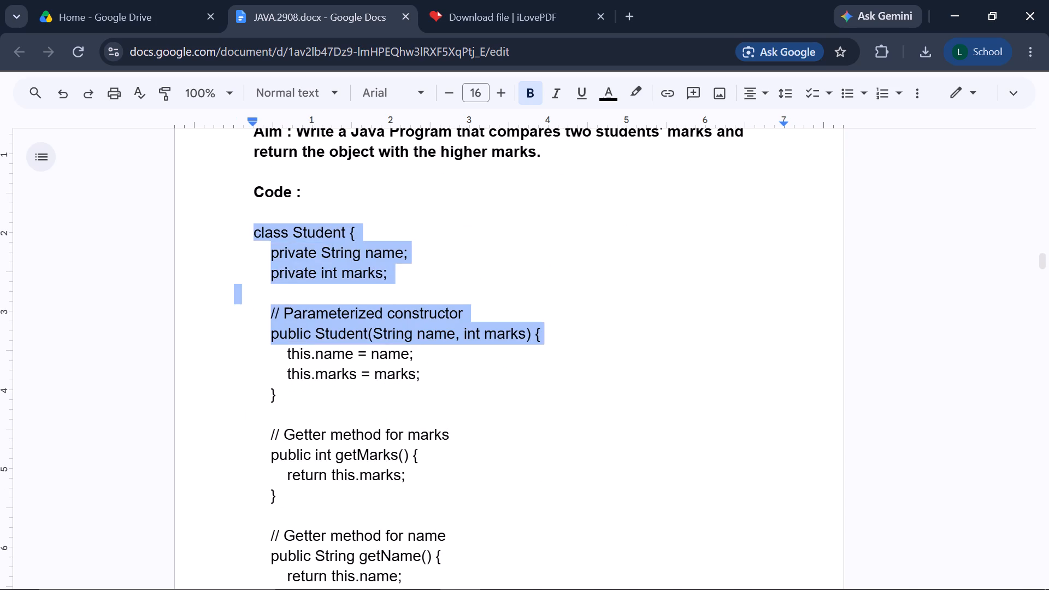
drag(585, 381, 337, 589)
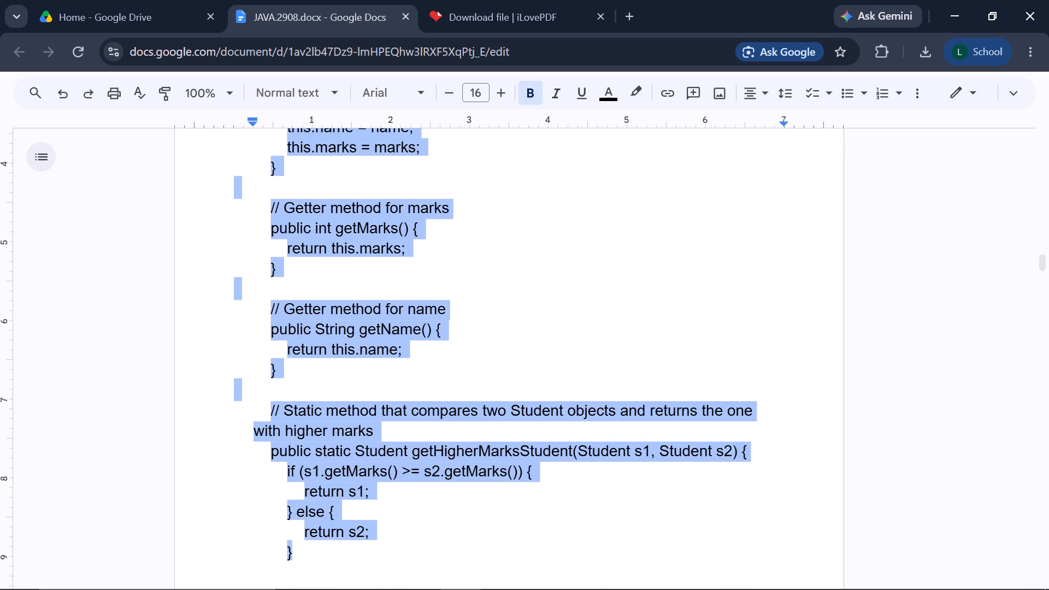
drag(337, 589, 337, 588)
double_click(450, 85)
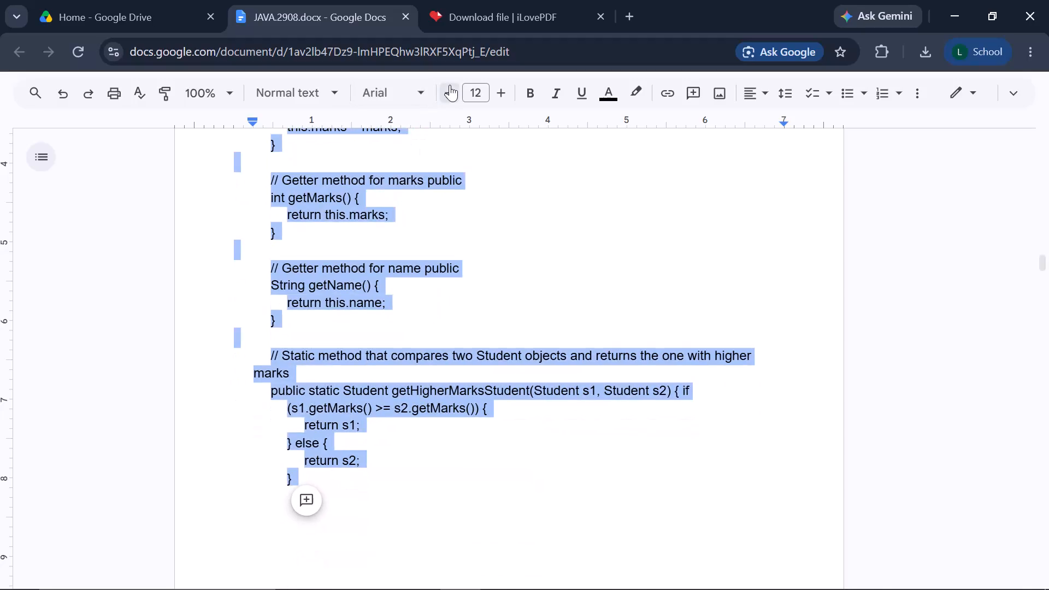
Set the rest of the Practical-11 code on the following page, including the Main class through its final brace, to font size 12.
scroll(455, 152, down, 4)
scroll(451, 199, down, 2)
drag(245, 212, 302, 246)
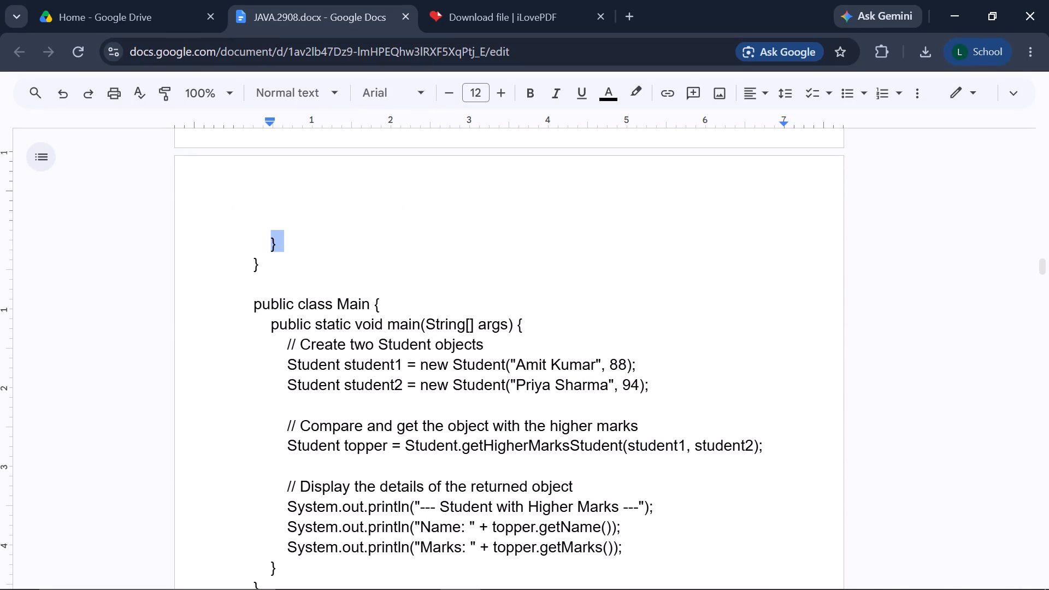
drag(302, 246, 502, 477)
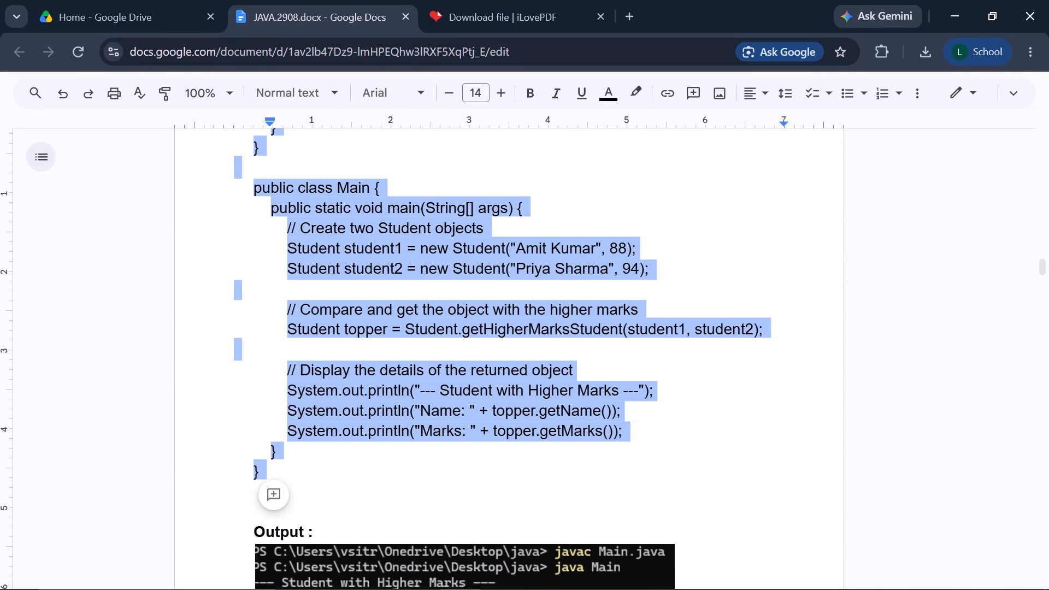
double_click(444, 96)
scroll(488, 245, down, 3)
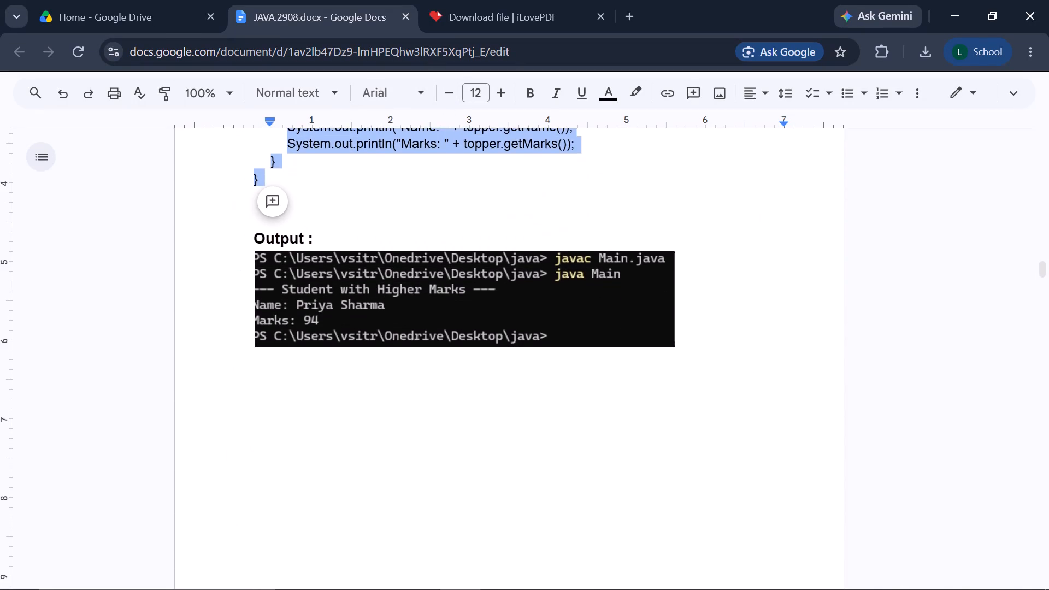
Set the 'Practical-12' heading's font size to 16.
scroll(496, 239, down, 5)
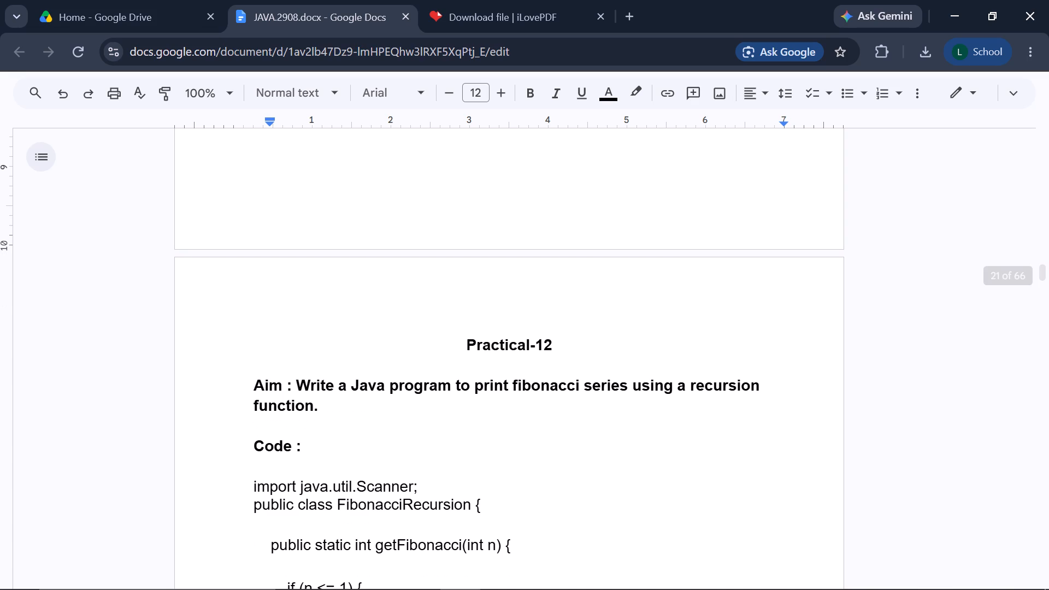
drag(446, 340, 562, 355)
double_click(502, 84)
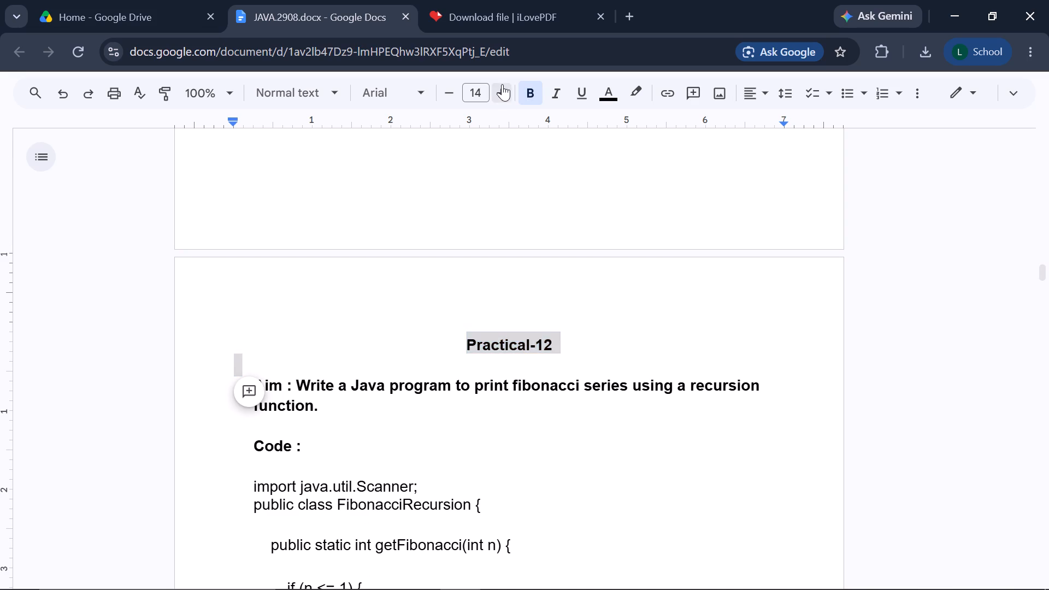
Set the whole Practical-12 code, from the Scanner import through the scanner.close() line, to font size 12.
scroll(422, 280, down, 2)
drag(229, 326, 632, 589)
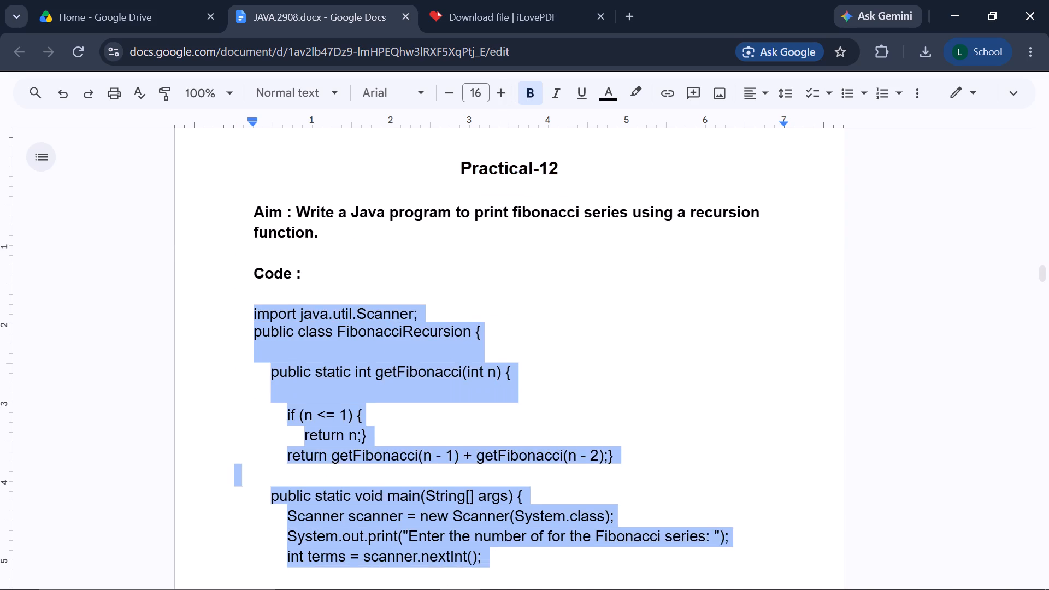
drag(632, 589, 591, 510)
double_click(458, 95)
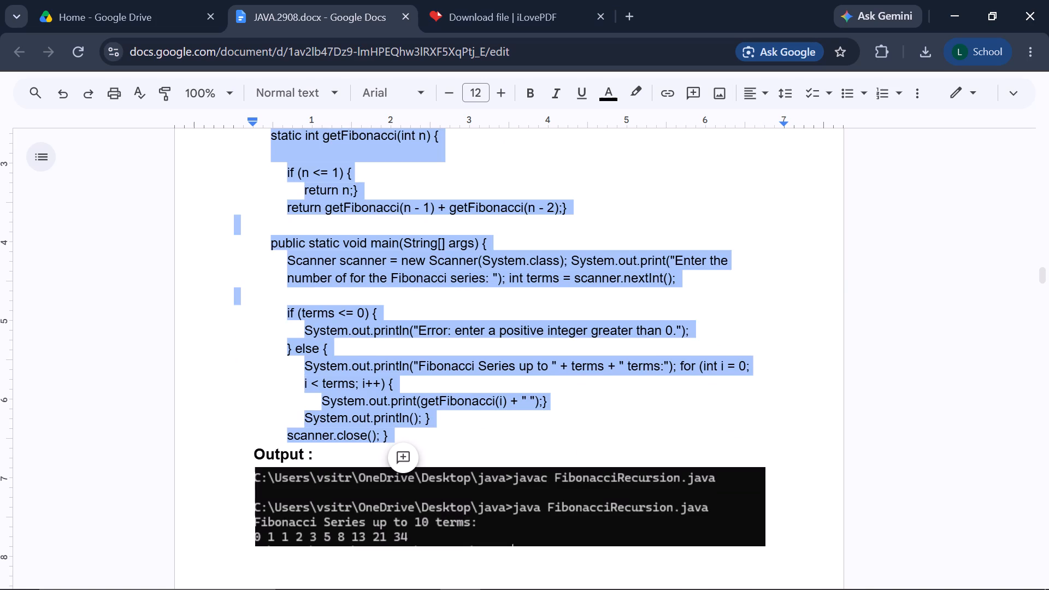
Set the 'Practical-13' heading's font size to 16.
scroll(444, 226, down, 8)
drag(451, 157, 575, 157)
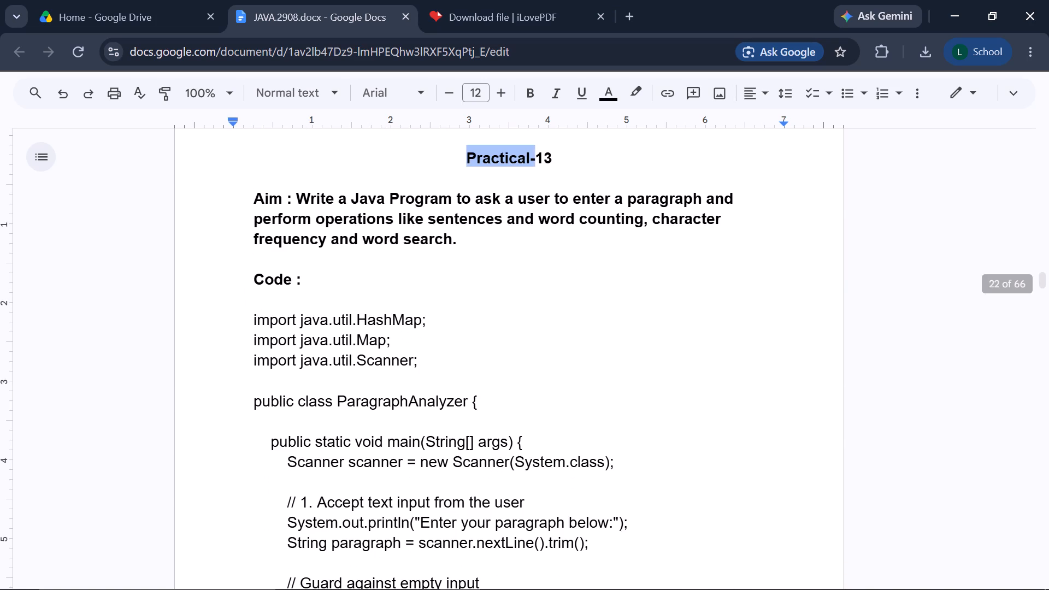
drag(575, 157, 577, 157)
double_click(497, 98)
Set the Practical-13 code on its first page, from the HashMap import through the 'String[] sentences' line, to font size 12.
drag(232, 317, 374, 337)
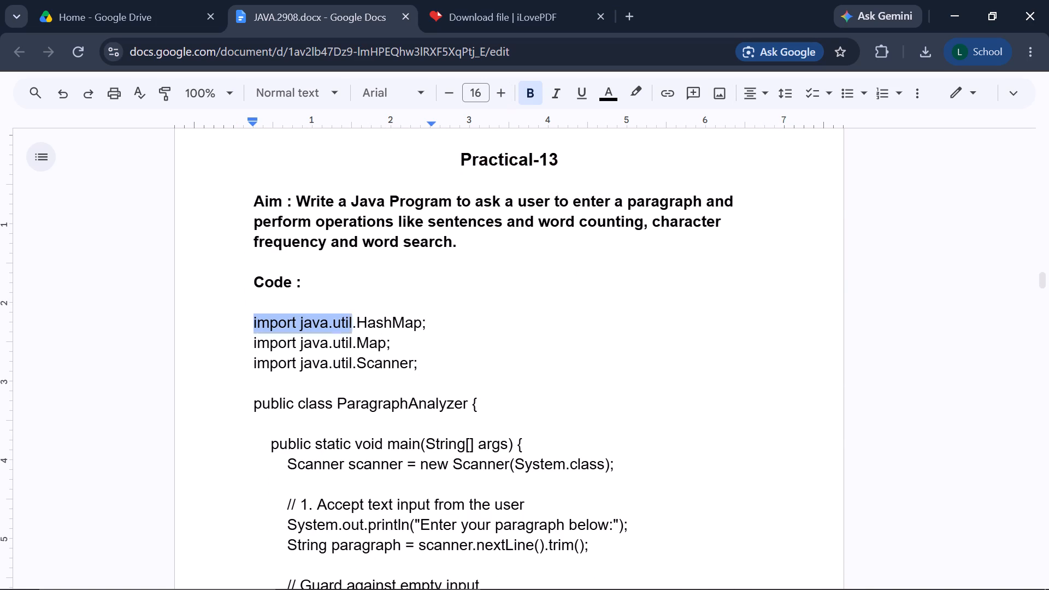
drag(374, 337, 585, 589)
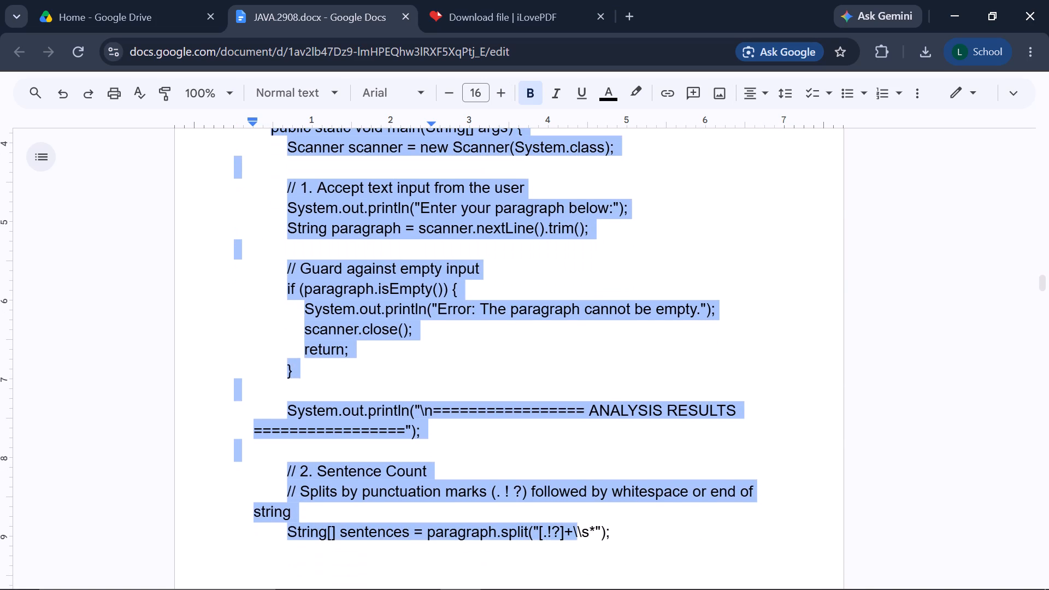
drag(585, 589, 652, 589)
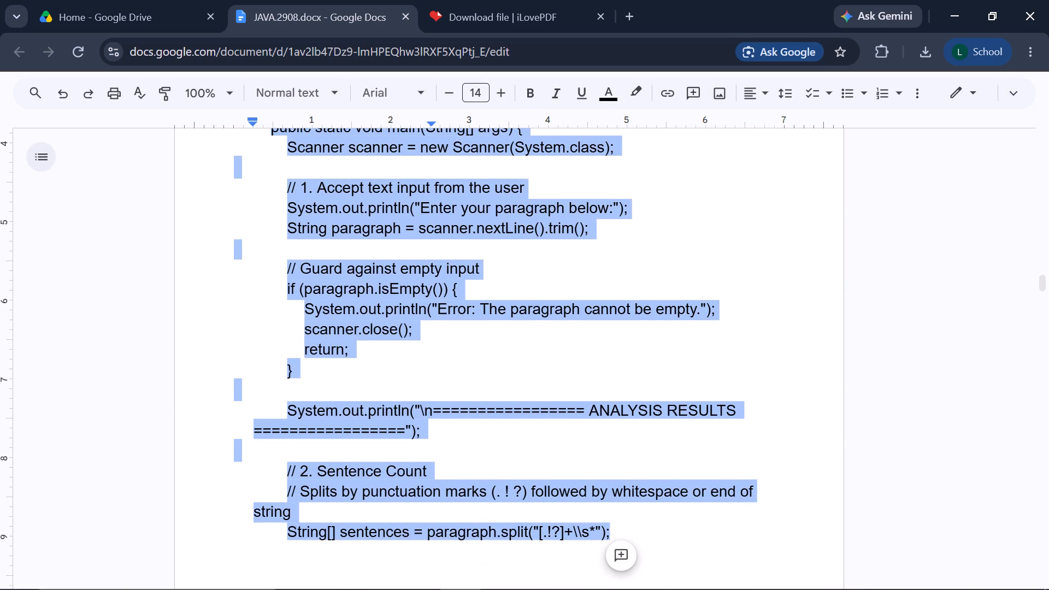
double_click(454, 89)
Set the Practical-13 code on its second page, from the 'int sentenceCount' line through 'int matchCount = 0;', to font size 12.
scroll(494, 276, down, 6)
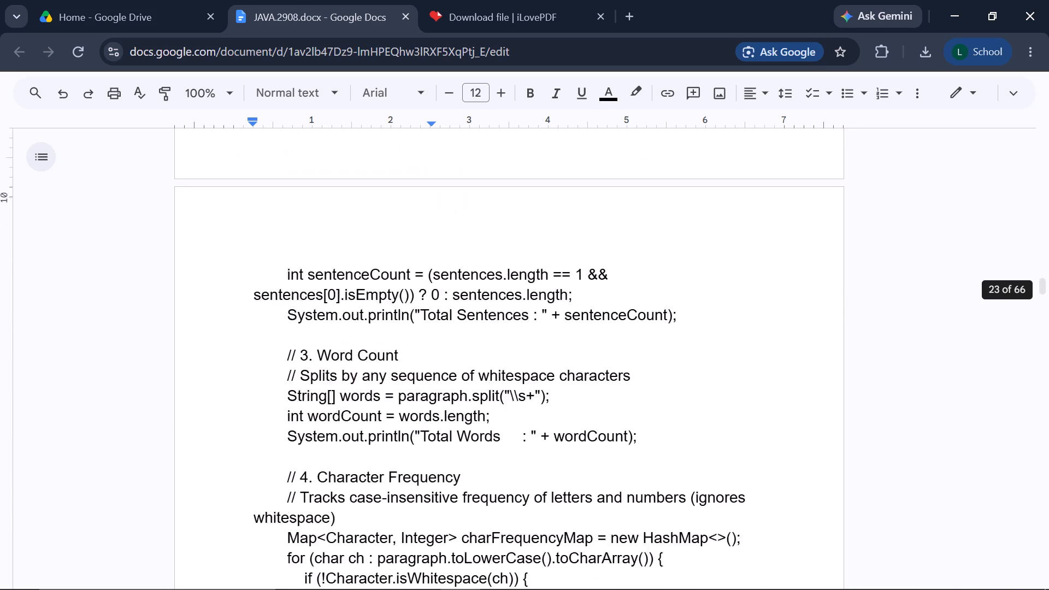
drag(269, 225, 635, 492)
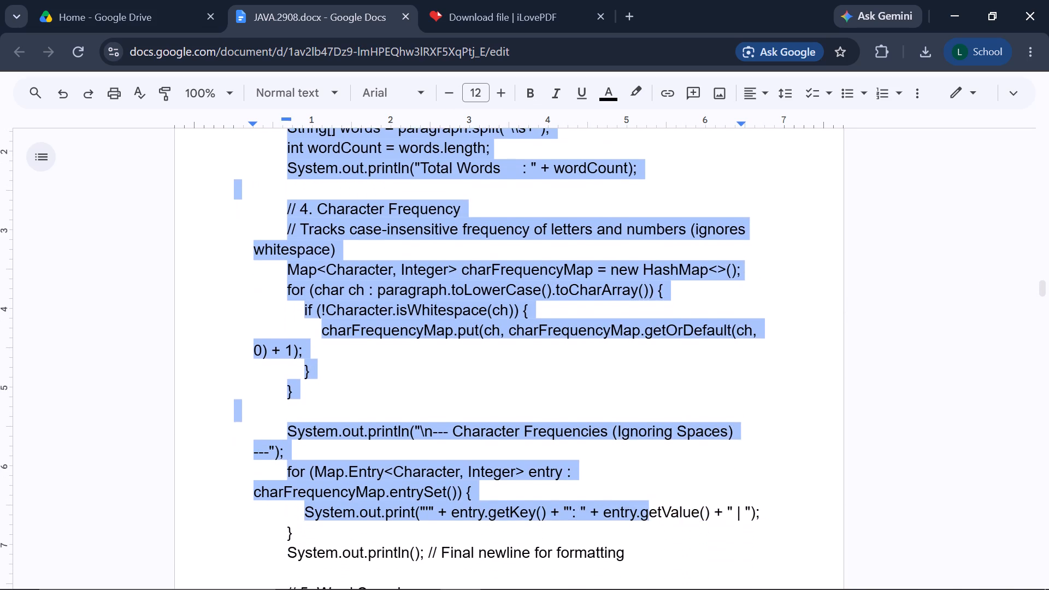
drag(635, 492, 800, 587)
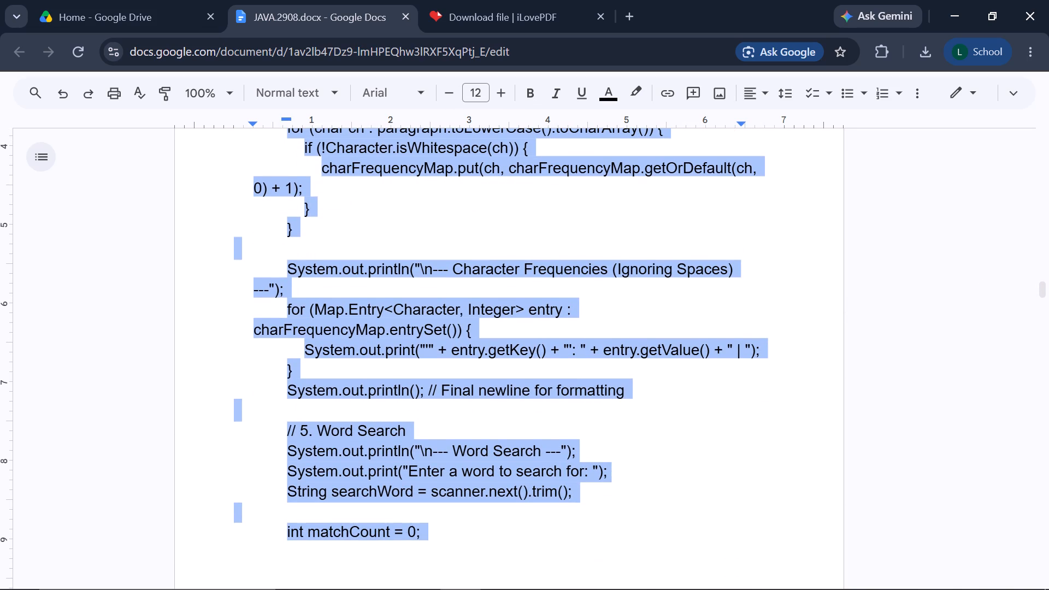
drag(800, 587, 813, 579)
double_click(450, 93)
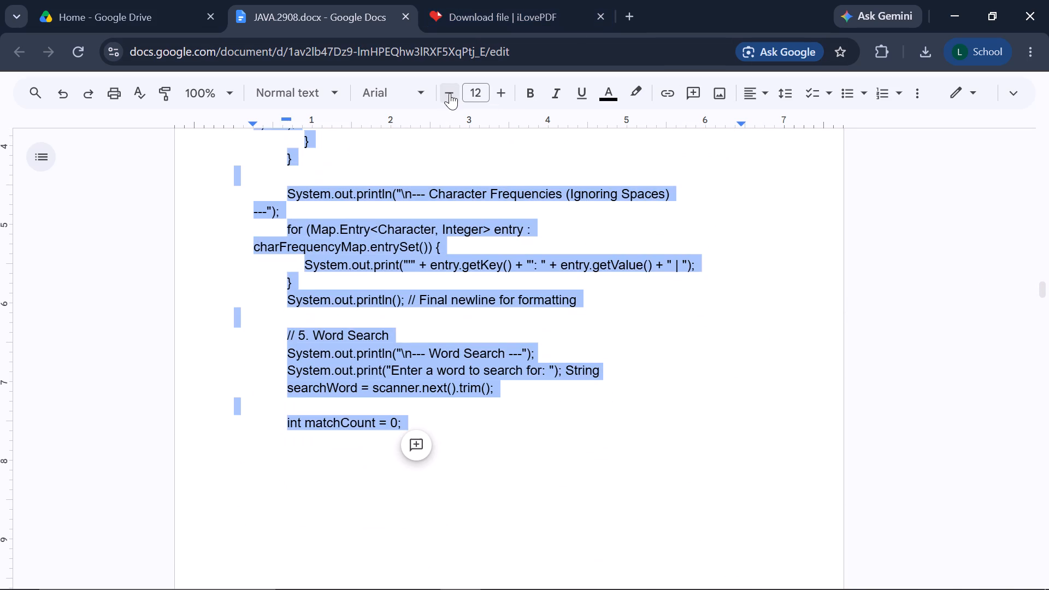
Set the rest of the Practical-13 code on its third page, from the 'Clean words' comment through the final brace, to font size 12.
scroll(446, 101, down, 4)
scroll(415, 216, down, 6)
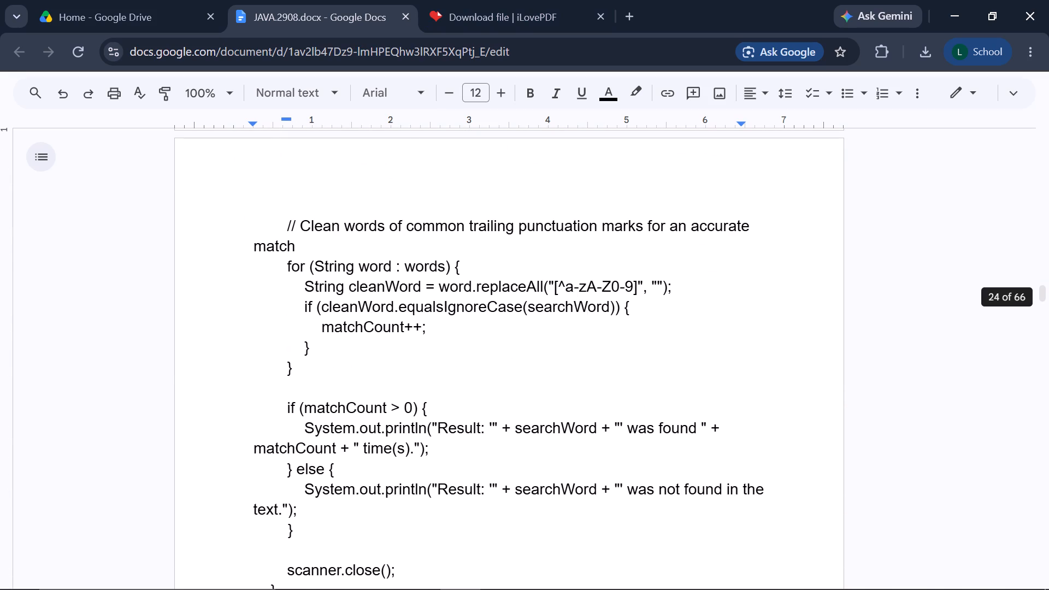
drag(246, 210, 658, 526)
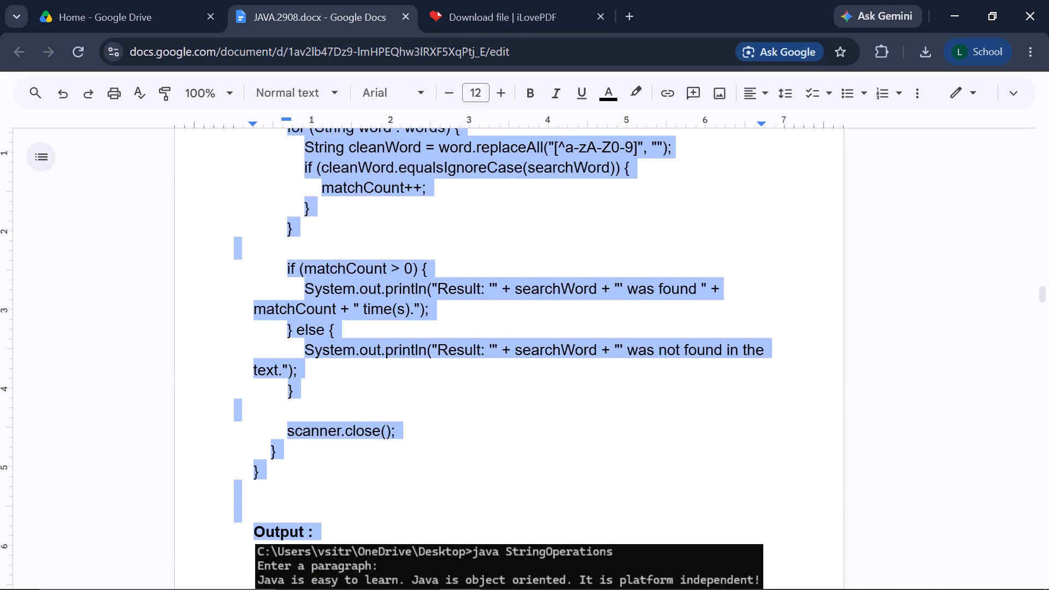
drag(658, 526, 621, 477)
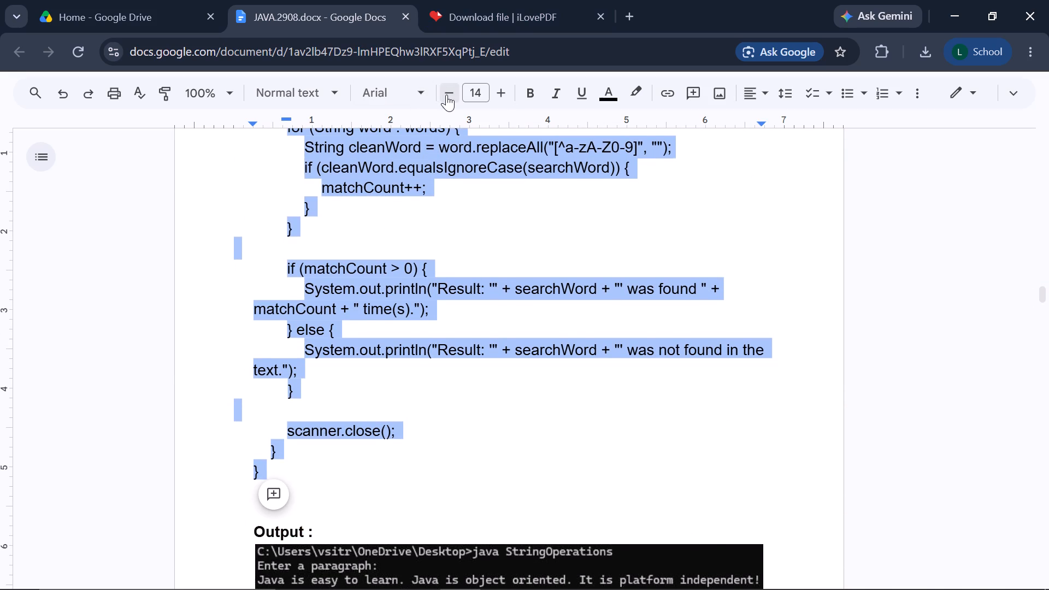
double_click(446, 95)
click(728, 337)
Set the 'Practical-14' heading's font size to 16.
scroll(637, 346, down, 3)
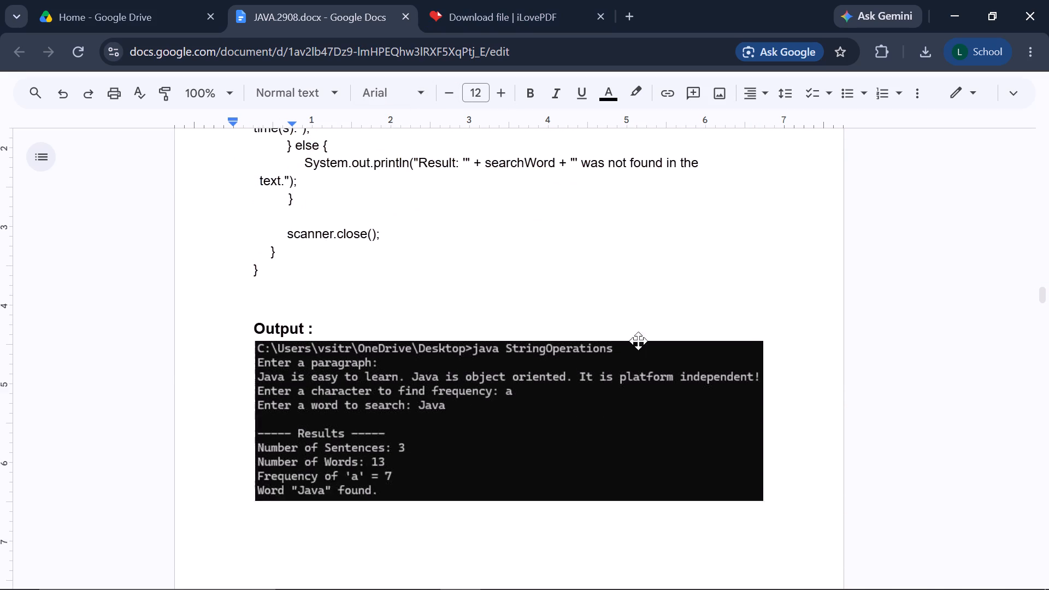
scroll(664, 311, down, 5)
drag(445, 298, 573, 298)
double_click(503, 99)
click(591, 241)
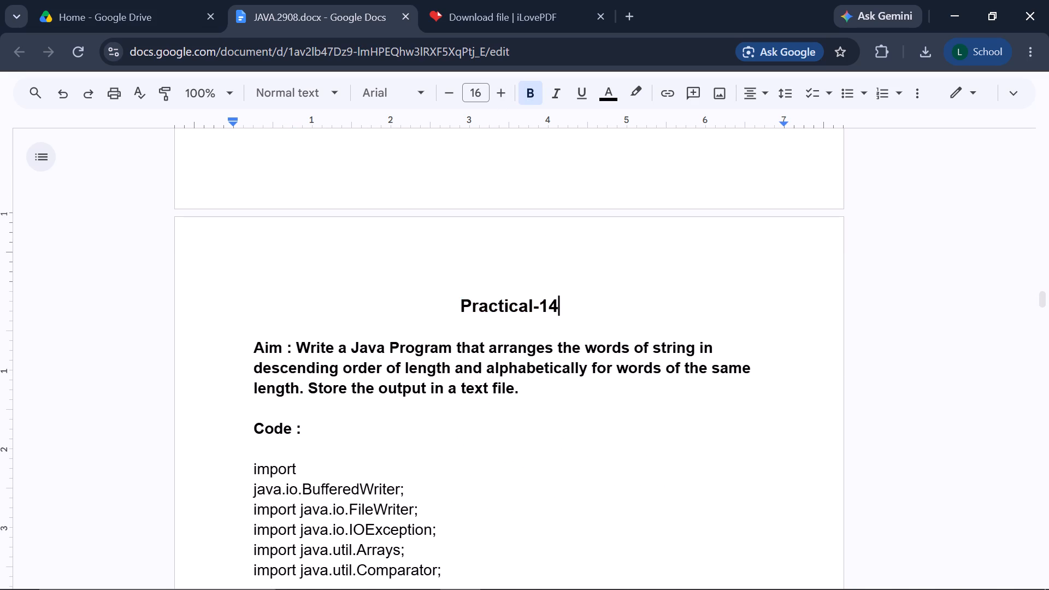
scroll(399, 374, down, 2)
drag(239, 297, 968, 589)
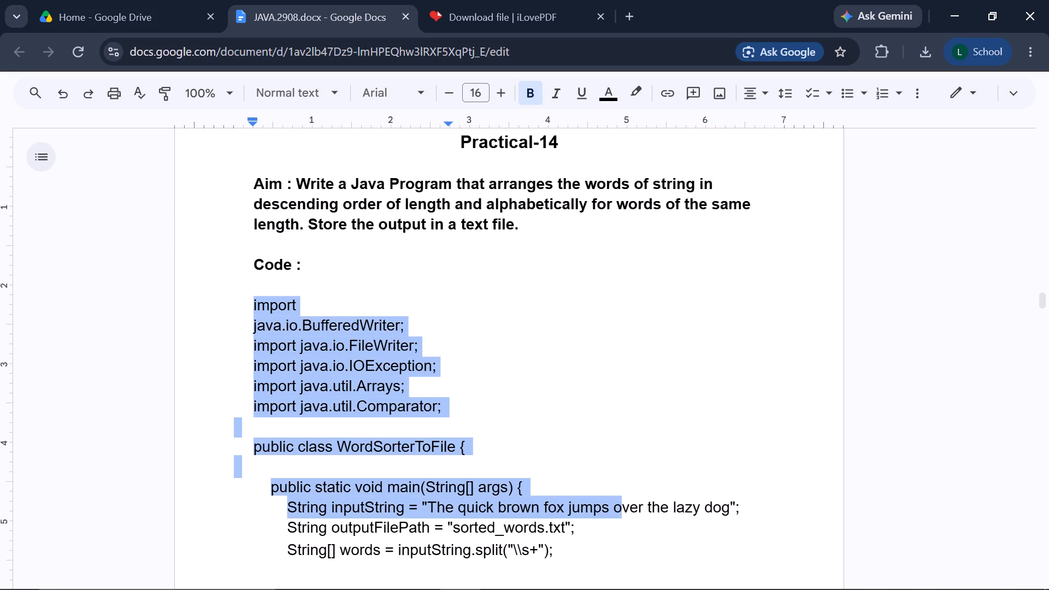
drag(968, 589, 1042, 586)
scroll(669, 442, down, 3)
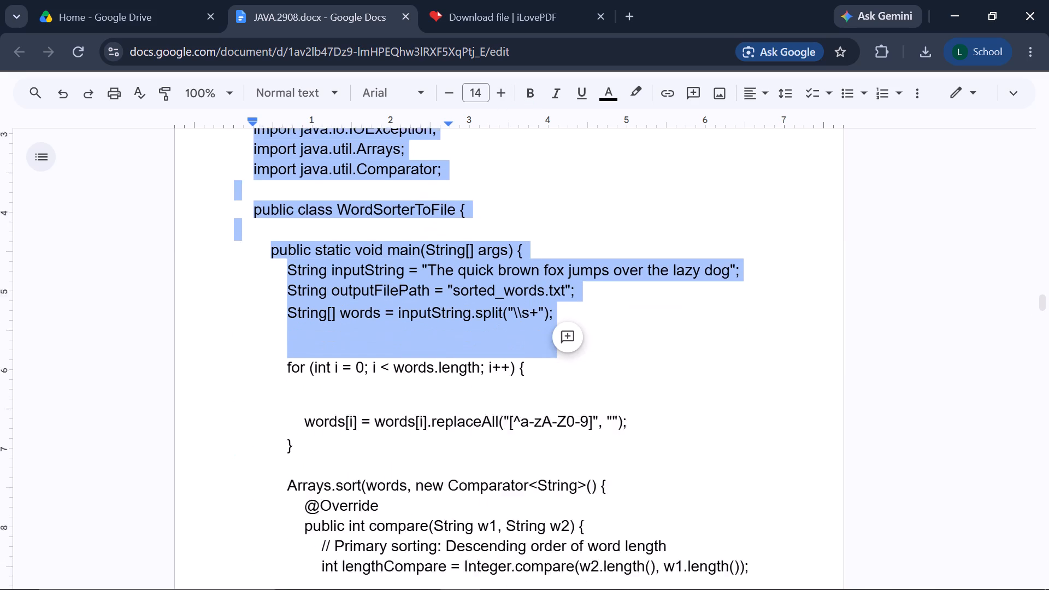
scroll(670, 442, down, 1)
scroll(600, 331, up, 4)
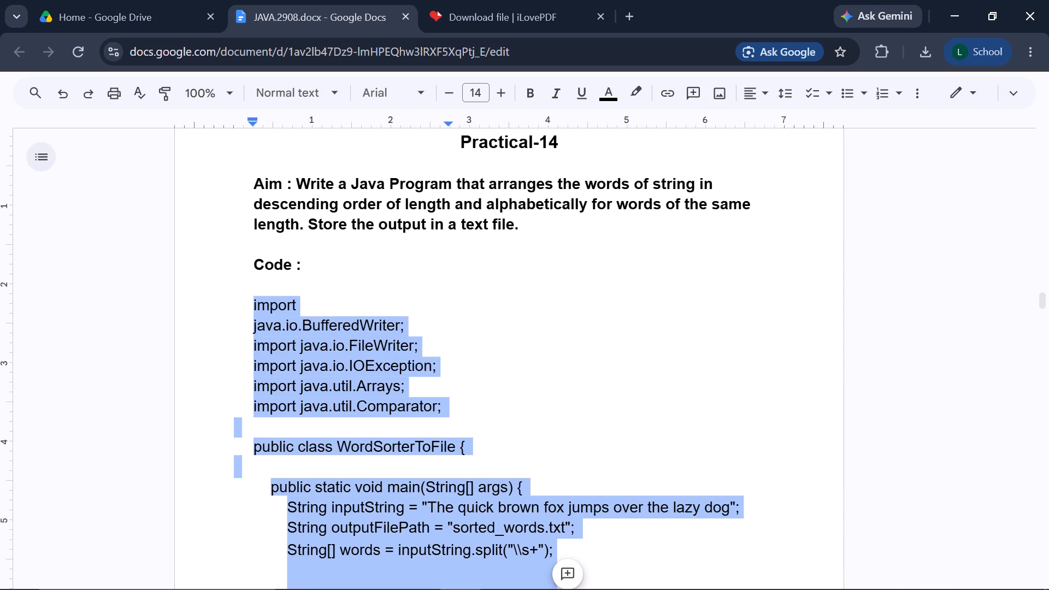
Set the whole Practical-14 code across both pages, from the first import line through the final closing brace, to font size 12.
drag(240, 292, 827, 589)
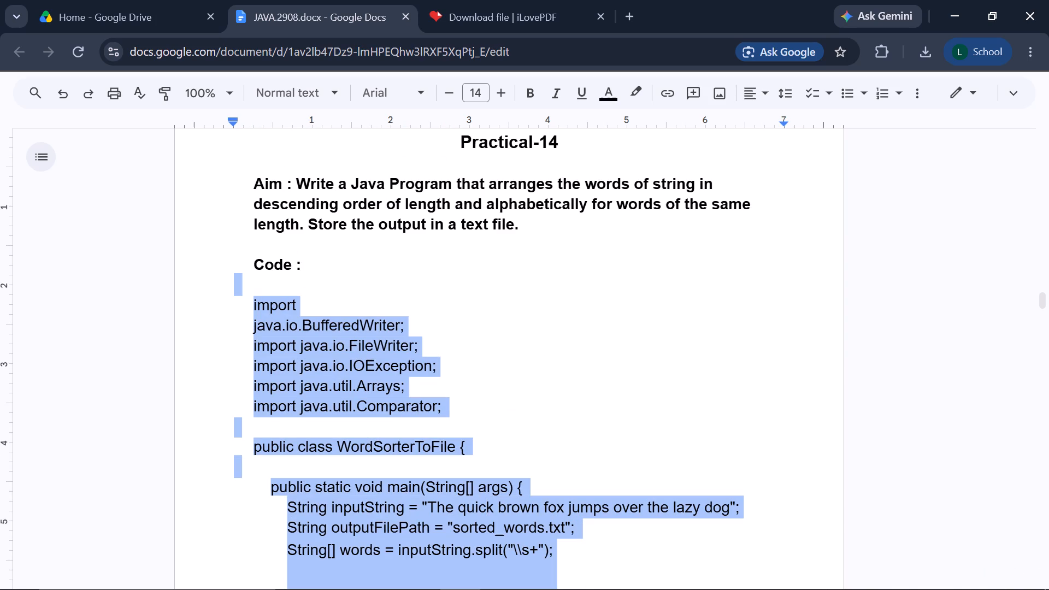
drag(827, 589, 735, 579)
drag(735, 579, 738, 582)
scroll(736, 581, down, 10)
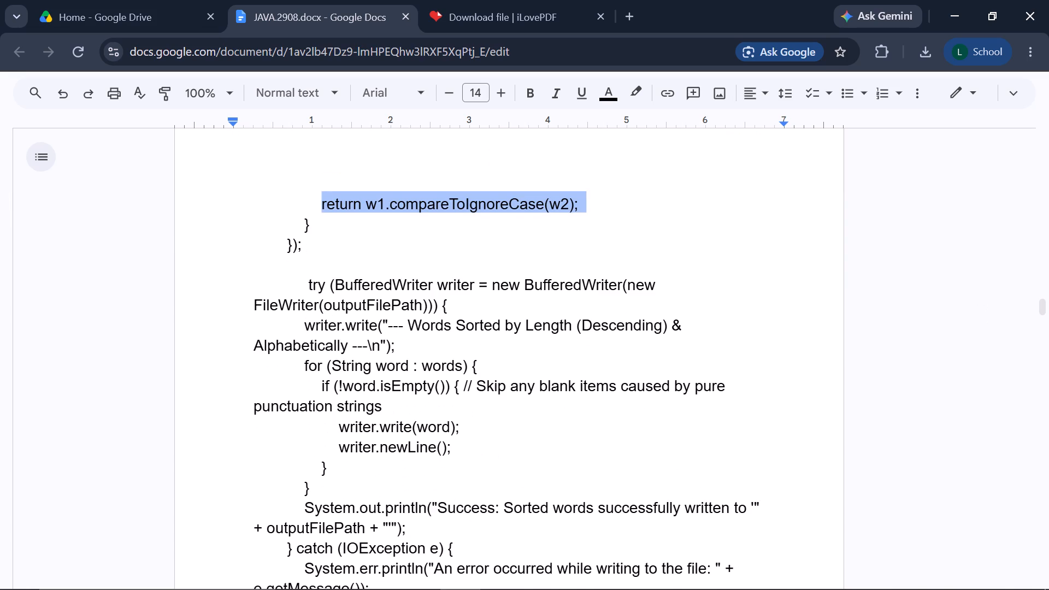
drag(738, 582, 709, 539)
scroll(709, 538, down, 2)
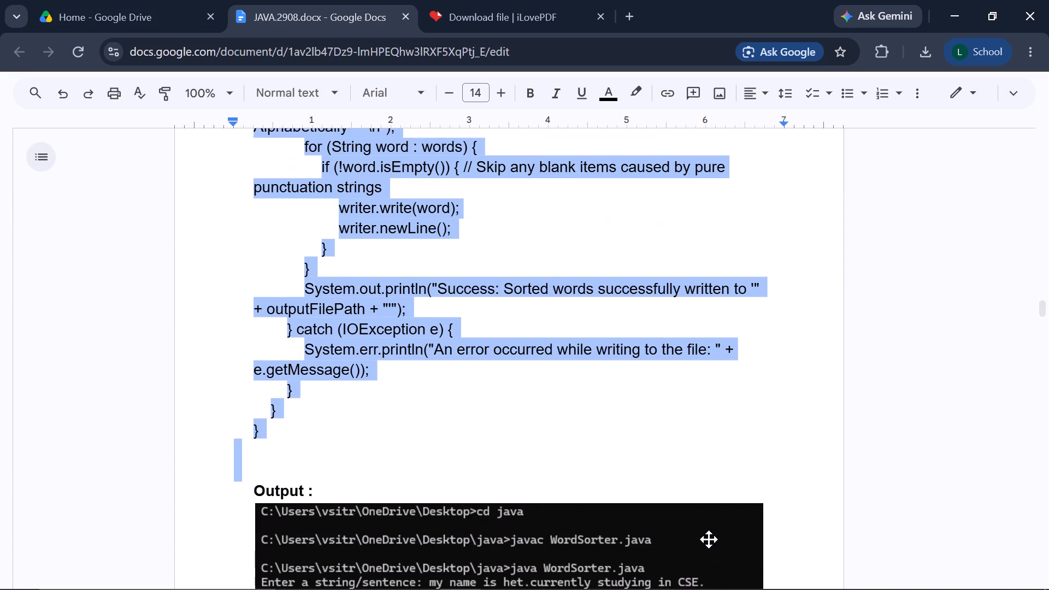
drag(709, 539, 684, 432)
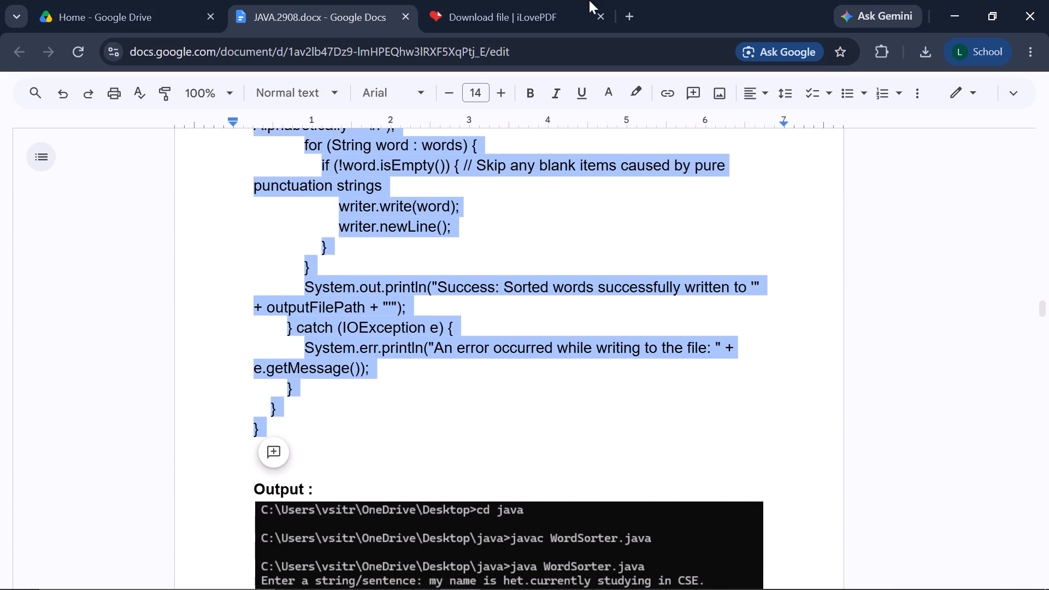
double_click(447, 97)
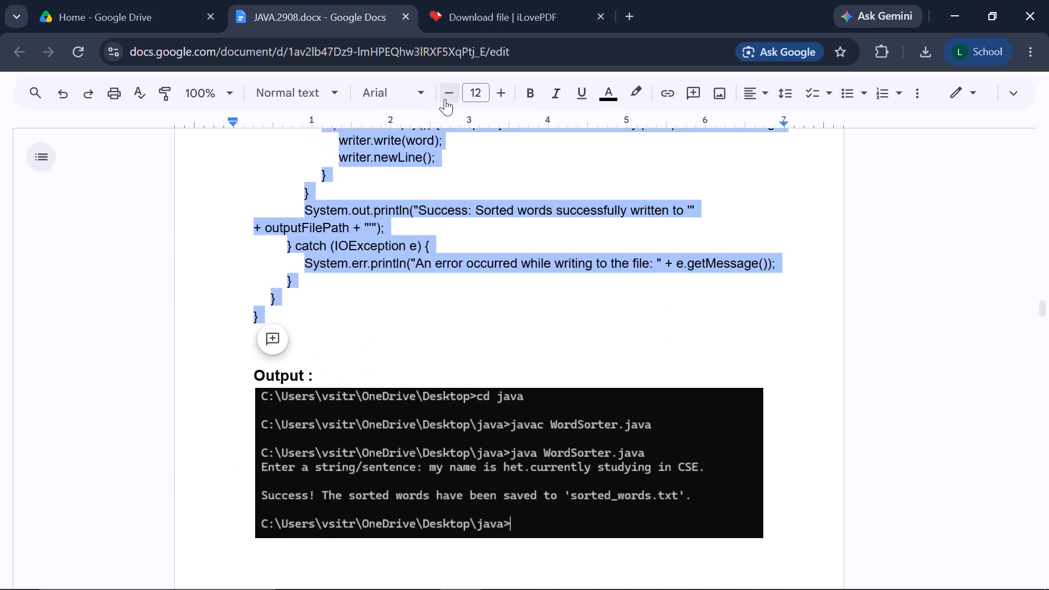
scroll(443, 104, up, 5)
scroll(418, 191, up, 5)
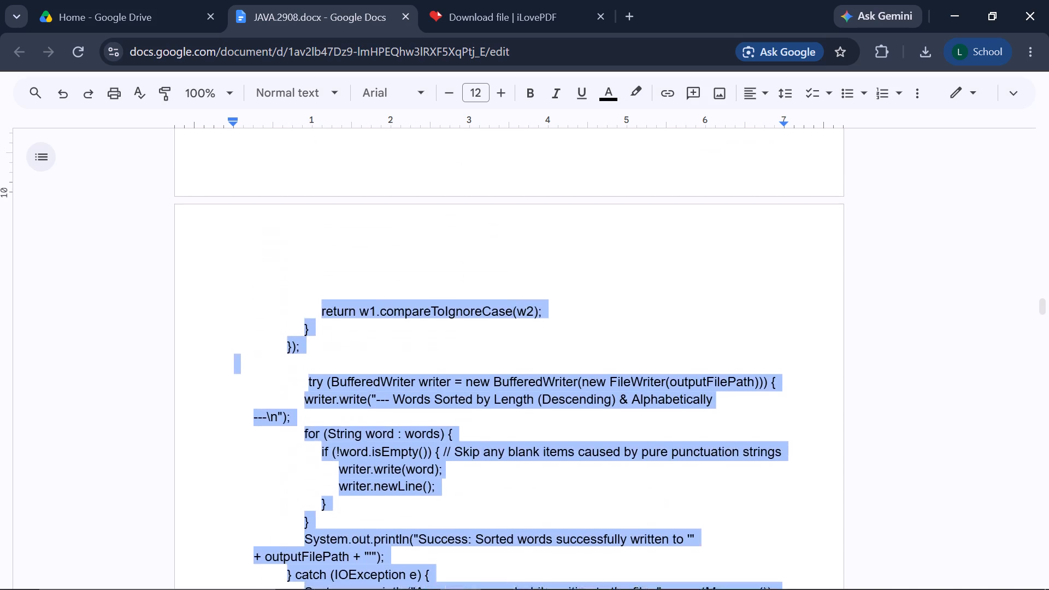
scroll(418, 191, up, 2)
Set the 'Practical-15' heading's font size to 16.
scroll(418, 191, down, 12)
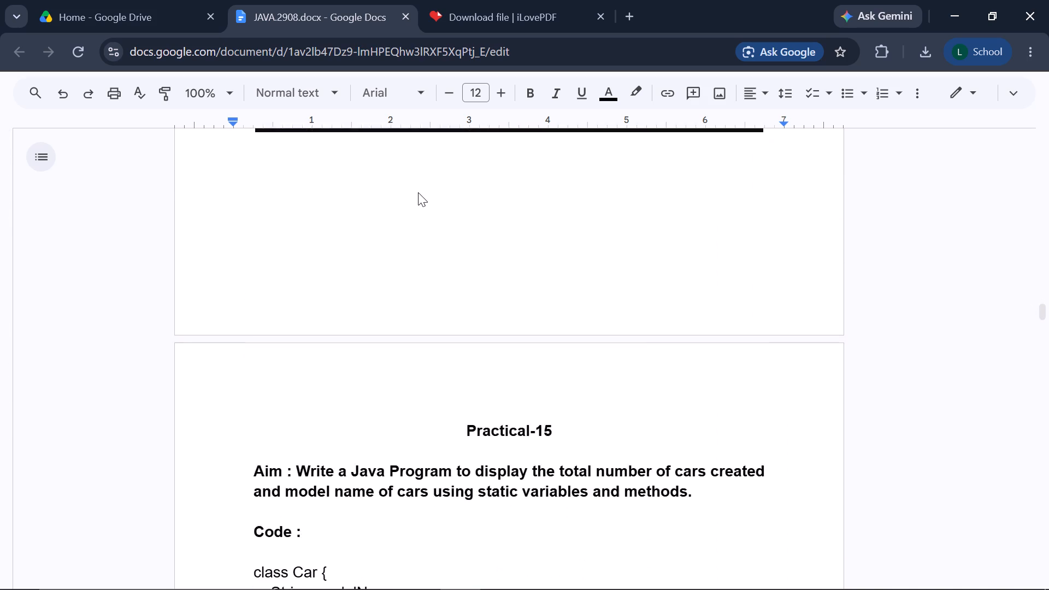
scroll(418, 192, down, 2)
drag(449, 270, 566, 270)
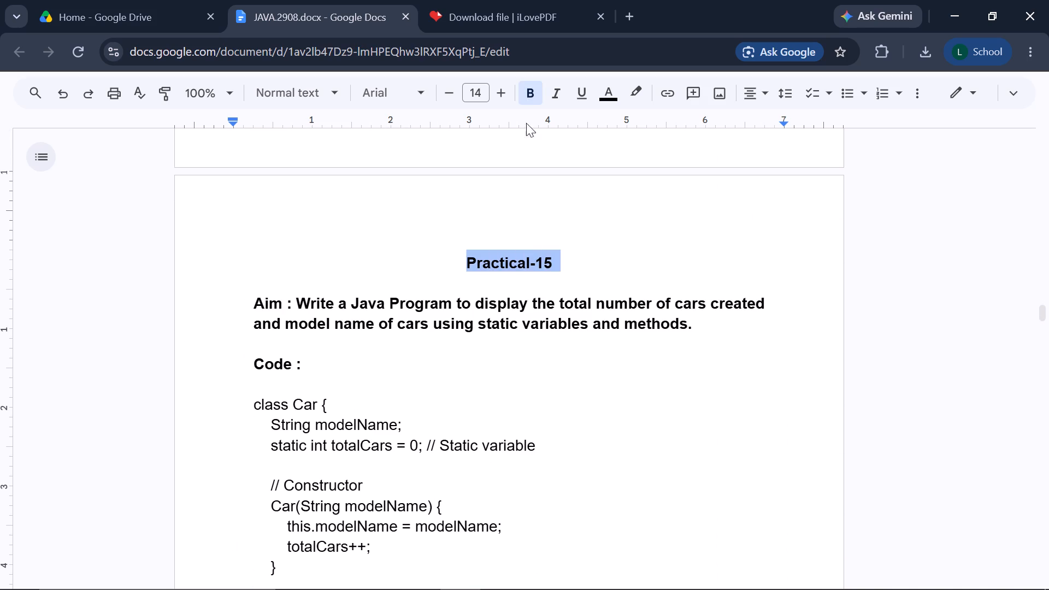
double_click(496, 101)
Set the whole Practical-15 code across both pages, from the Car class declaration through the final closing brace, to font size 12.
scroll(480, 273, down, 3)
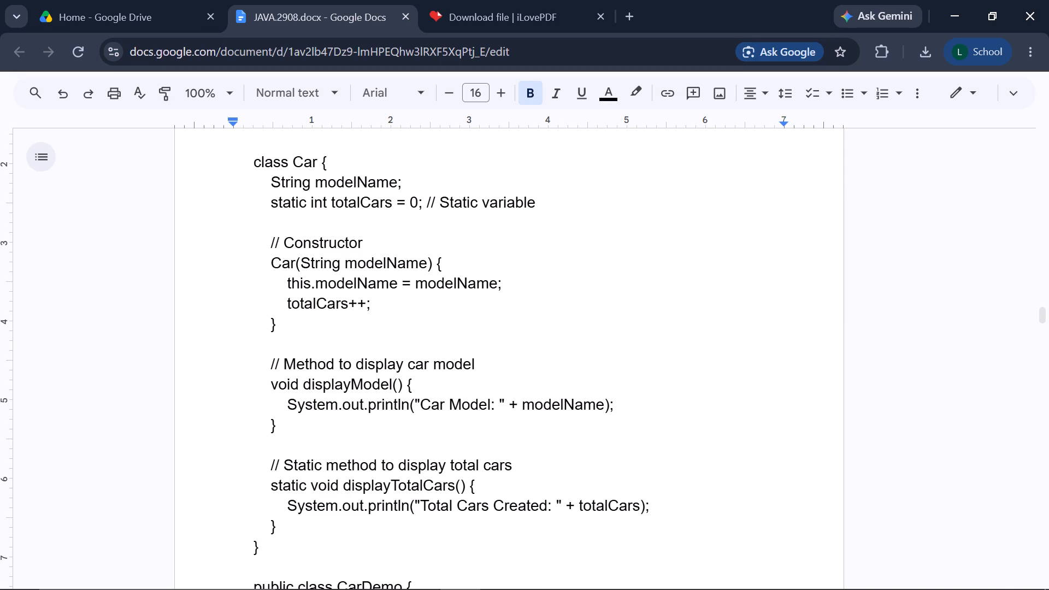
drag(237, 162, 683, 559)
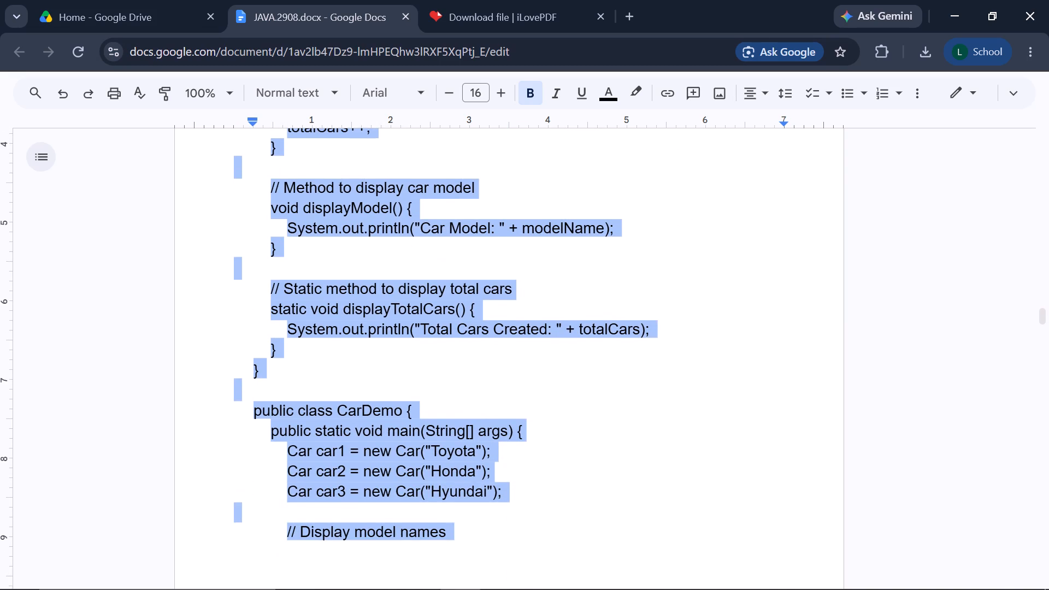
drag(683, 559, 727, 578)
scroll(725, 575, down, 4)
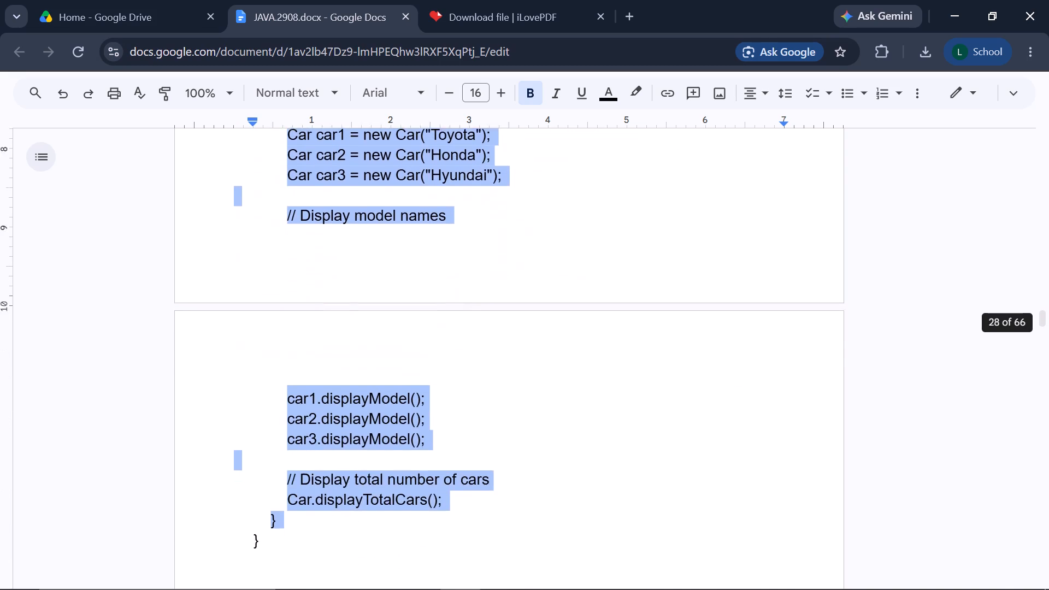
scroll(727, 578, down, 1)
drag(727, 578, 444, 390)
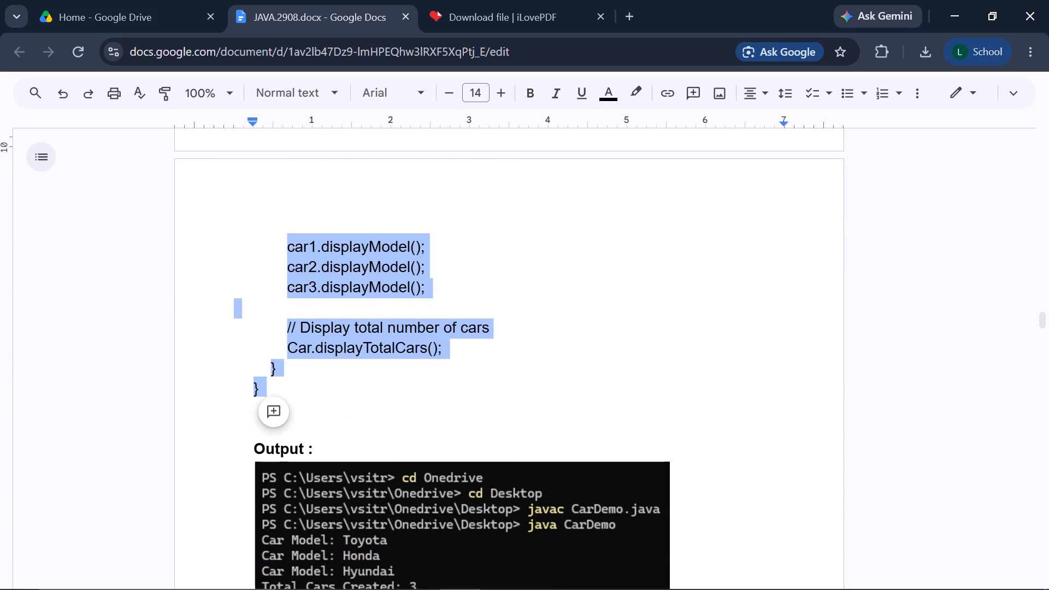
double_click(446, 91)
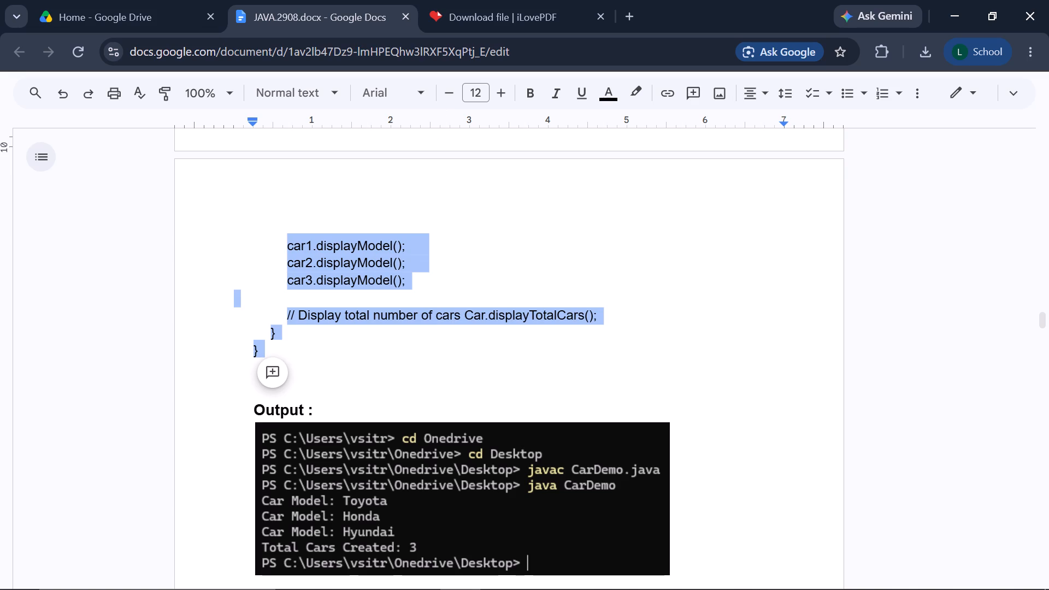
click(455, 337)
Set the 'Practical-16' heading's font size to 16.
scroll(456, 337, down, 7)
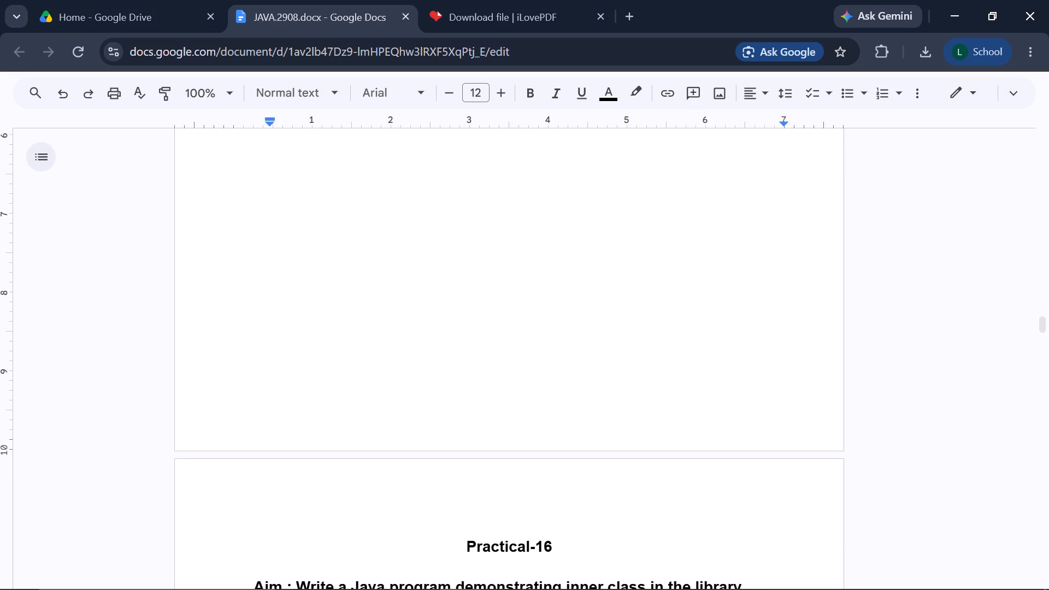
scroll(457, 335, down, 3)
drag(461, 296, 575, 294)
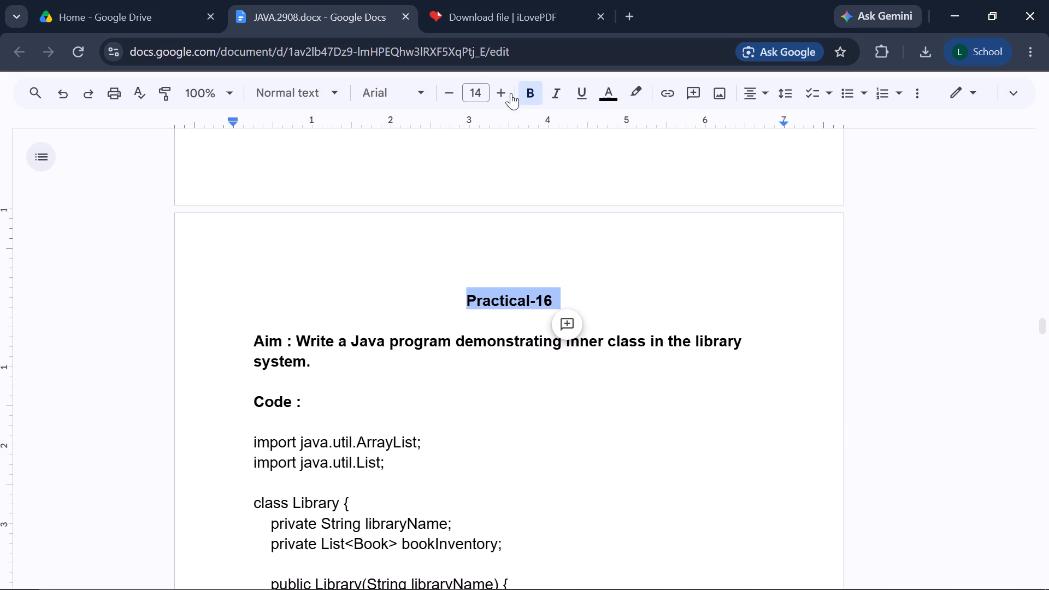
double_click(503, 90)
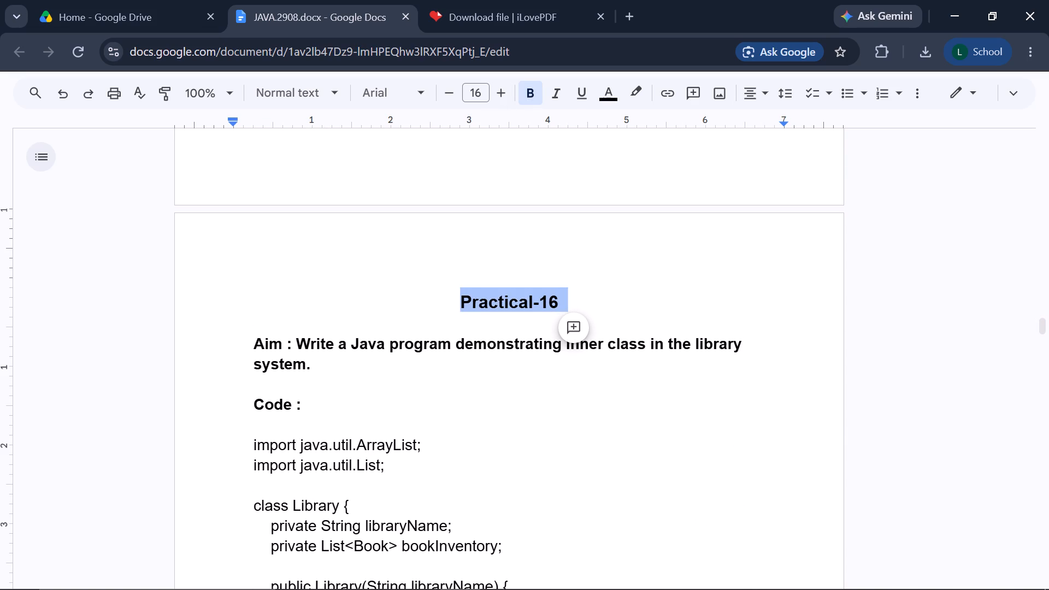
Set the whole Practical-16 code across its three pages, from the first import line through the final closing brace, to font size 12.
scroll(251, 269, down, 2)
drag(241, 272, 289, 276)
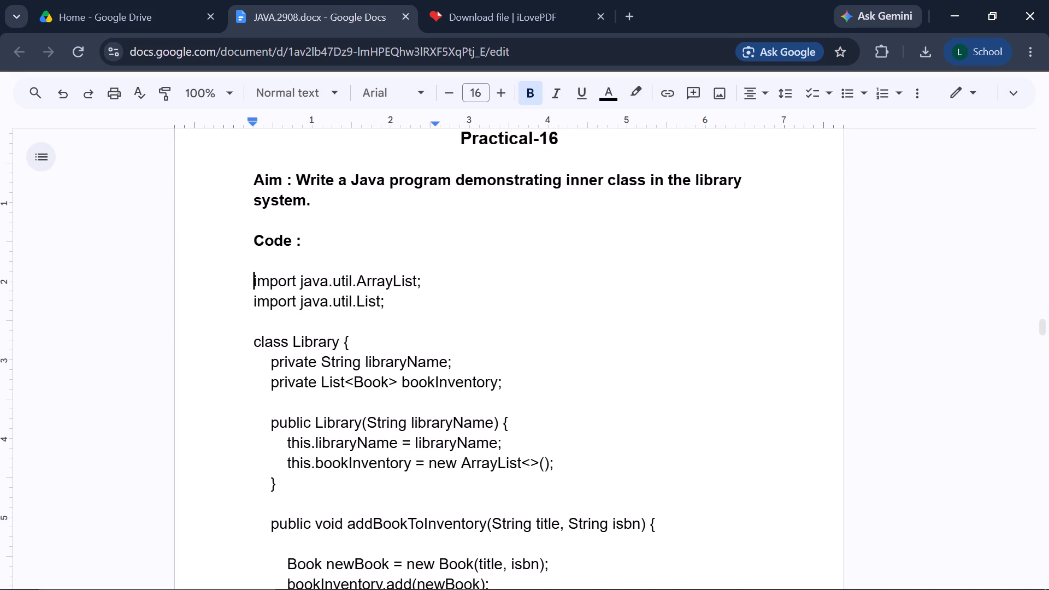
drag(289, 276, 706, 575)
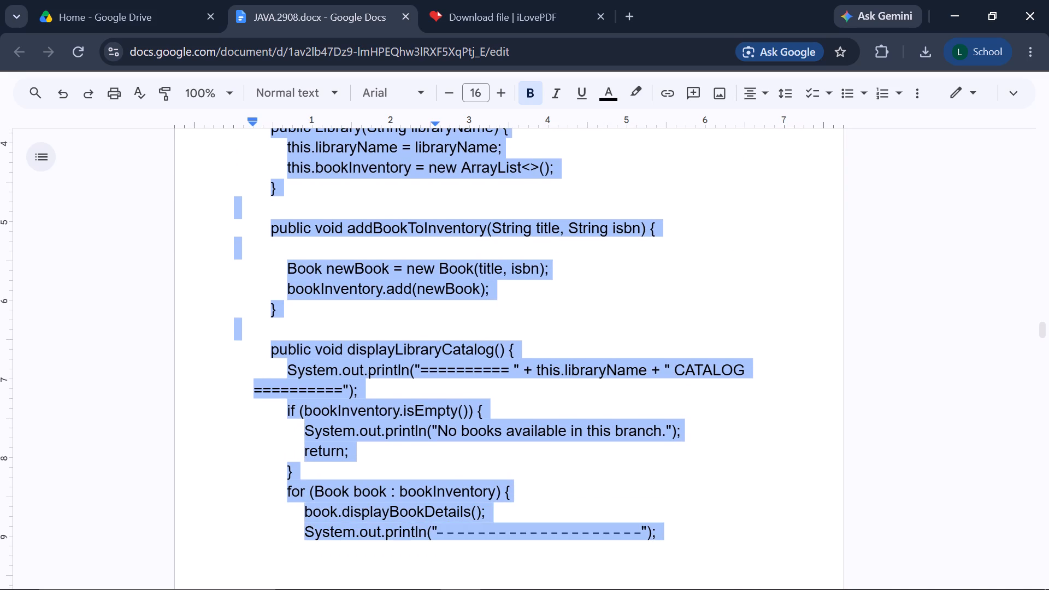
drag(706, 575, 706, 579)
scroll(706, 579, down, 5)
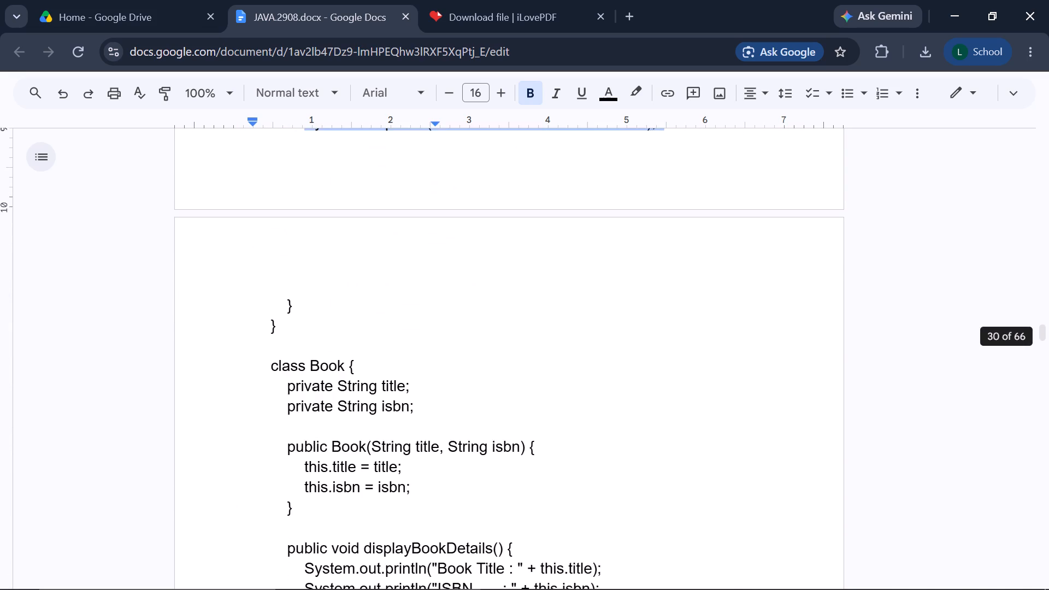
drag(706, 579, 599, 533)
scroll(706, 579, down, 2)
scroll(547, 550, down, 1)
scroll(599, 533, down, 1)
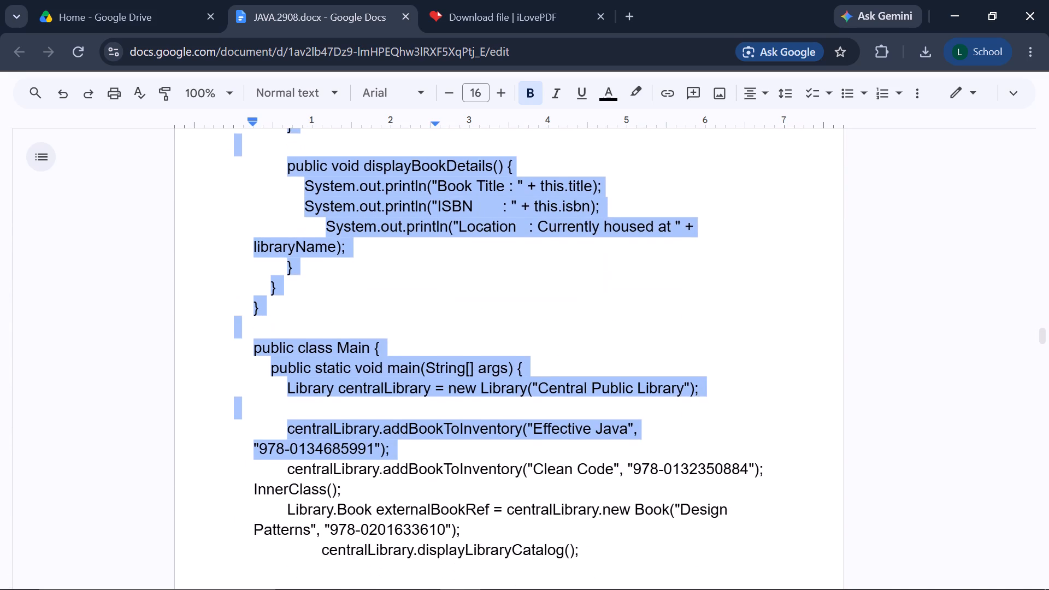
drag(599, 533, 598, 487)
scroll(599, 533, down, 1)
scroll(598, 487, down, 2)
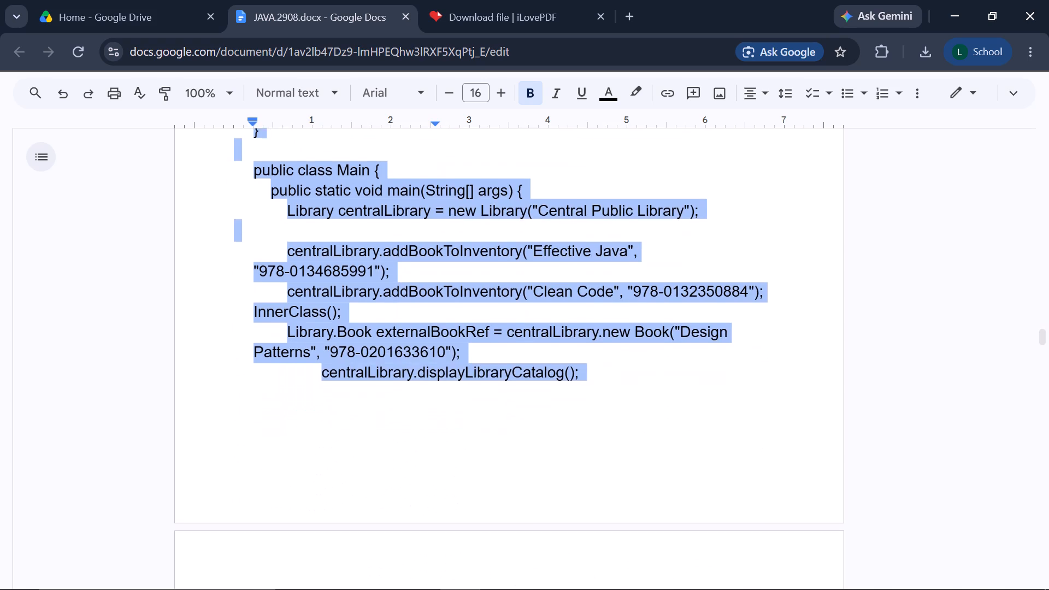
scroll(598, 487, down, 1)
drag(598, 487, 390, 379)
scroll(598, 487, down, 2)
double_click(451, 91)
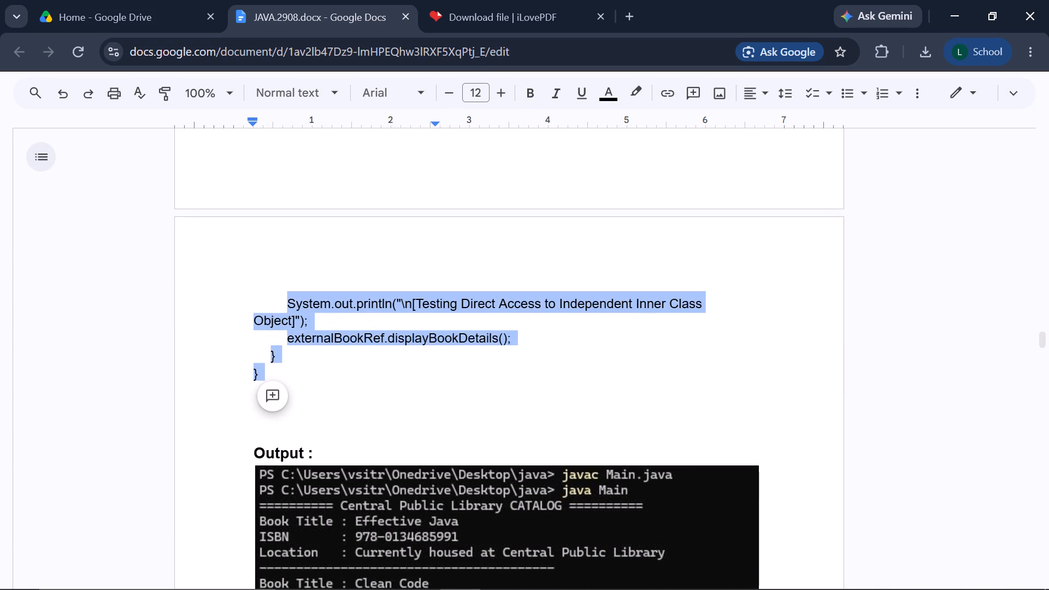
Set the 'Practical-17' heading's font size to 16.
scroll(442, 267, down, 6)
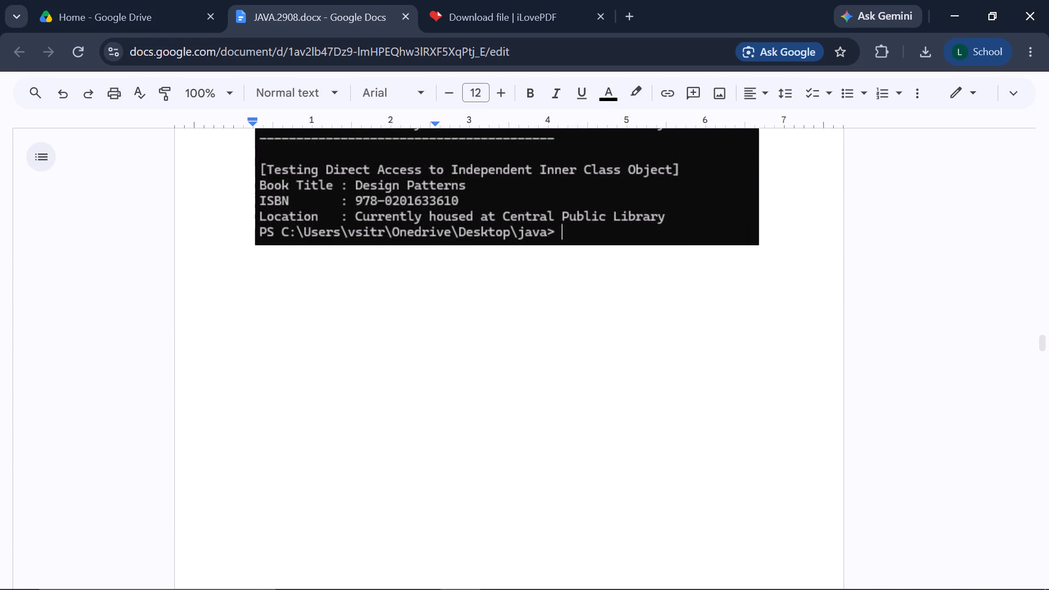
scroll(542, 258, down, 3)
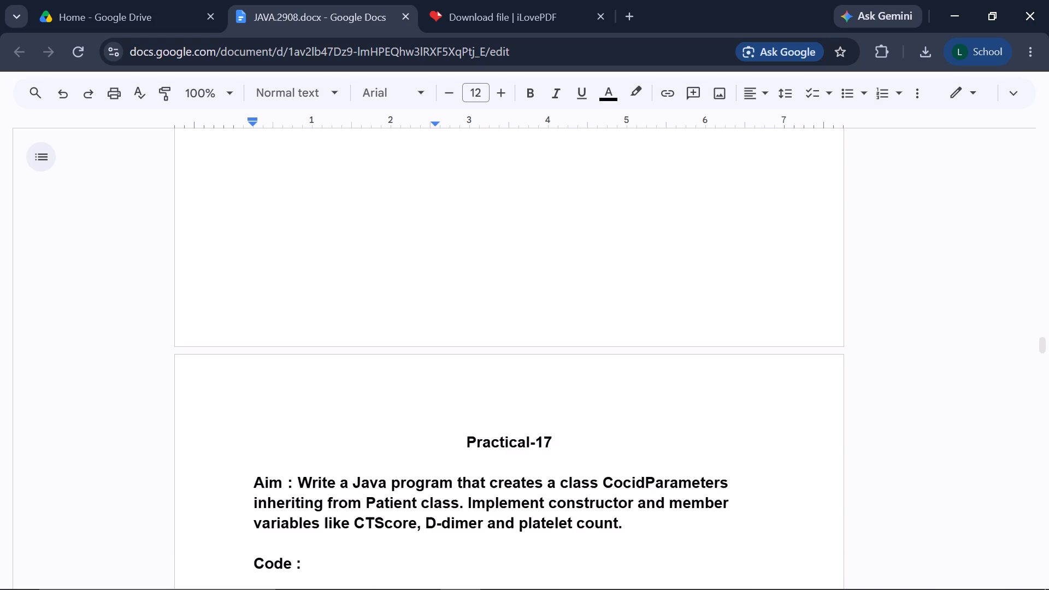
scroll(541, 259, down, 2)
drag(452, 273, 591, 272)
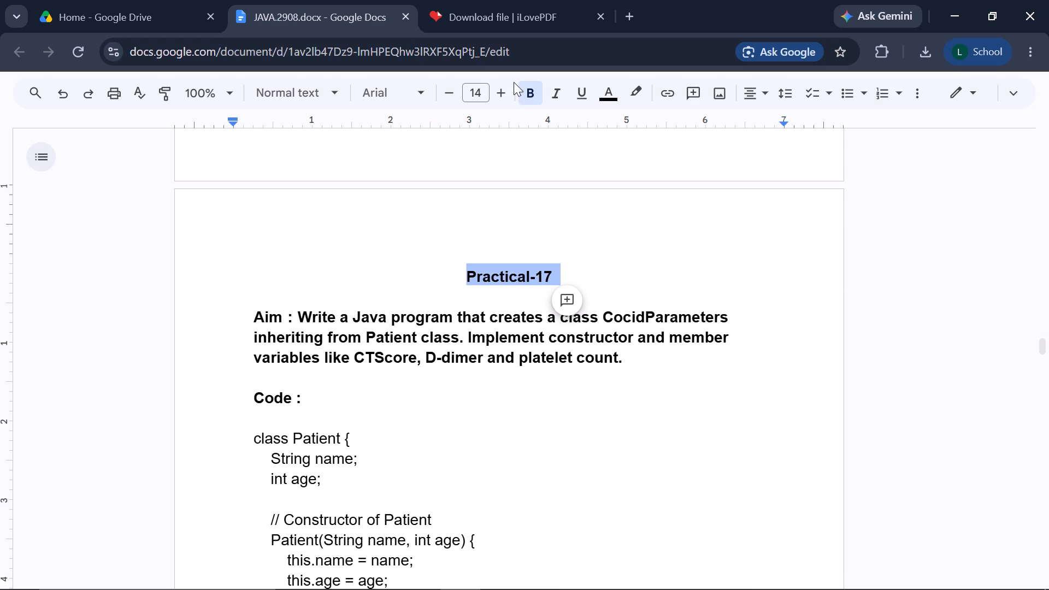
double_click(499, 93)
Set the whole Practical-17 code across both pages, from the Patient class declaration through the final closing brace, to font size 12.
scroll(305, 402, down, 2)
drag(249, 287, 600, 589)
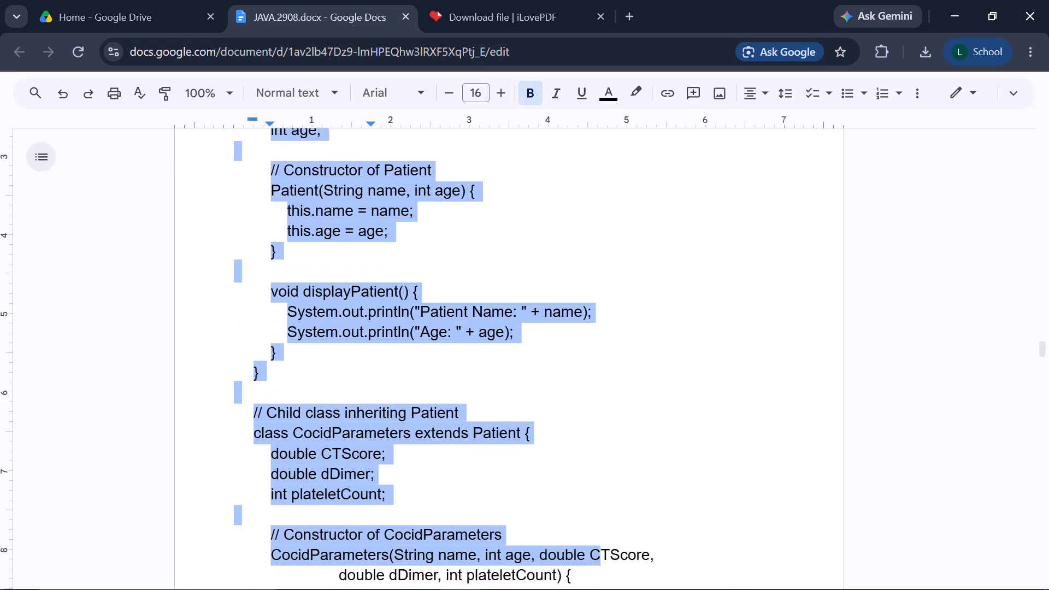
drag(600, 589, 649, 580)
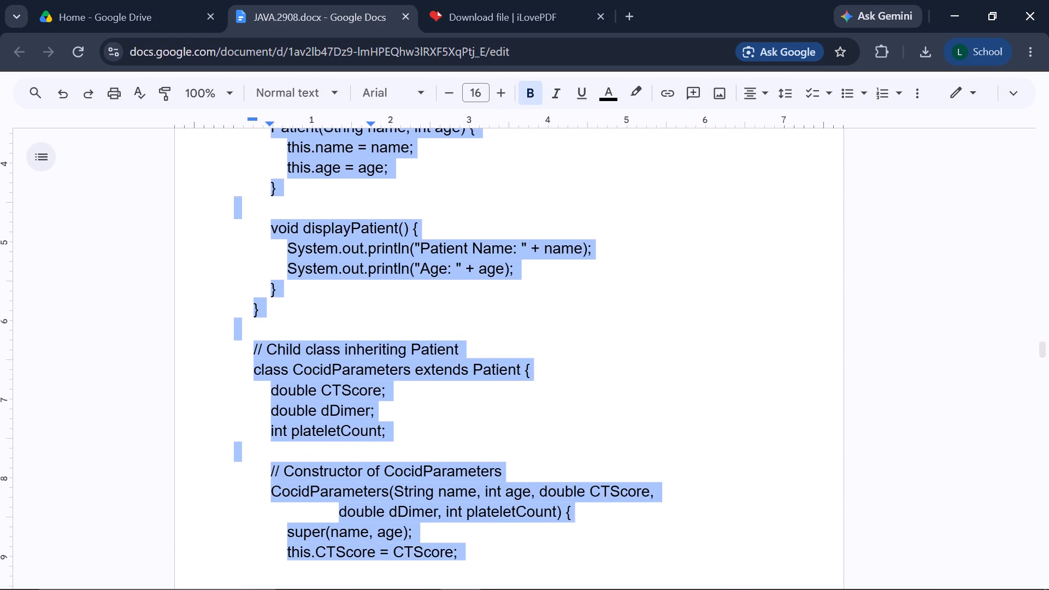
drag(649, 580, 639, 548)
scroll(650, 569, down, 8)
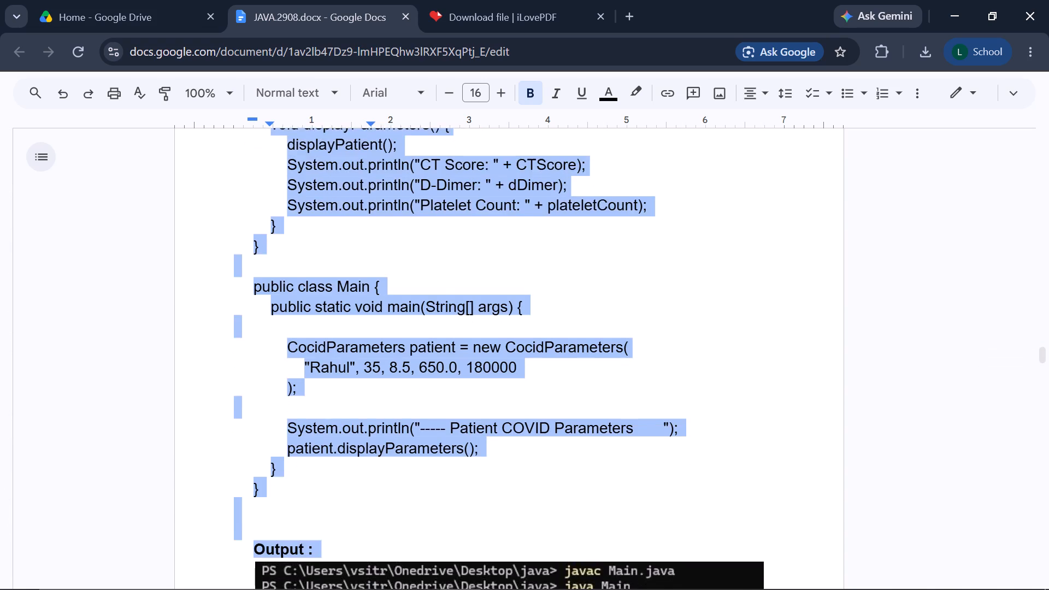
drag(639, 548, 499, 424)
scroll(638, 548, down, 2)
scroll(637, 546, up, 1)
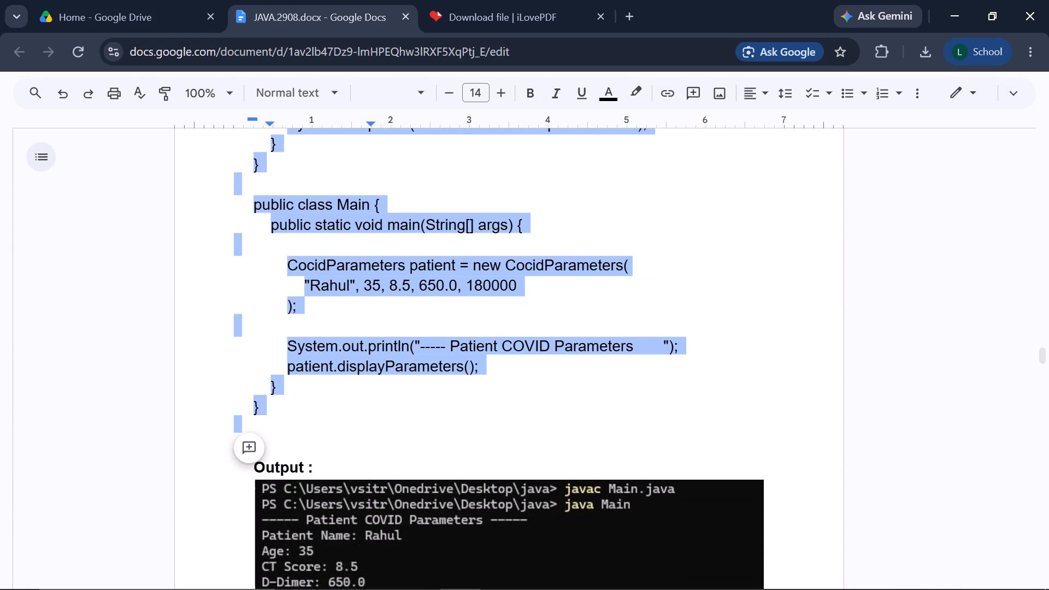
double_click(453, 90)
Set the 'Practical-18' heading's font size to 16.
scroll(465, 331, down, 2)
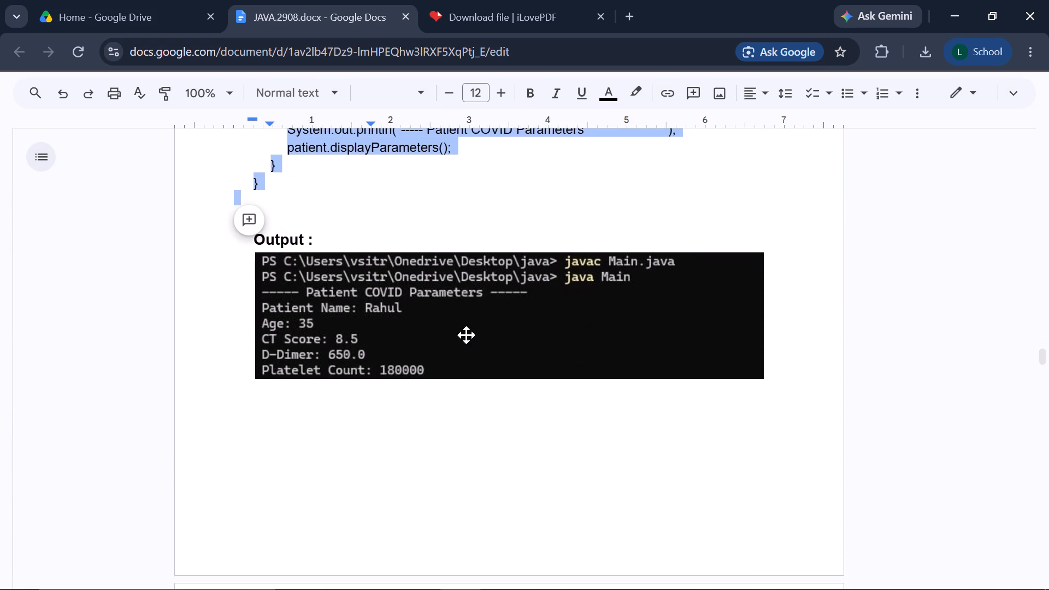
scroll(466, 336, down, 3)
drag(453, 426, 576, 434)
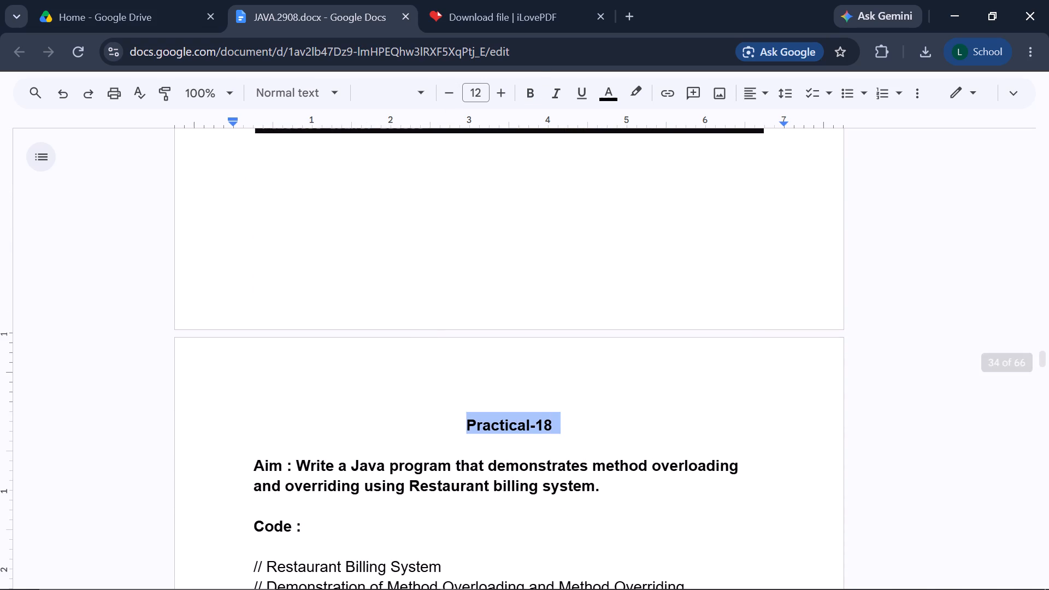
double_click(509, 95)
Set the whole Practical-18 code, from the 'Restaurant Billing System' comment through the final closing brace, to font size 12.
scroll(491, 329, down, 3)
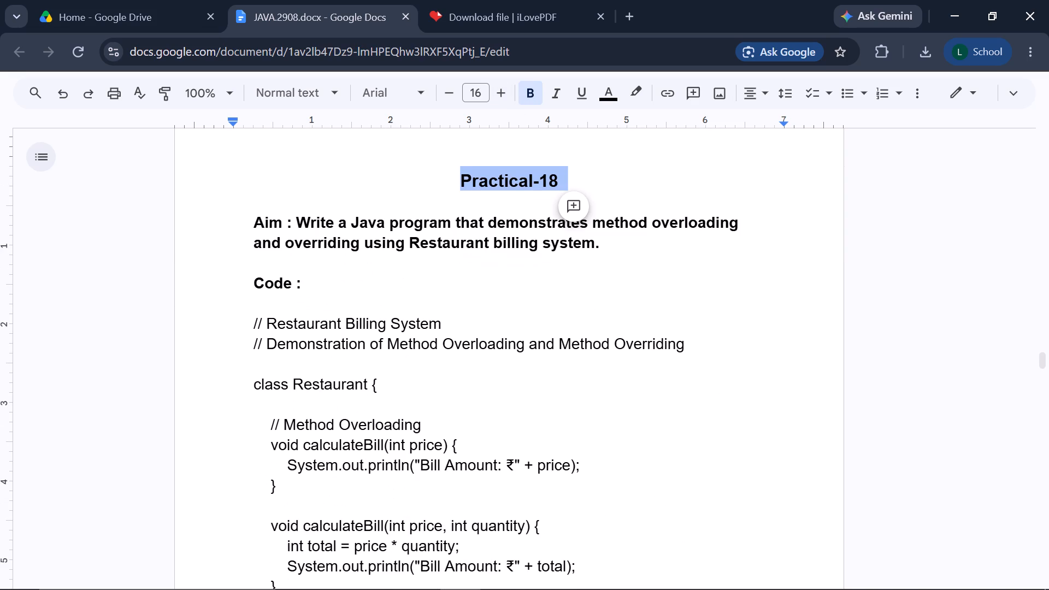
drag(226, 327, 664, 589)
scroll(661, 586, down, 1)
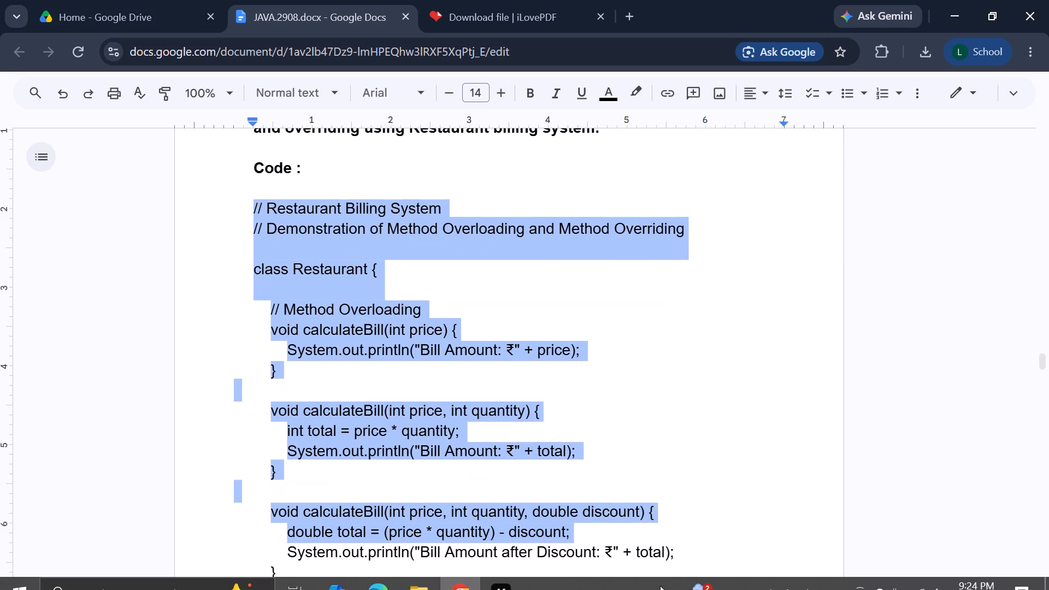
drag(246, 201, 344, 206)
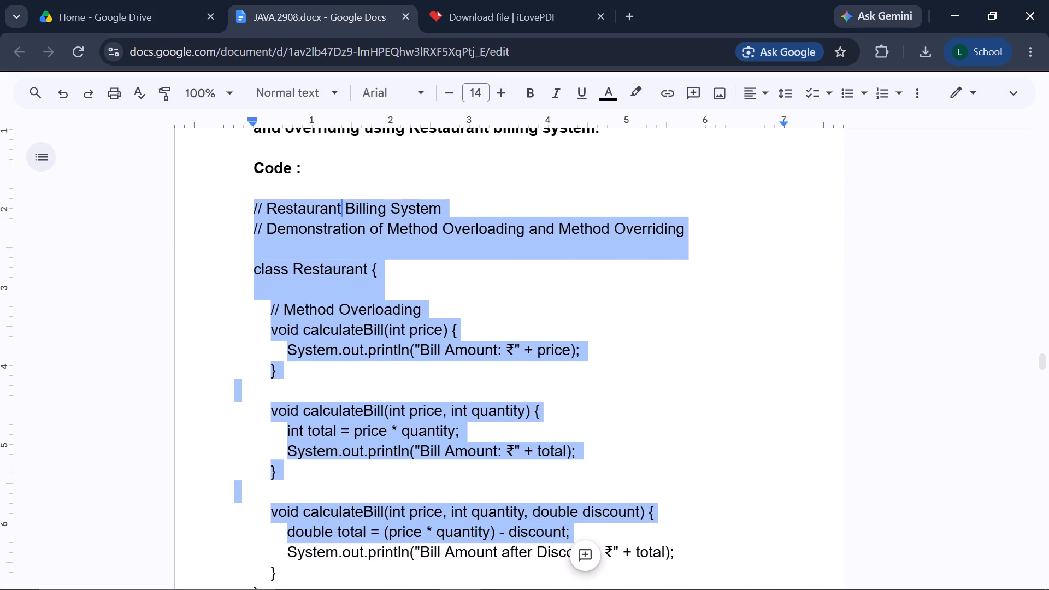
drag(344, 206, 346, 207)
drag(245, 205, 692, 589)
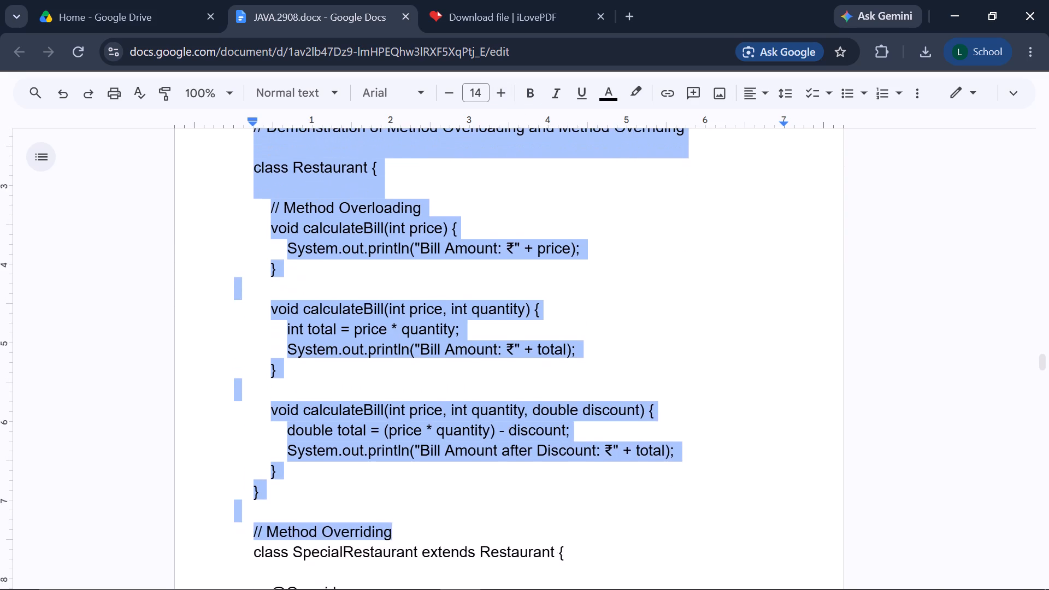
drag(692, 589, 689, 583)
scroll(689, 583, down, 4)
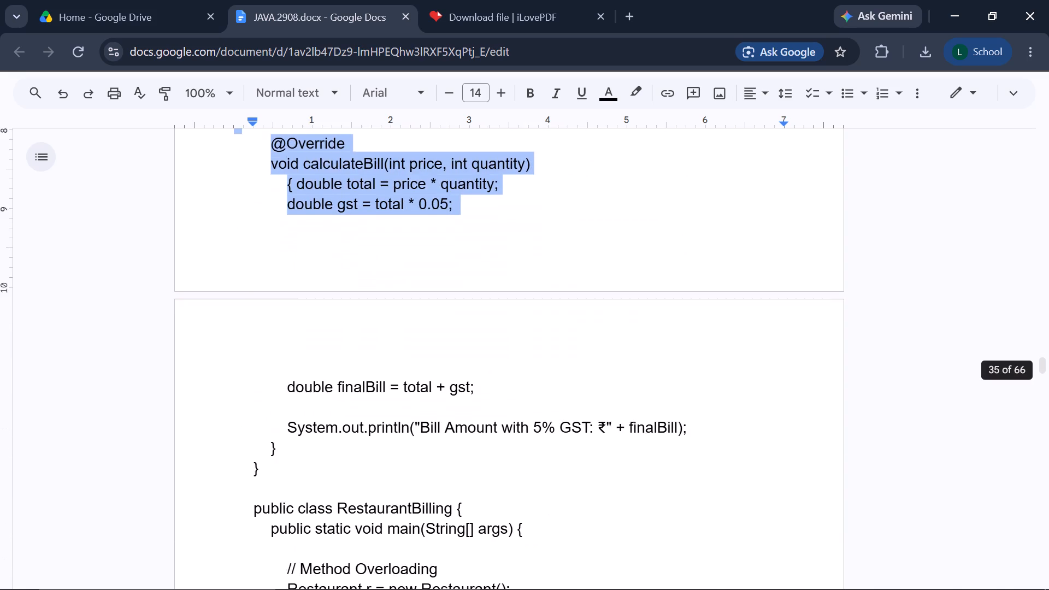
drag(689, 583, 512, 347)
scroll(657, 555, down, 1)
scroll(635, 508, down, 5)
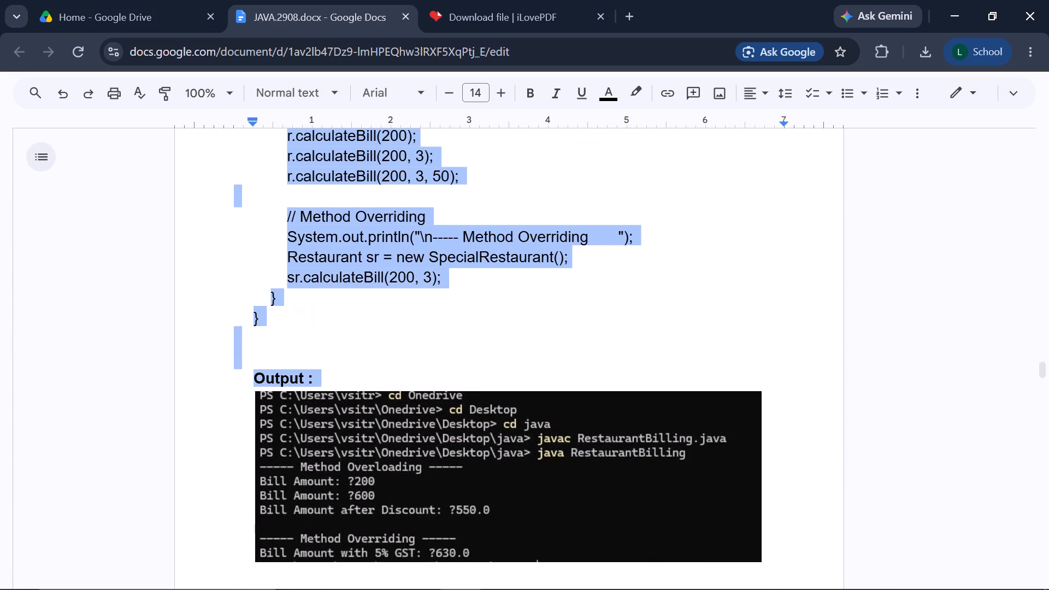
drag(512, 347, 482, 318)
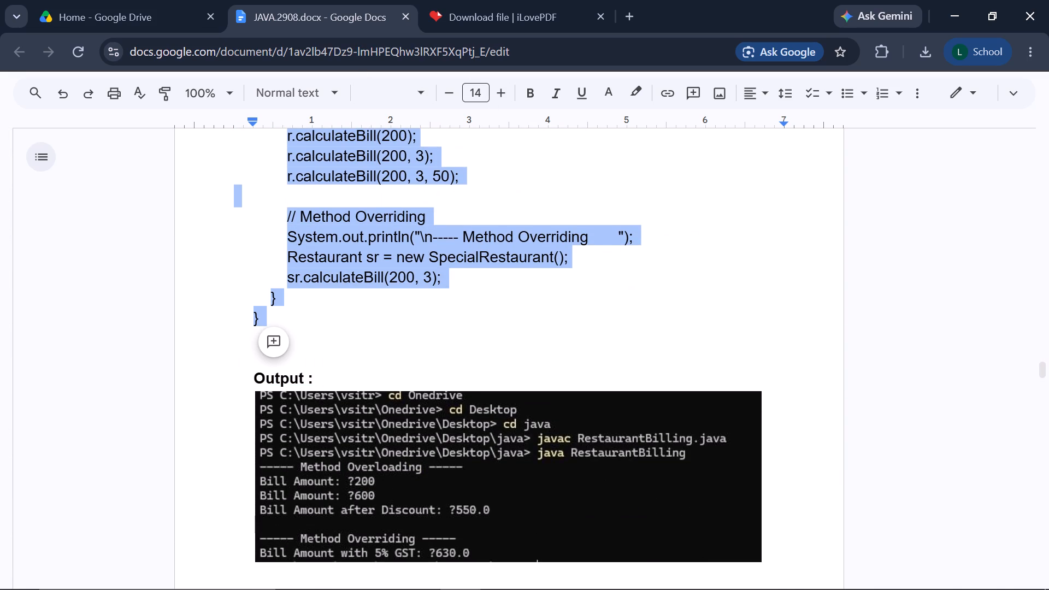
double_click(456, 90)
Set the 'Practical-19' heading's font size to 16.
scroll(486, 289, down, 3)
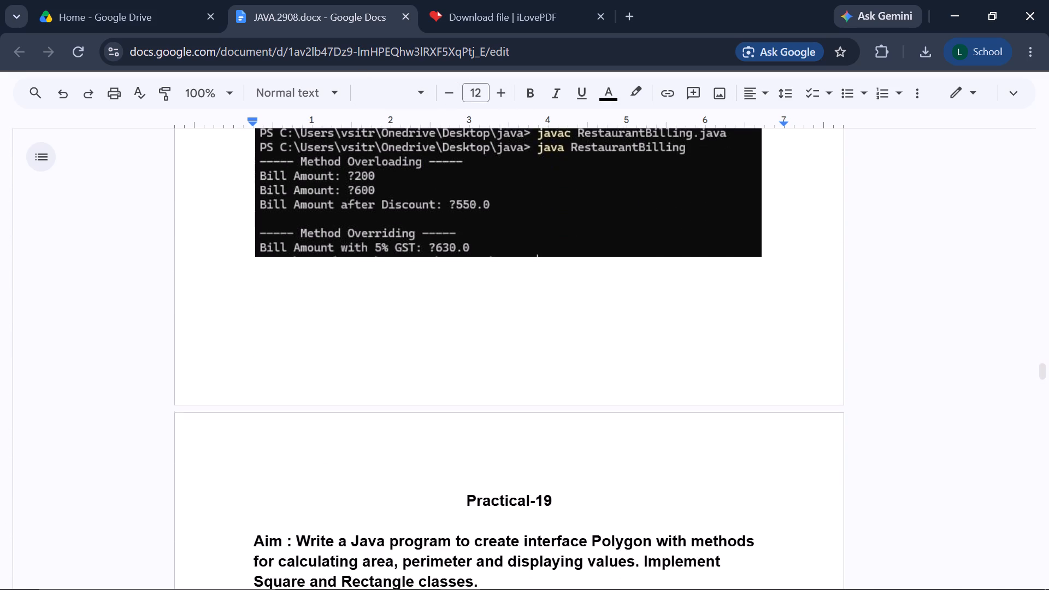
scroll(484, 289, down, 2)
drag(460, 328, 577, 334)
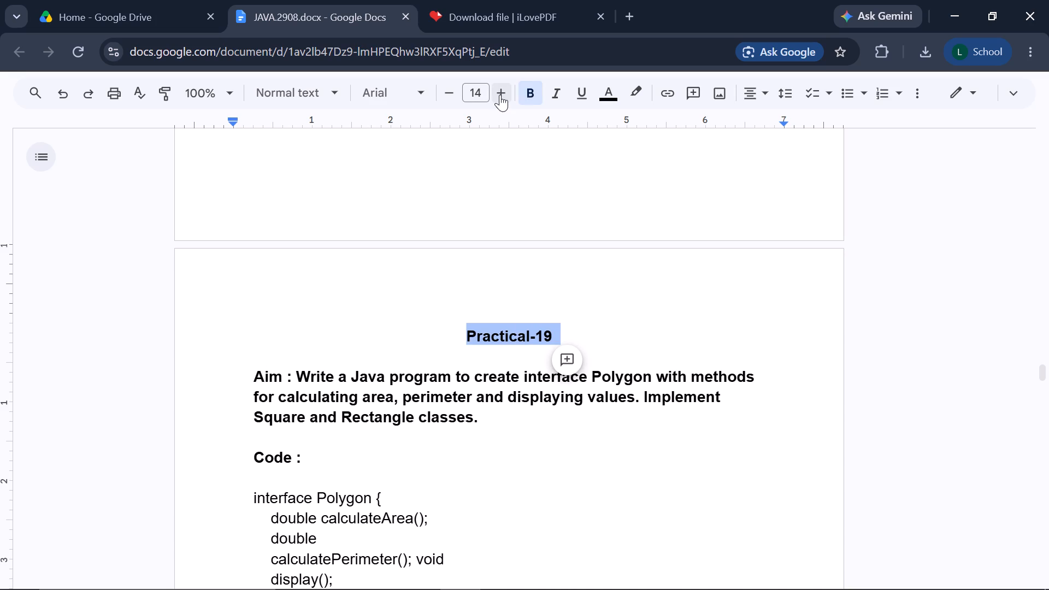
double_click(500, 95)
Set the whole Practical-19 code across its three pages, from the Polygon interface declaration through the final closing brace, to font size 12.
scroll(464, 300, down, 3)
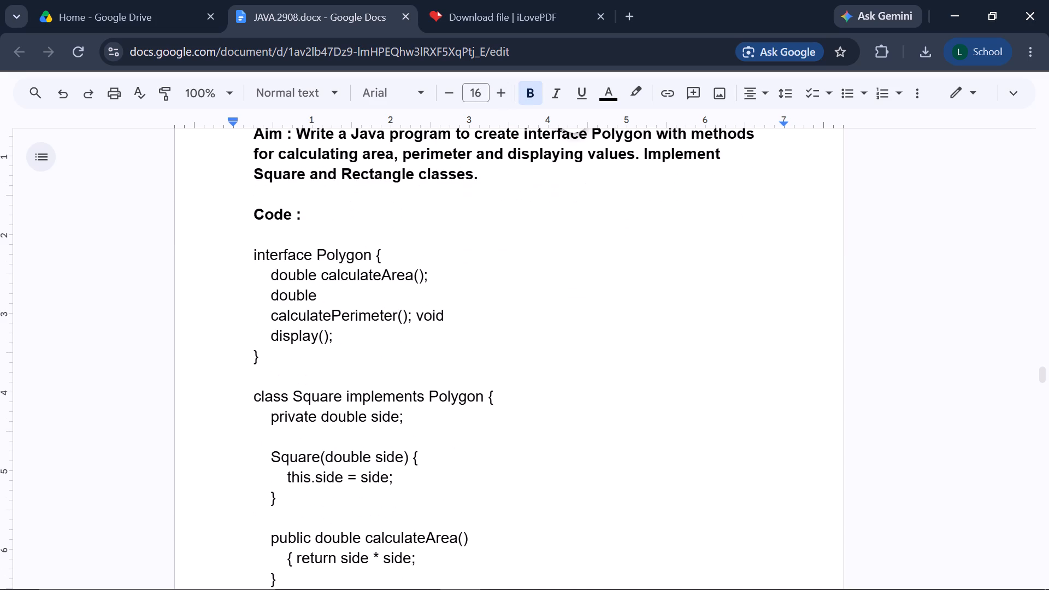
drag(228, 257, 474, 441)
scroll(474, 441, down, 3)
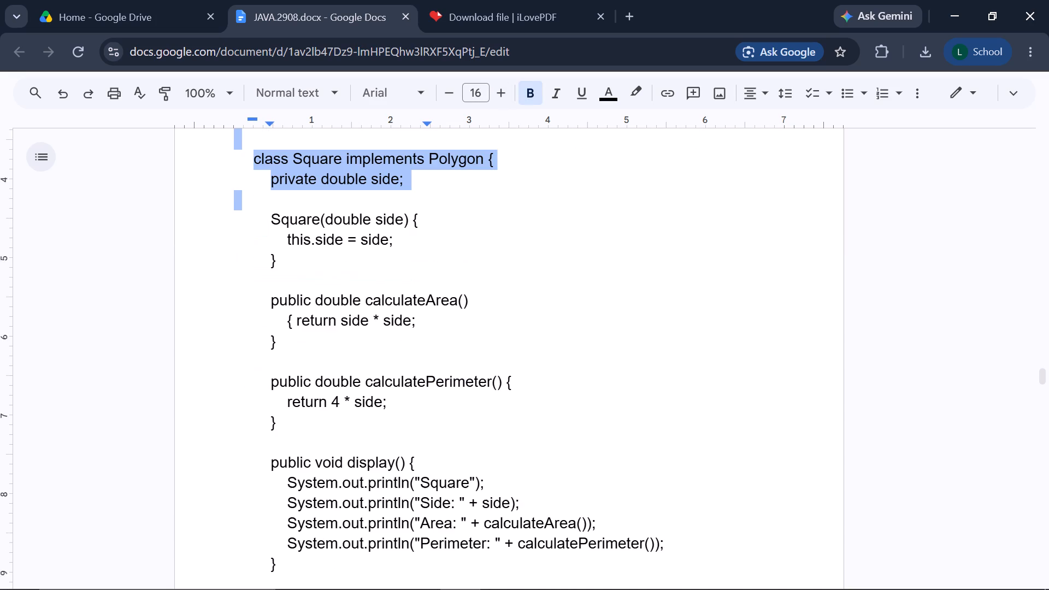
drag(474, 441, 457, 389)
scroll(451, 431, down, 4)
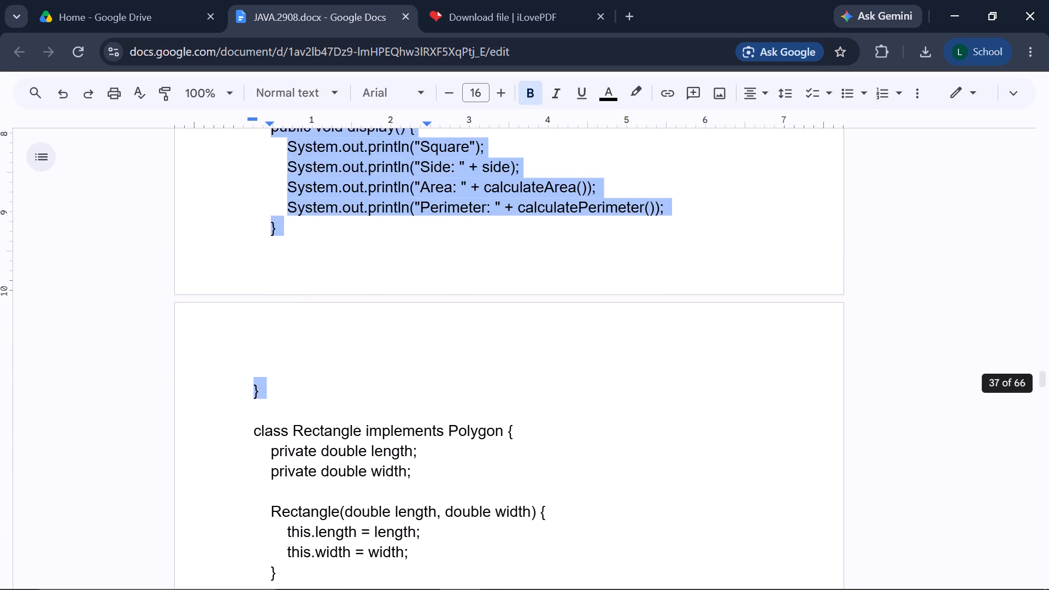
drag(457, 389, 459, 449)
scroll(458, 421, down, 6)
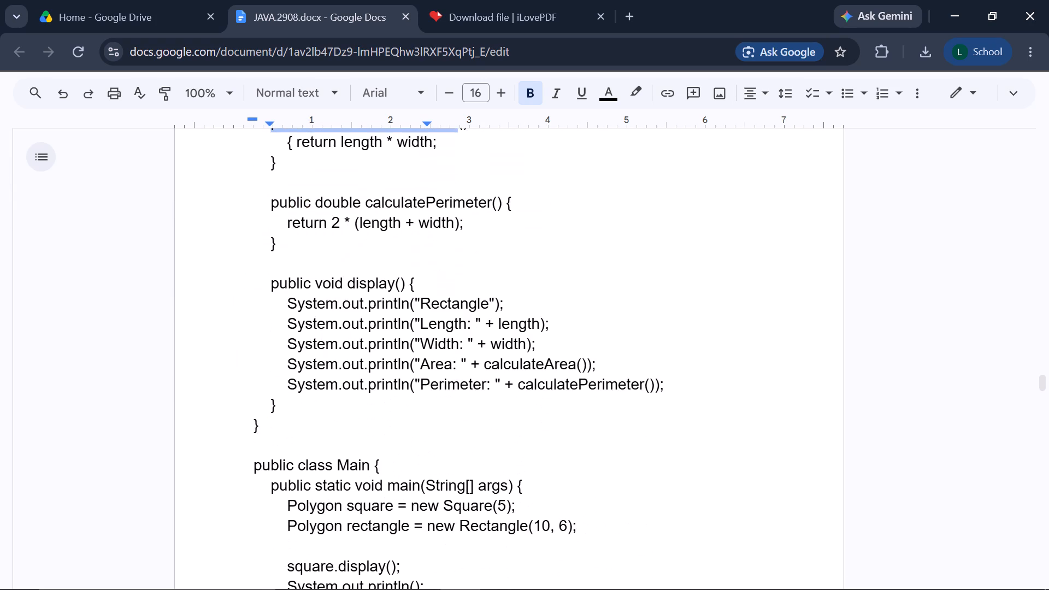
drag(459, 449, 448, 444)
scroll(467, 441, down, 5)
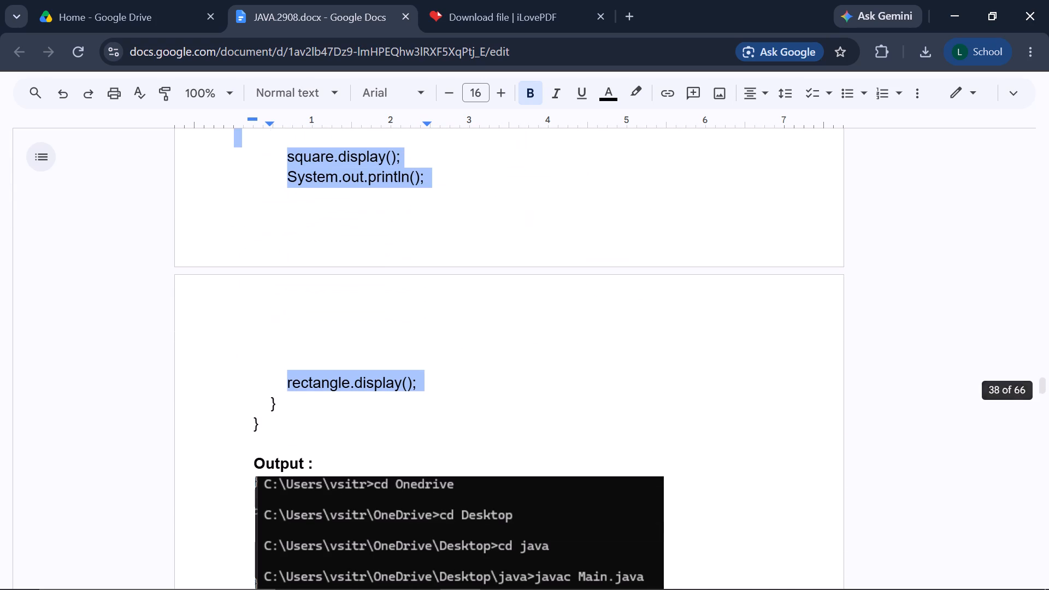
drag(448, 444, 453, 421)
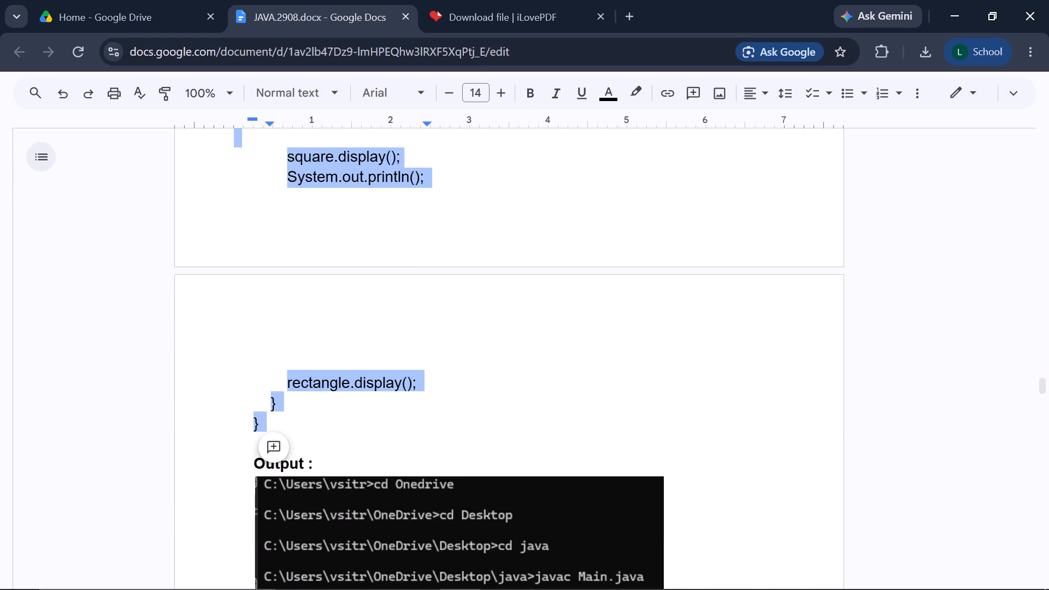
double_click(454, 99)
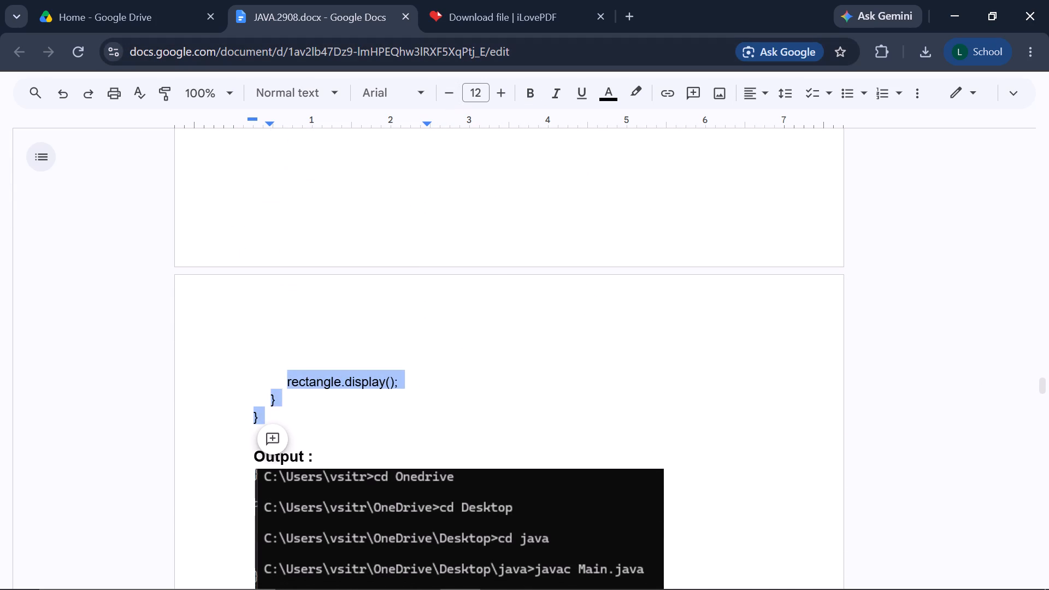
Set the 'Practical-20' heading's font size to 16.
scroll(483, 271, down, 11)
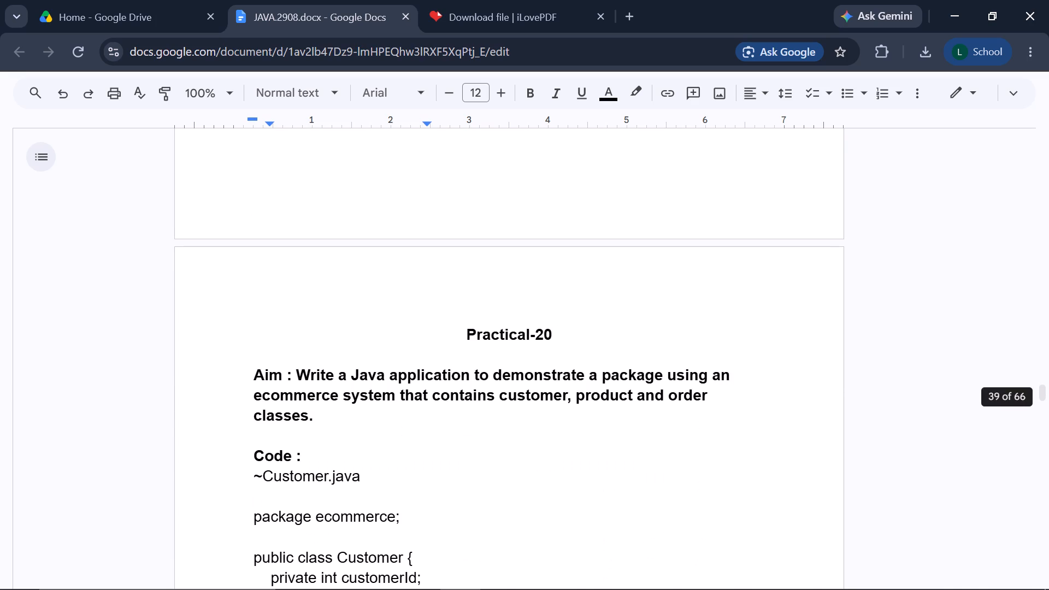
drag(462, 332, 551, 339)
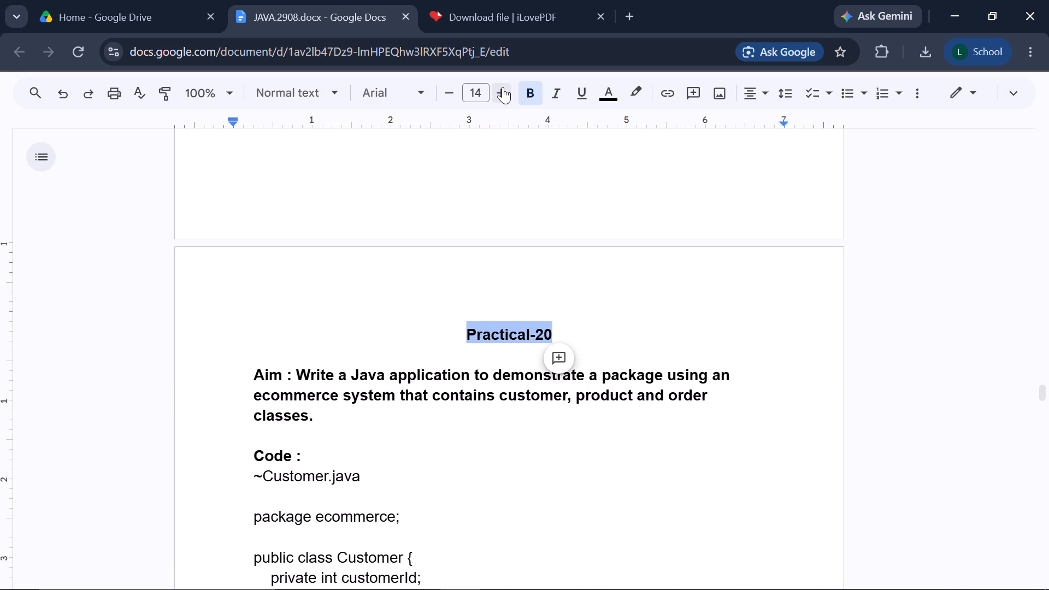
double_click(502, 87)
Set the whole Practical-20 code, from the '~Customer.java' line through the closing brace of ECommerceDemo, to font size 12.
scroll(479, 292, down, 3)
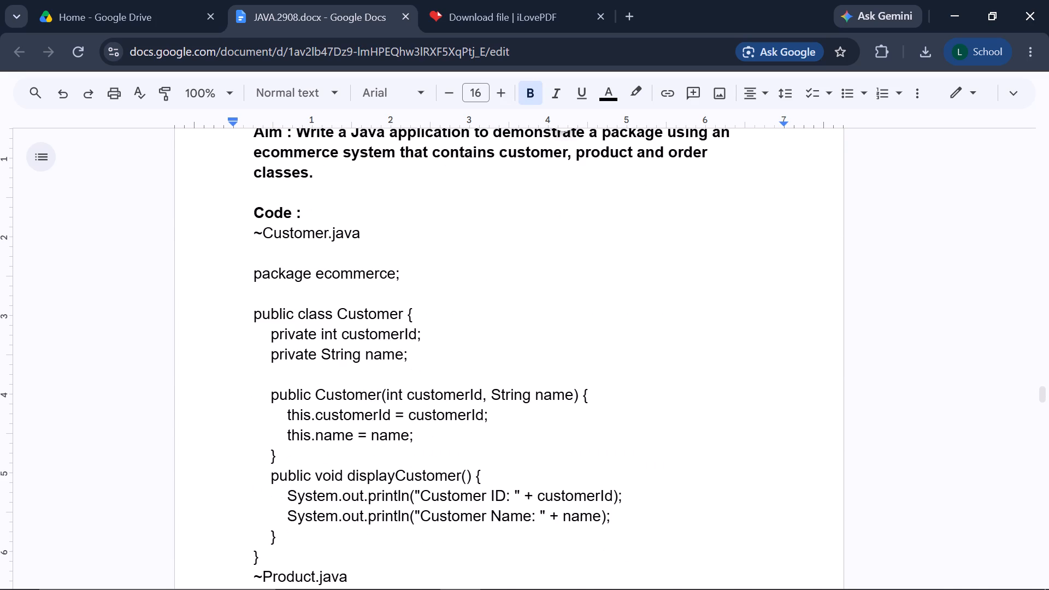
drag(247, 226, 532, 473)
scroll(497, 505, down, 4)
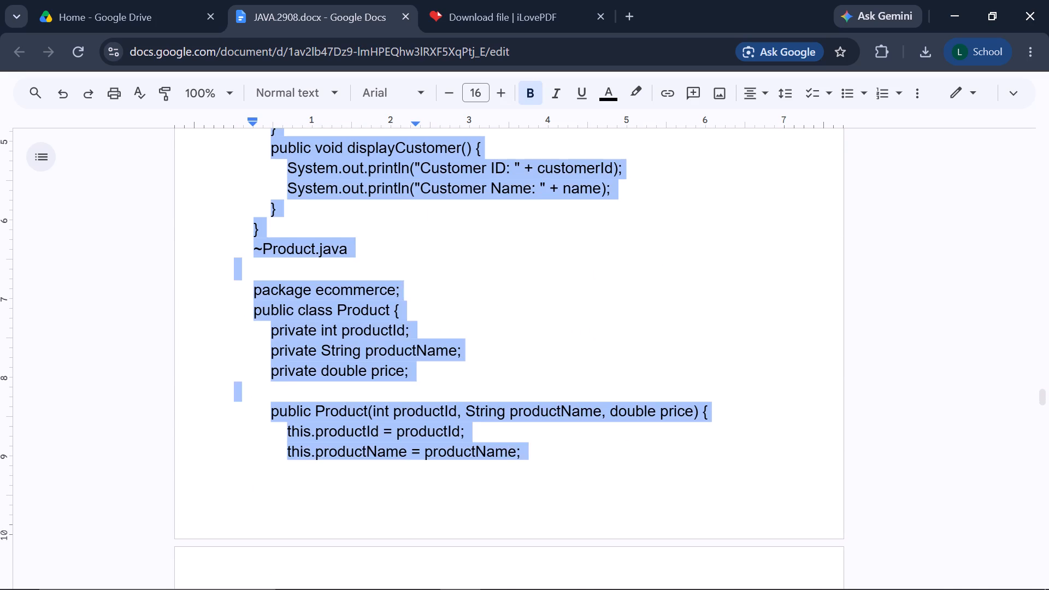
drag(532, 473, 501, 470)
scroll(532, 473, down, 8)
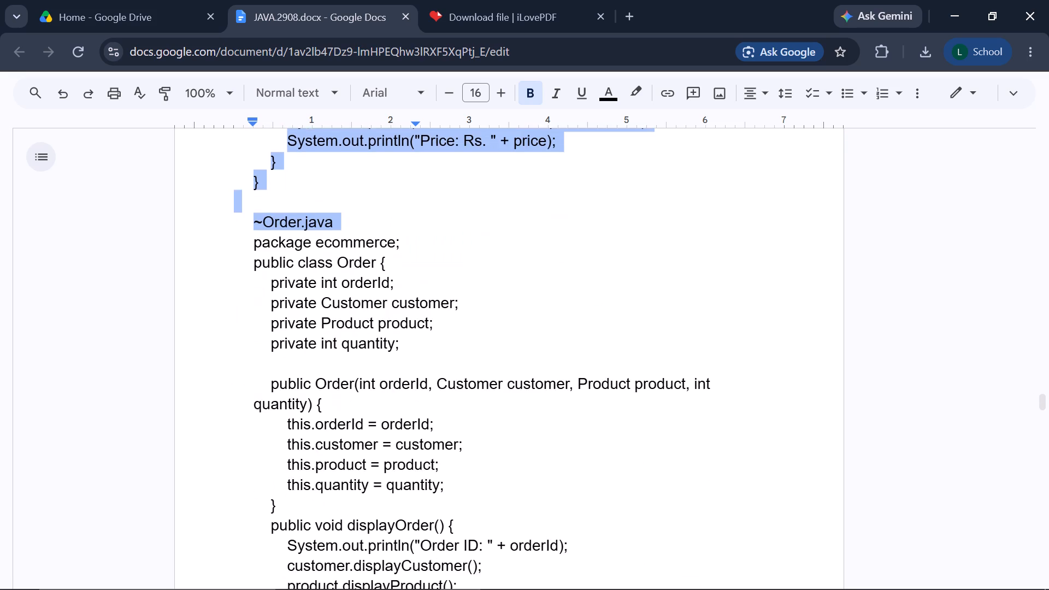
drag(501, 470, 518, 469)
scroll(501, 470, down, 9)
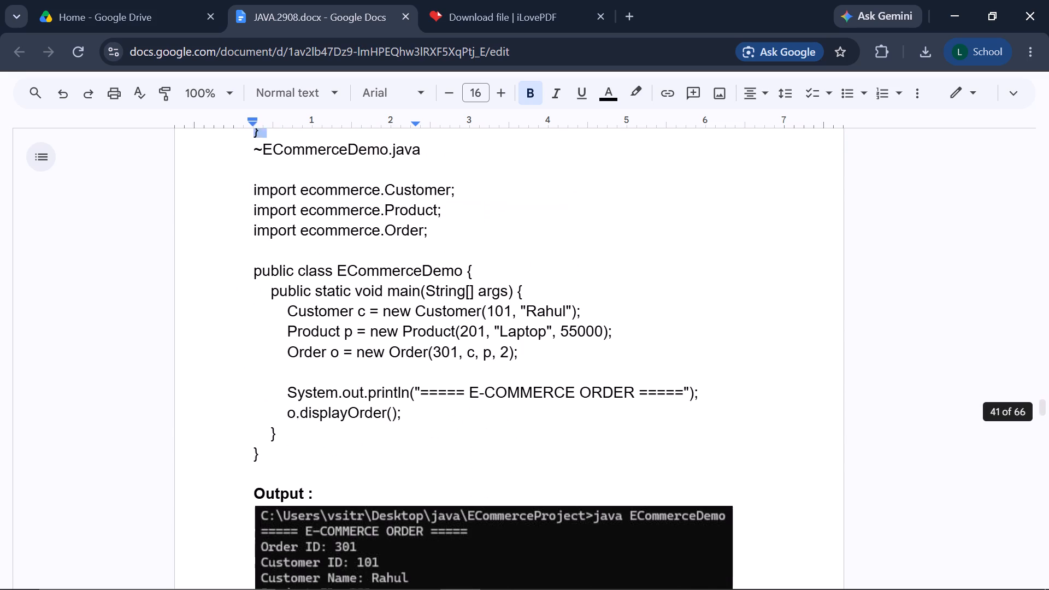
drag(518, 469, 529, 427)
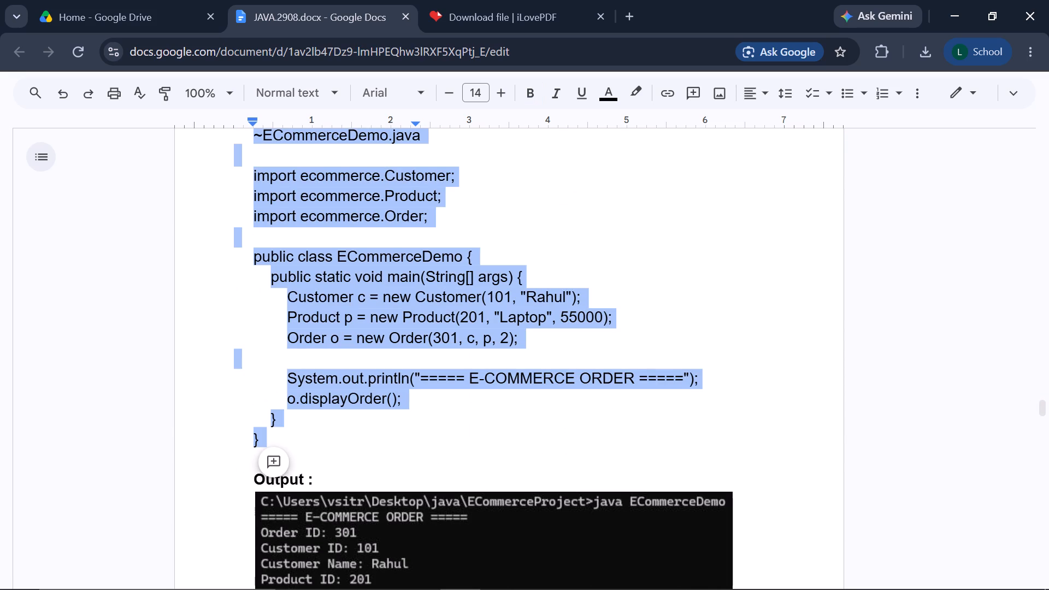
click(452, 99)
click(452, 99)
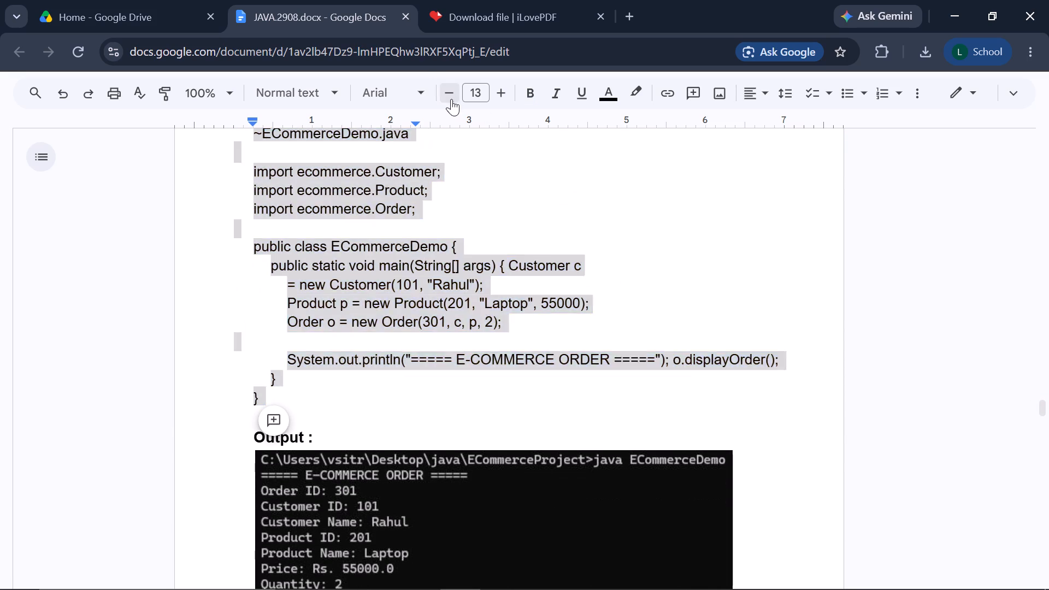
Set the 'Practical-21' heading's font size to 16.
scroll(468, 269, down, 7)
drag(455, 411, 561, 420)
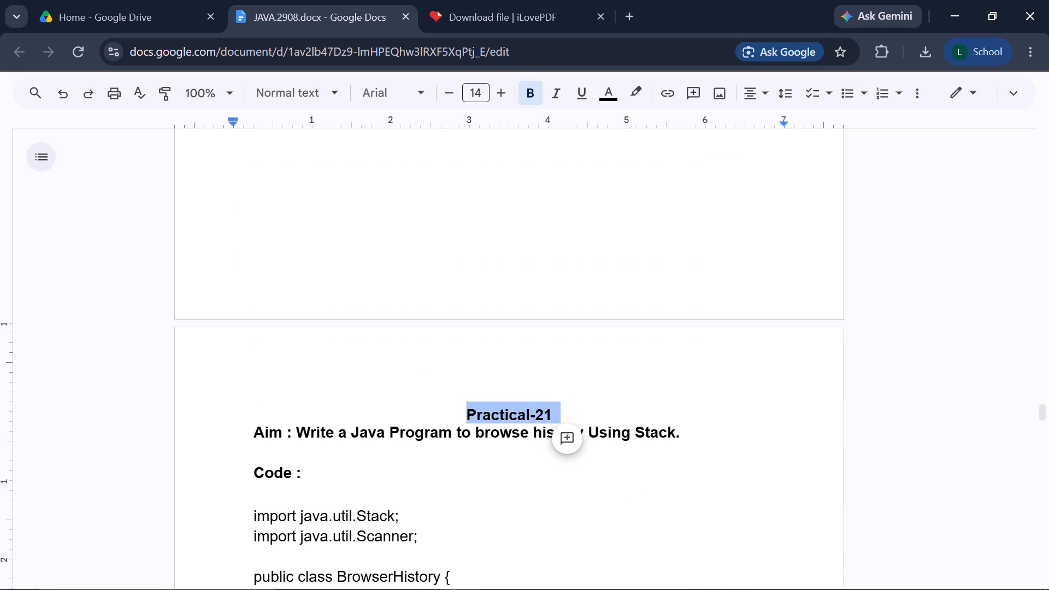
double_click(503, 96)
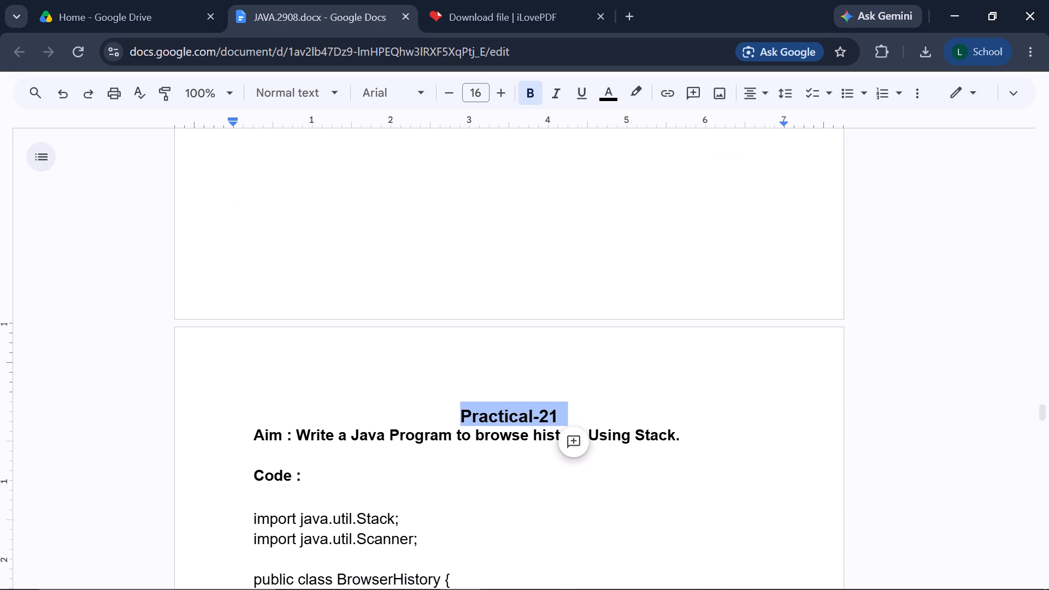
Insert a blank line between the 'Practical-21' heading and its Aim line.
click(573, 414)
key(Return)
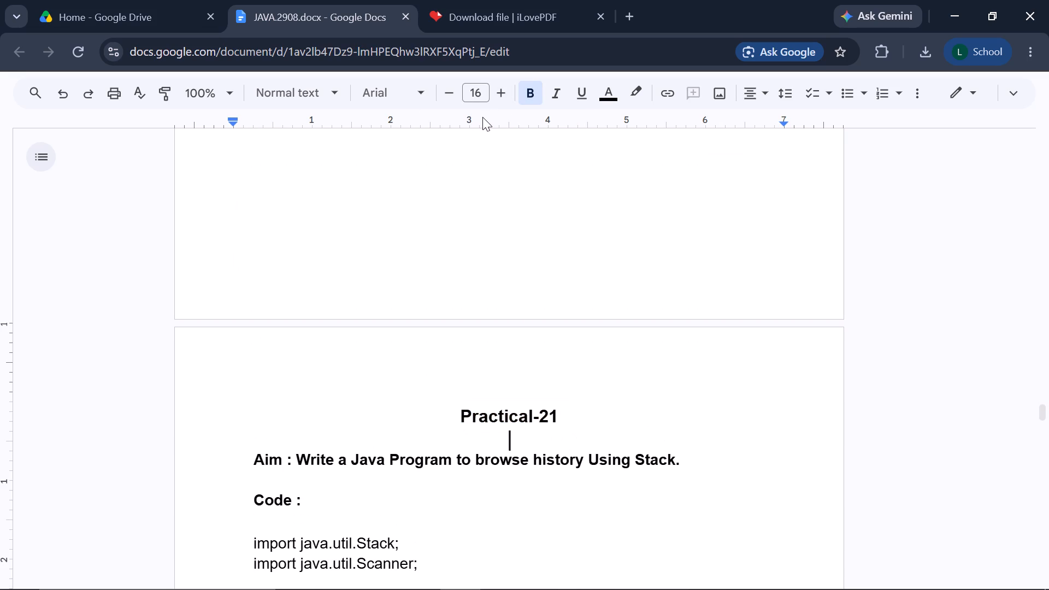
Set the whole Practical-21 code, from the Stack import through the final closing brace, to font size 12.
scroll(446, 324, down, 3)
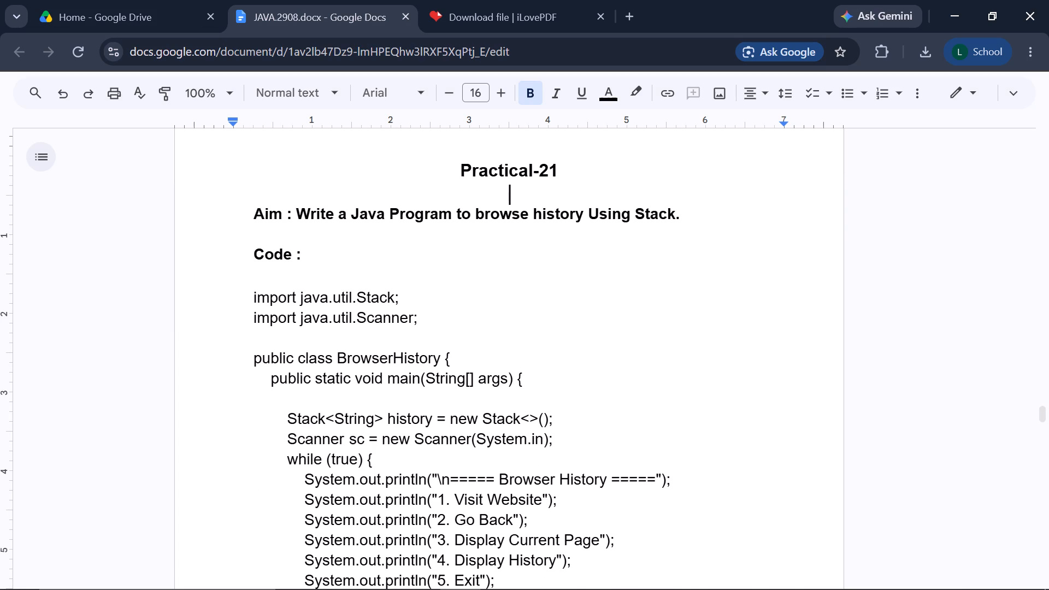
drag(251, 294, 558, 589)
scroll(558, 589, down, 2)
drag(558, 589, 556, 550)
scroll(557, 568, down, 9)
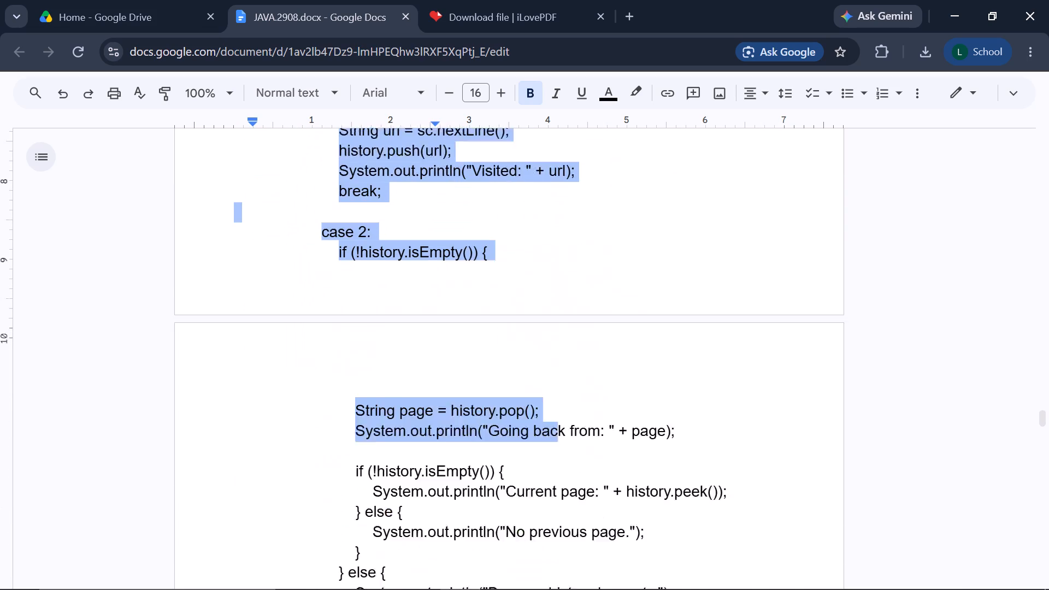
drag(556, 550, 577, 503)
scroll(556, 547, down, 6)
scroll(577, 503, down, 2)
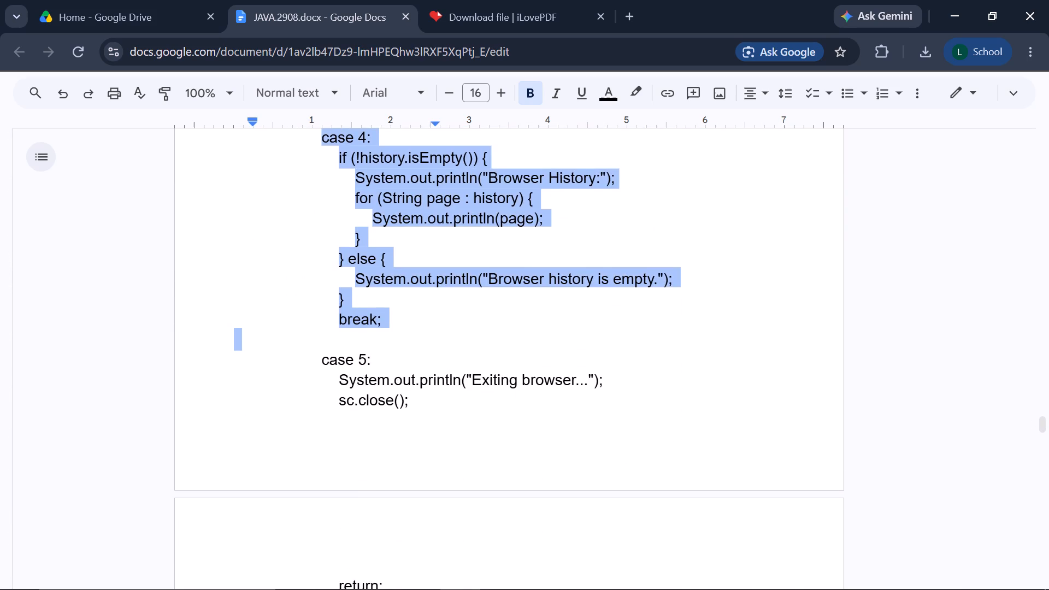
drag(577, 503, 365, 483)
scroll(577, 503, down, 1)
scroll(576, 427, down, 2)
double_click(450, 87)
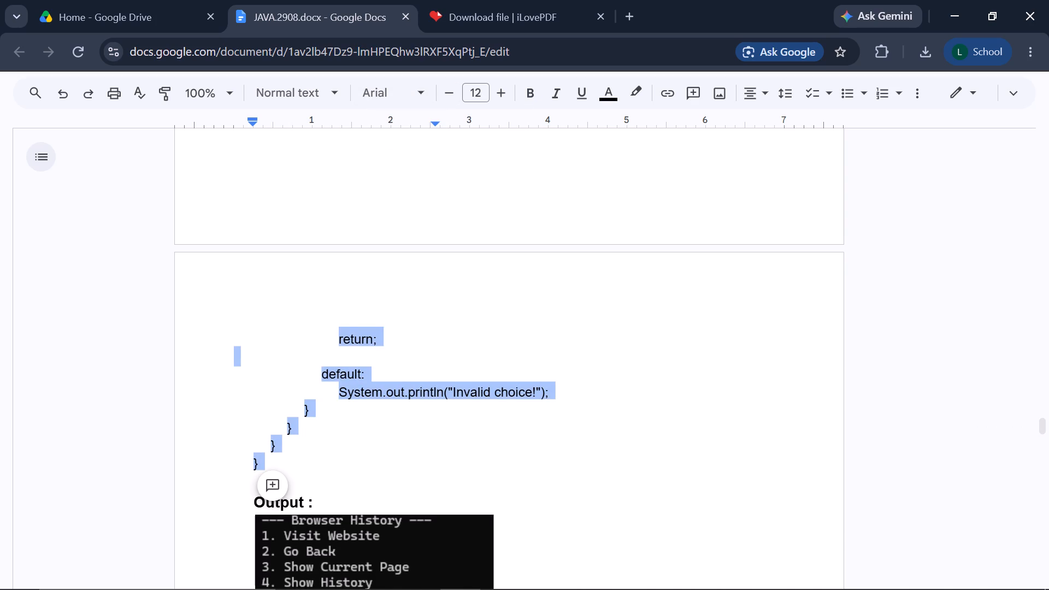
Set the 'Practical-22' heading's font size to 16.
scroll(442, 394, down, 10)
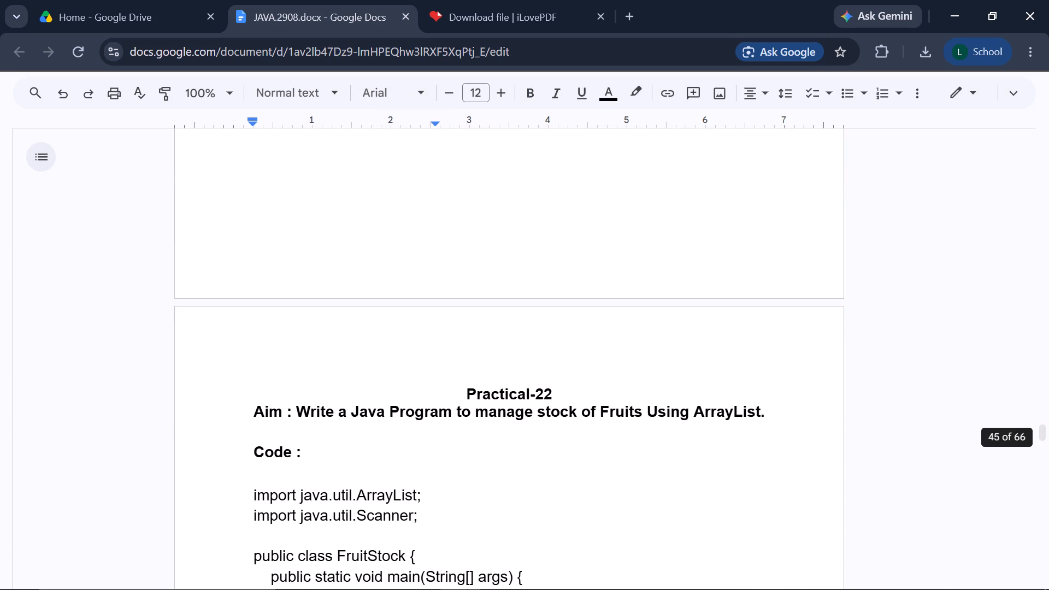
drag(456, 392, 577, 391)
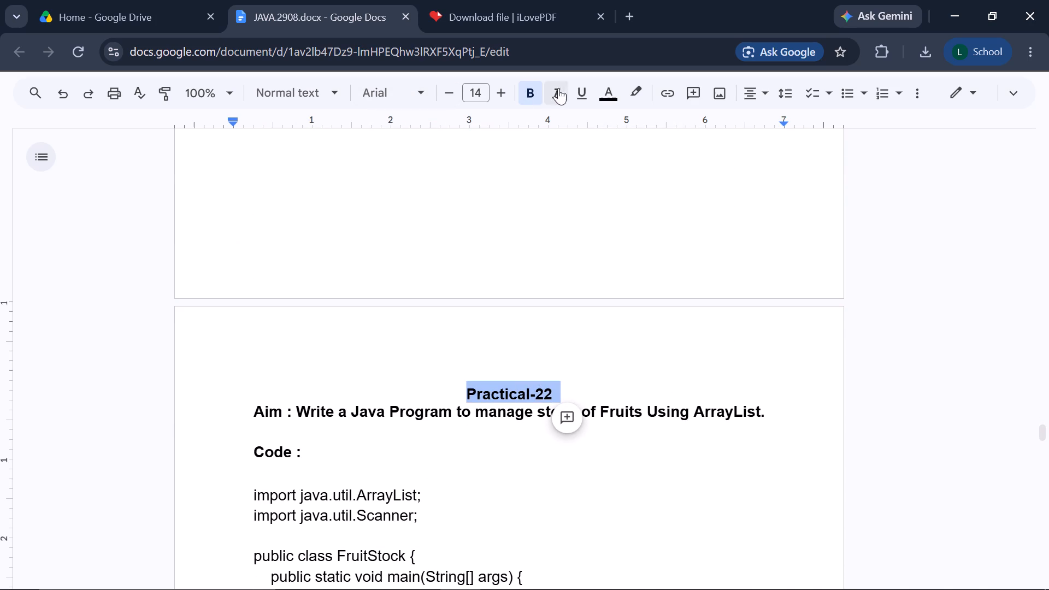
double_click(504, 87)
Set the whole Practical-22 code, from the ArrayList import through the final closing brace, to font size 12.
scroll(449, 467, down, 2)
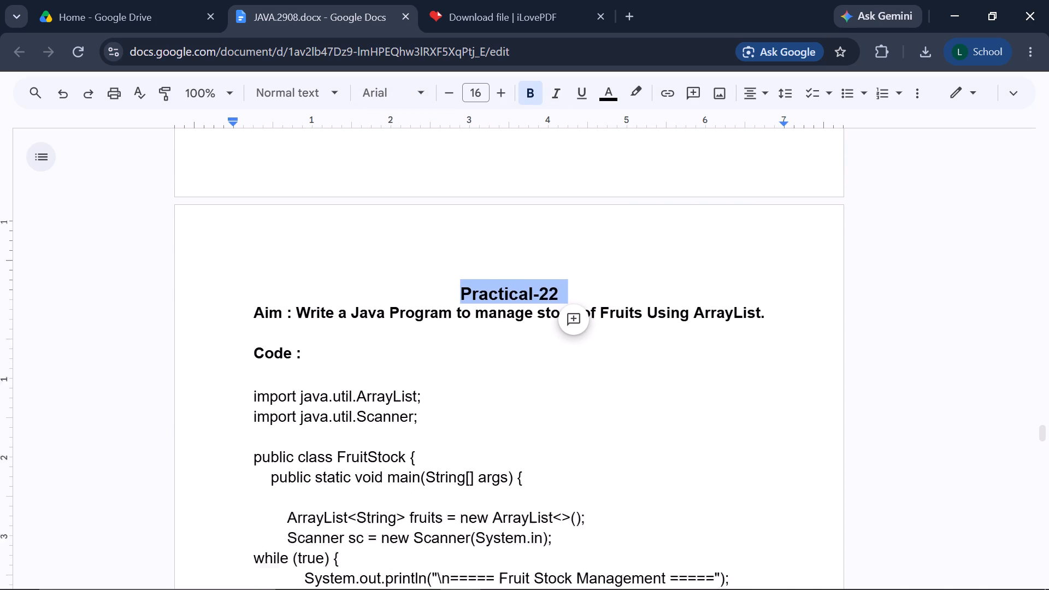
drag(241, 328, 404, 430)
scroll(404, 430, down, 5)
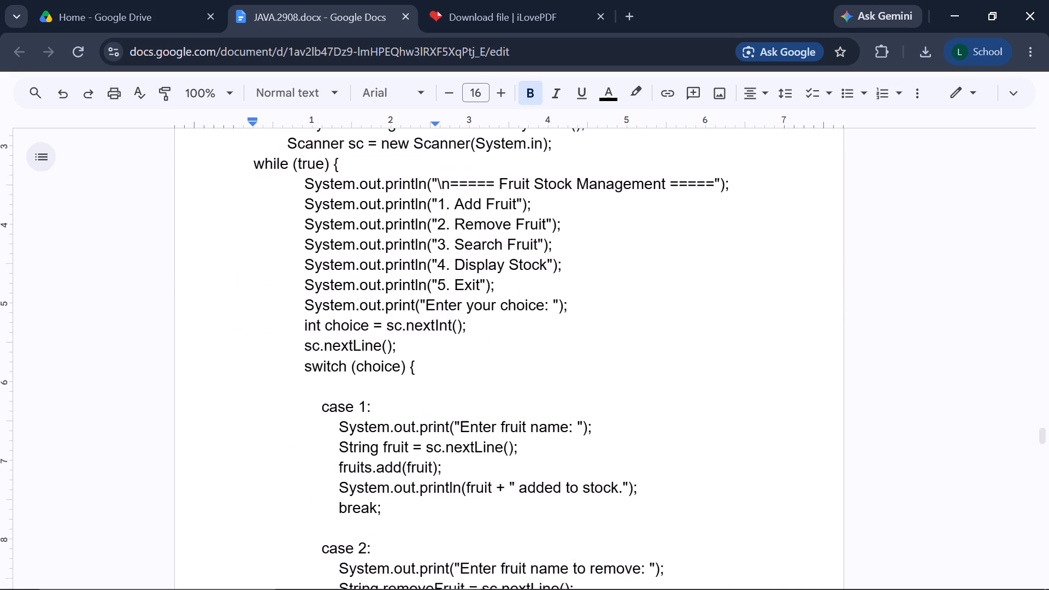
drag(404, 430, 476, 432)
scroll(459, 424, down, 8)
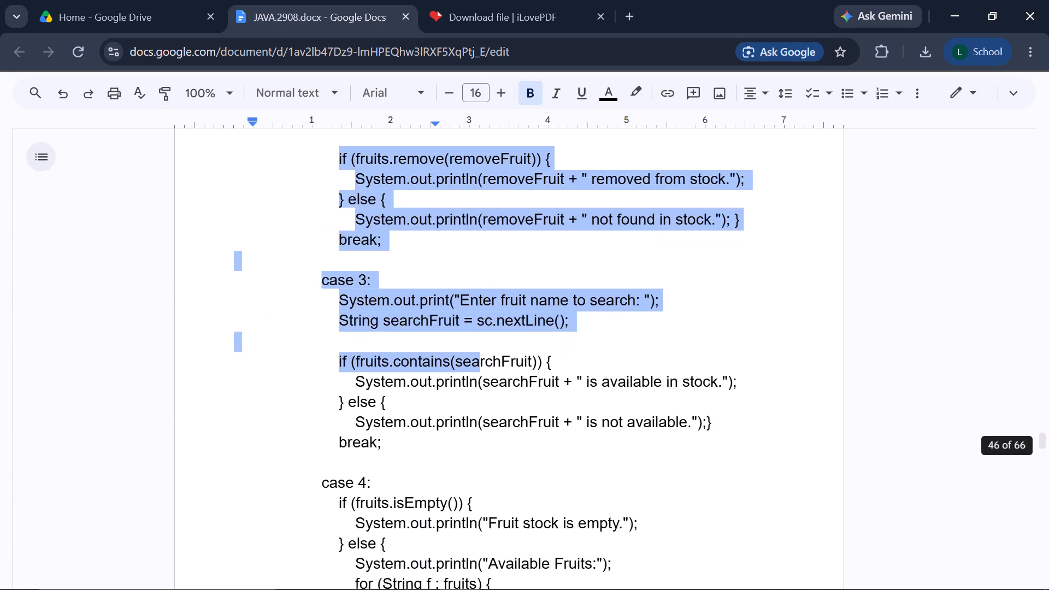
drag(476, 432, 487, 430)
scroll(481, 430, down, 5)
double_click(450, 97)
Set the 'Practical-23' heading's font size to 16.
scroll(475, 317, down, 1)
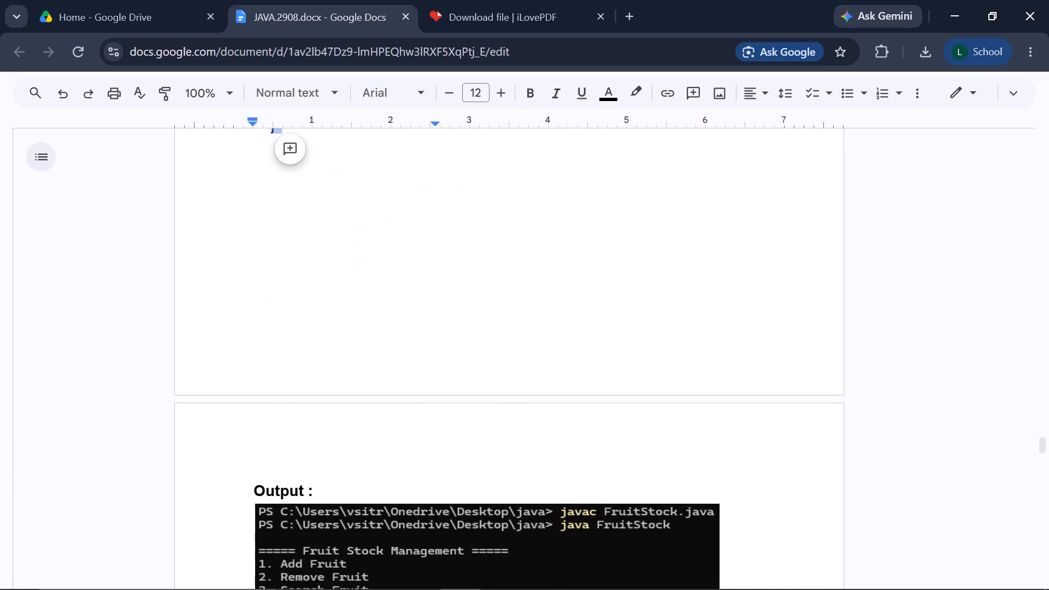
scroll(475, 320, down, 13)
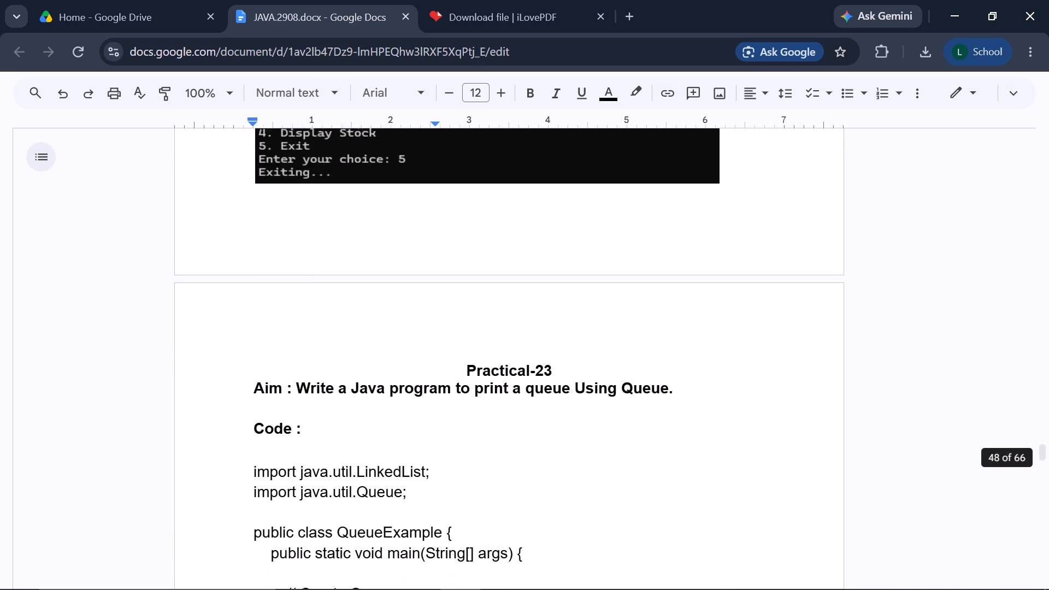
drag(449, 222, 553, 228)
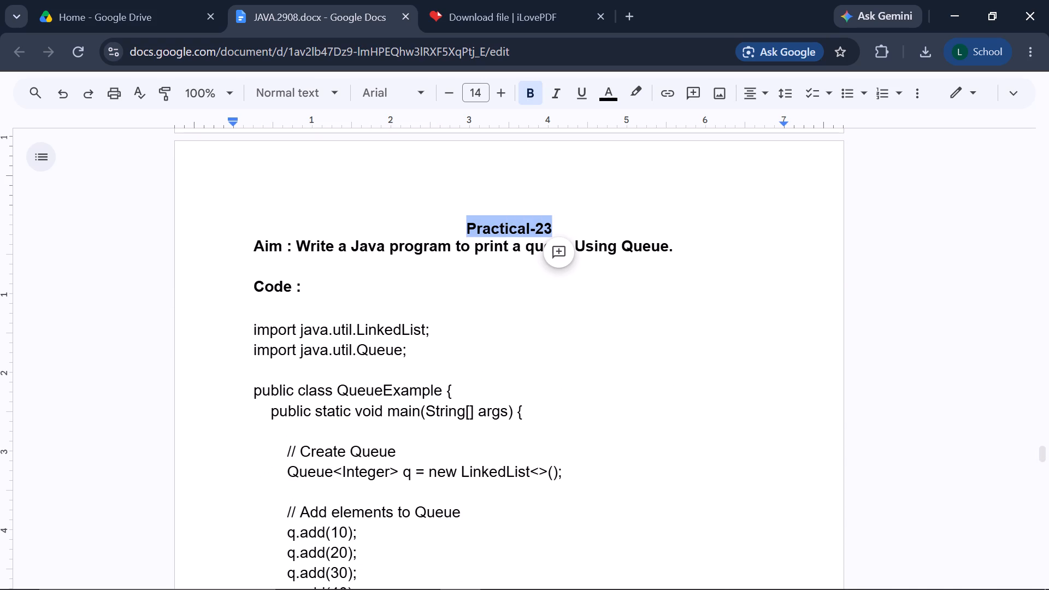
double_click(500, 95)
Set the whole Practical-23 code, from the LinkedList import through the final closing brace, to font size 12.
drag(247, 318, 267, 318)
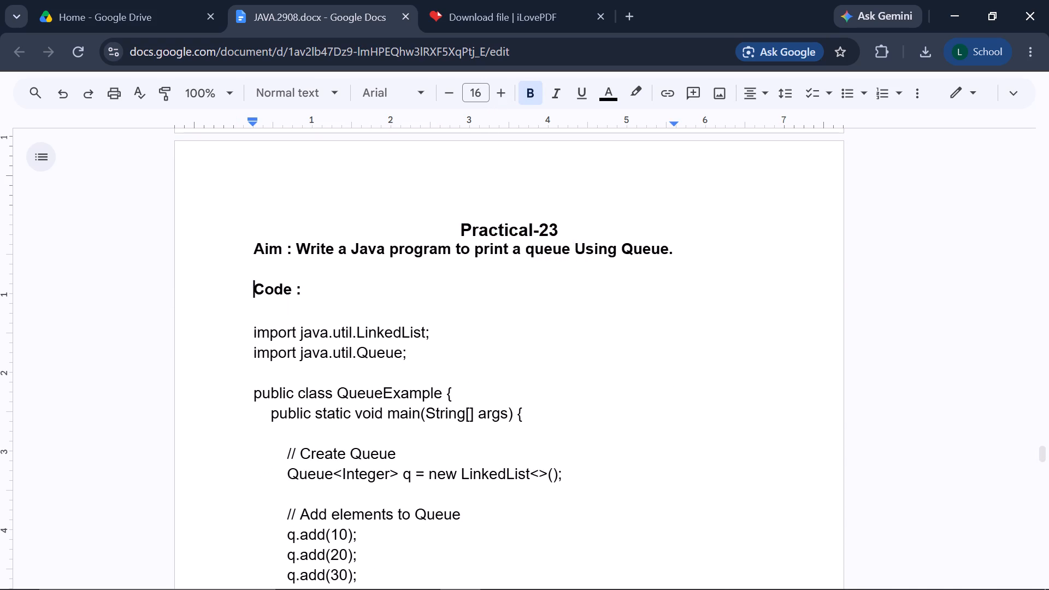
drag(267, 318, 347, 341)
drag(242, 327, 327, 337)
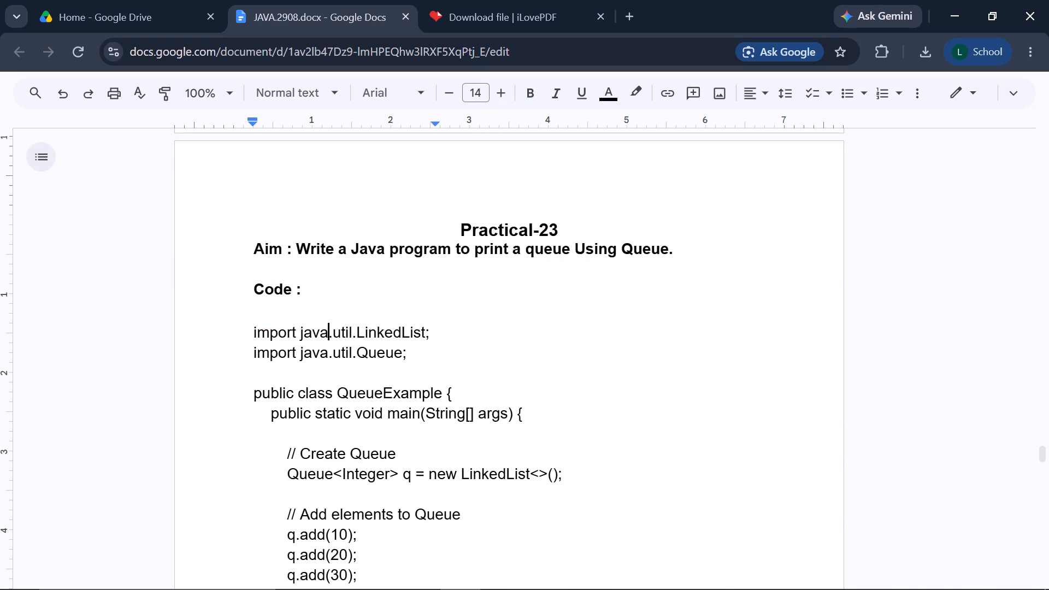
drag(249, 334, 388, 405)
scroll(372, 423, down, 6)
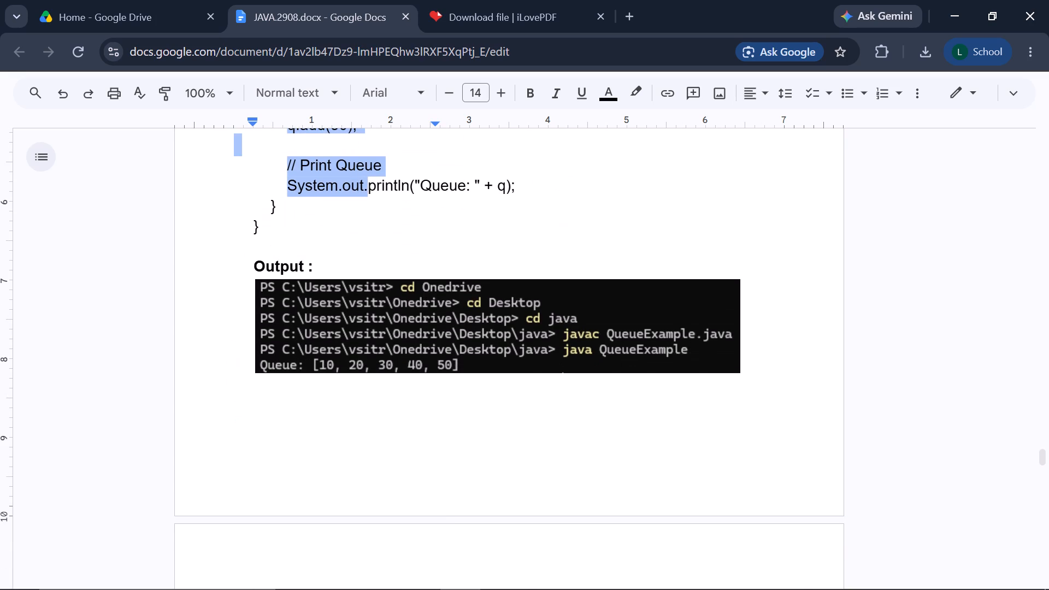
drag(388, 405, 391, 231)
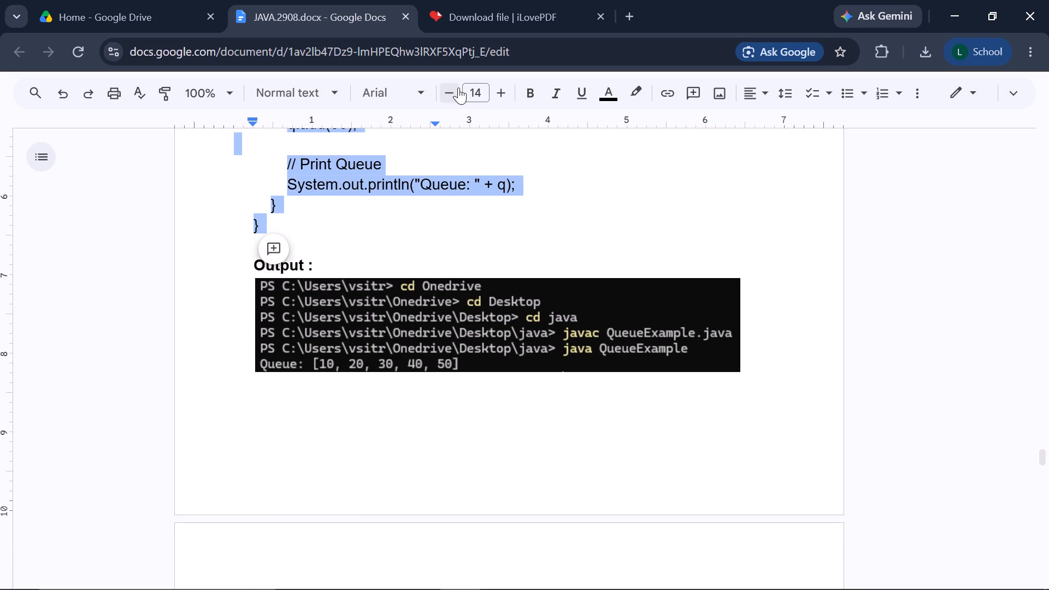
double_click(458, 90)
Set the 'Practical-24' heading's font size to 16.
scroll(361, 298, down, 3)
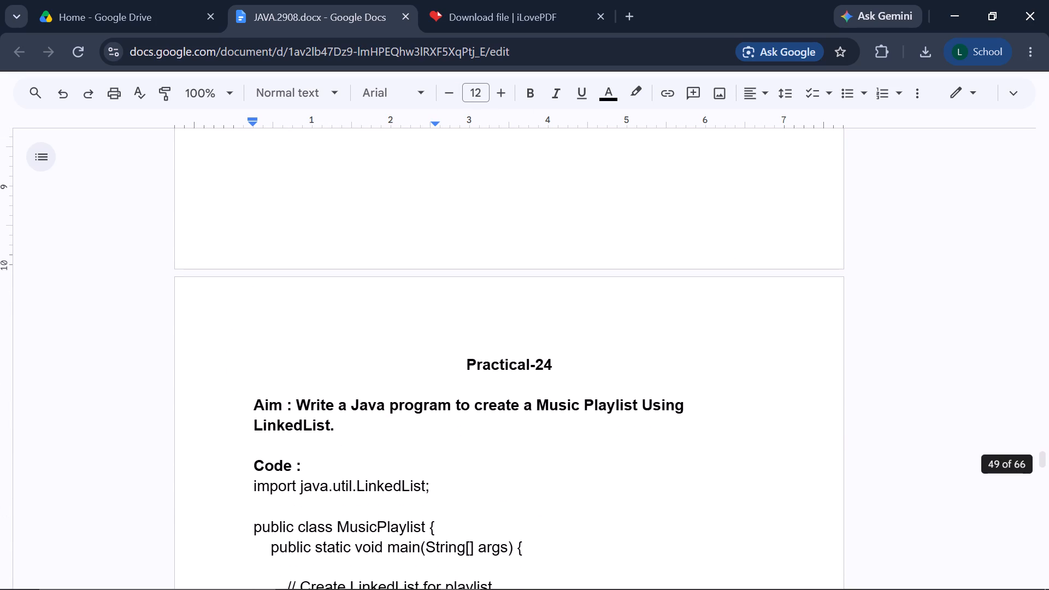
drag(423, 351, 591, 355)
double_click(504, 92)
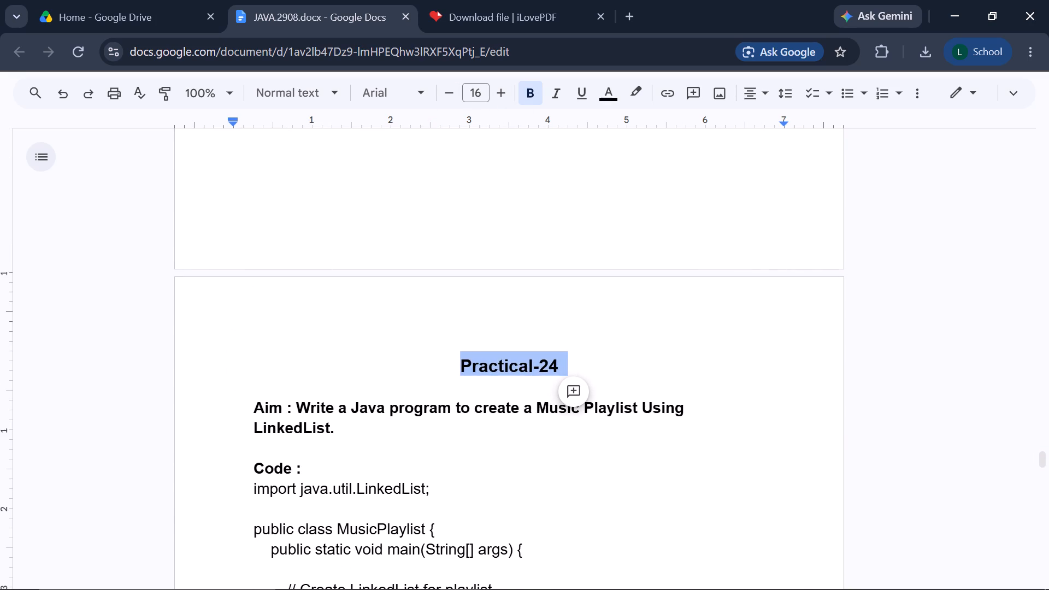
Set the whole Practical-24 code, from the LinkedList import through the final closing brace, to font size 12.
scroll(474, 306, down, 2)
drag(246, 326, 467, 356)
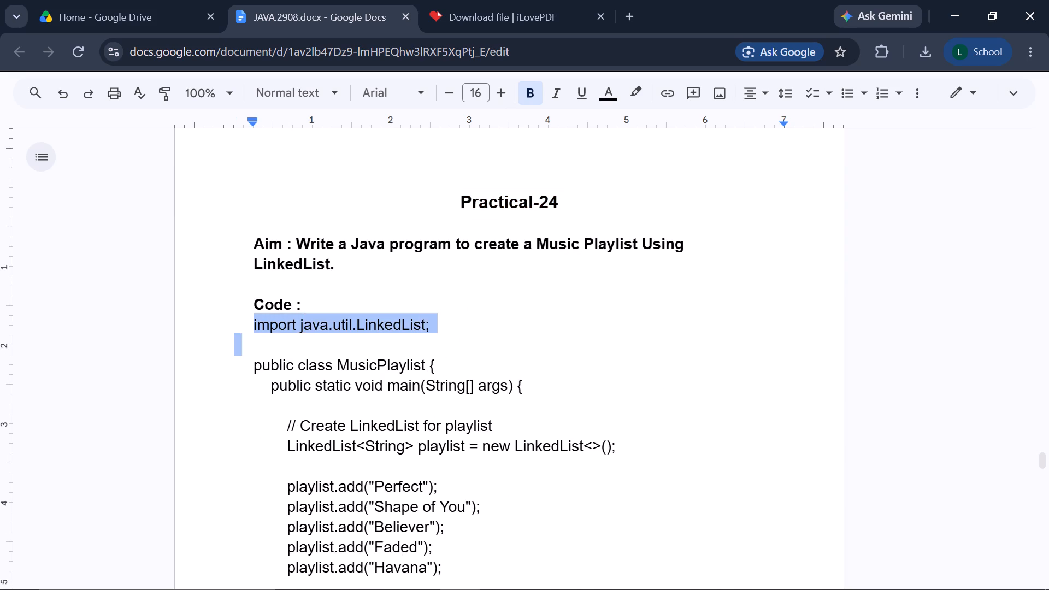
drag(467, 356, 352, 374)
scroll(464, 362, down, 4)
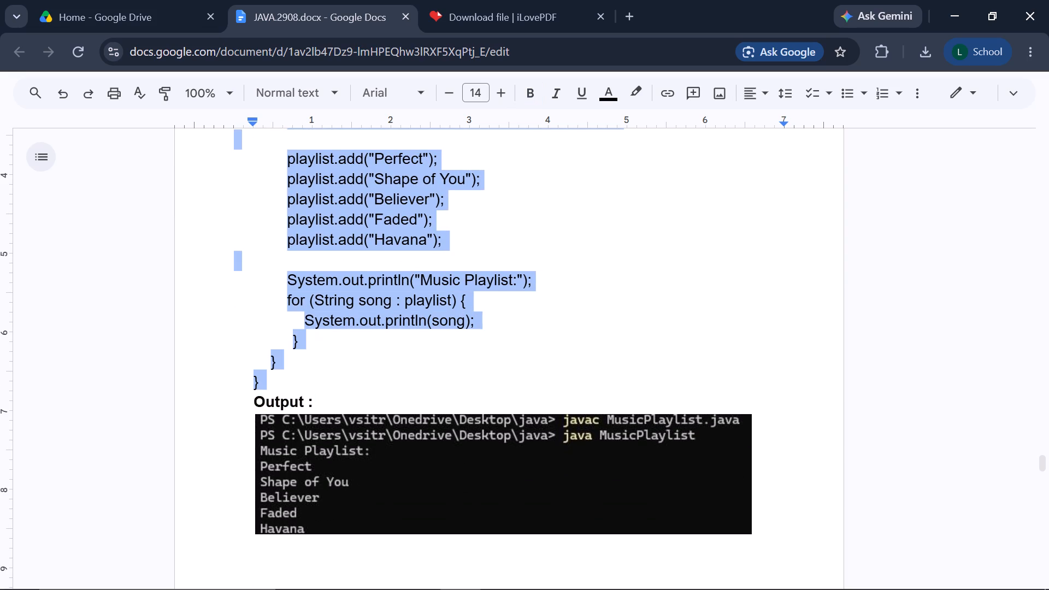
double_click(453, 86)
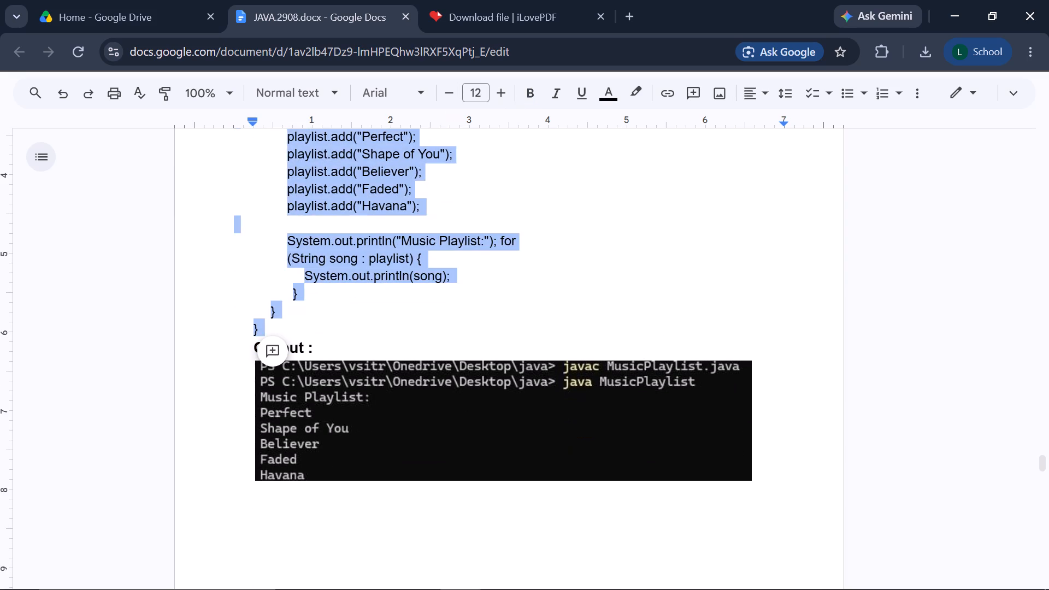
Set the 'Practical-25' heading's font size to 16.
scroll(427, 314, down, 6)
drag(447, 257, 556, 251)
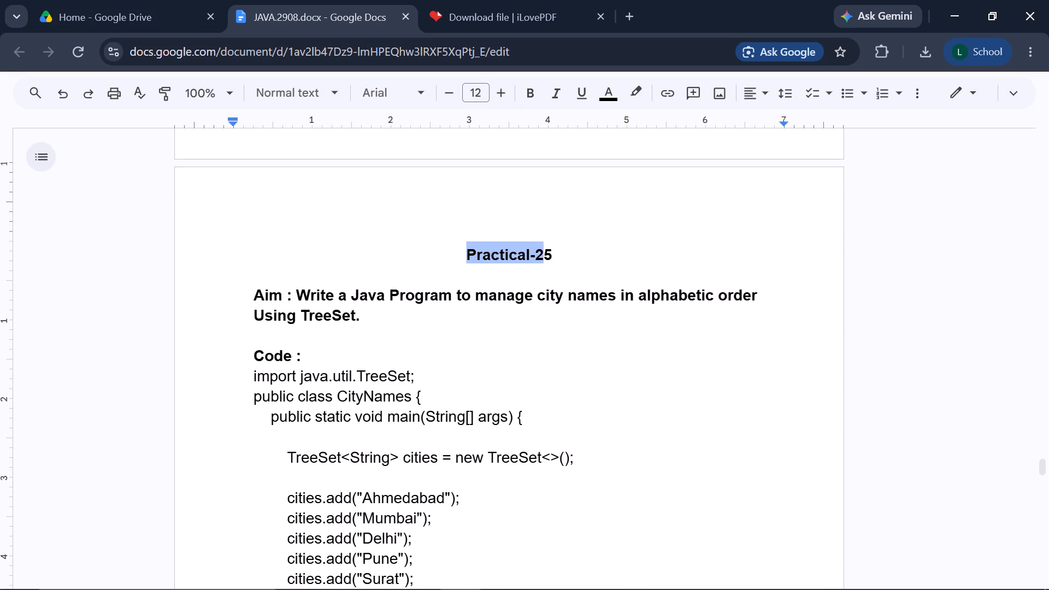
drag(556, 251, 558, 251)
double_click(498, 97)
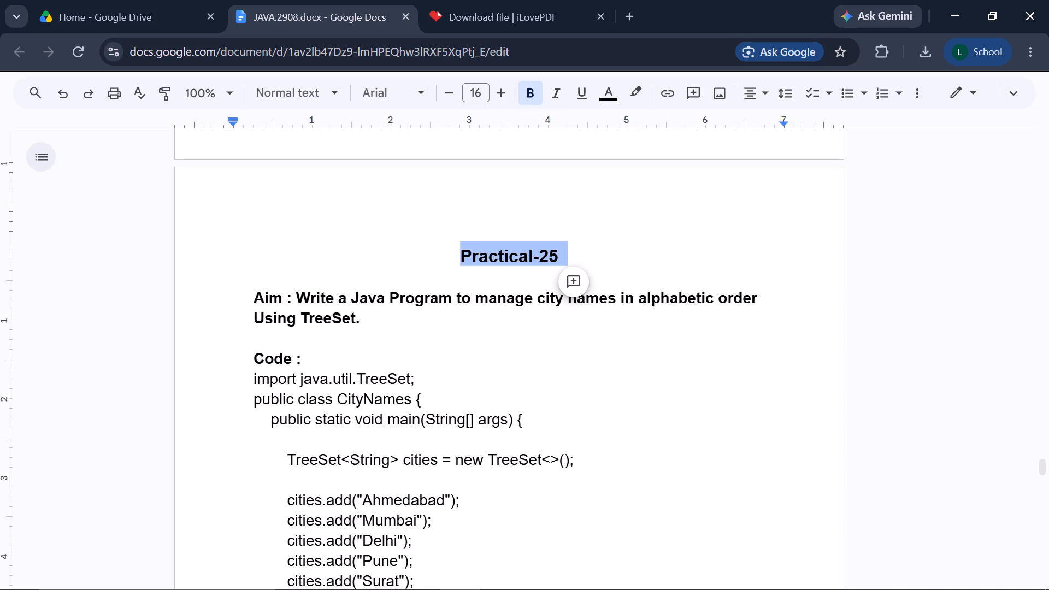
Set the whole Practical-25 code, from the TreeSet import through the final closing brace, to font size 12.
drag(241, 381, 417, 392)
scroll(417, 392, down, 2)
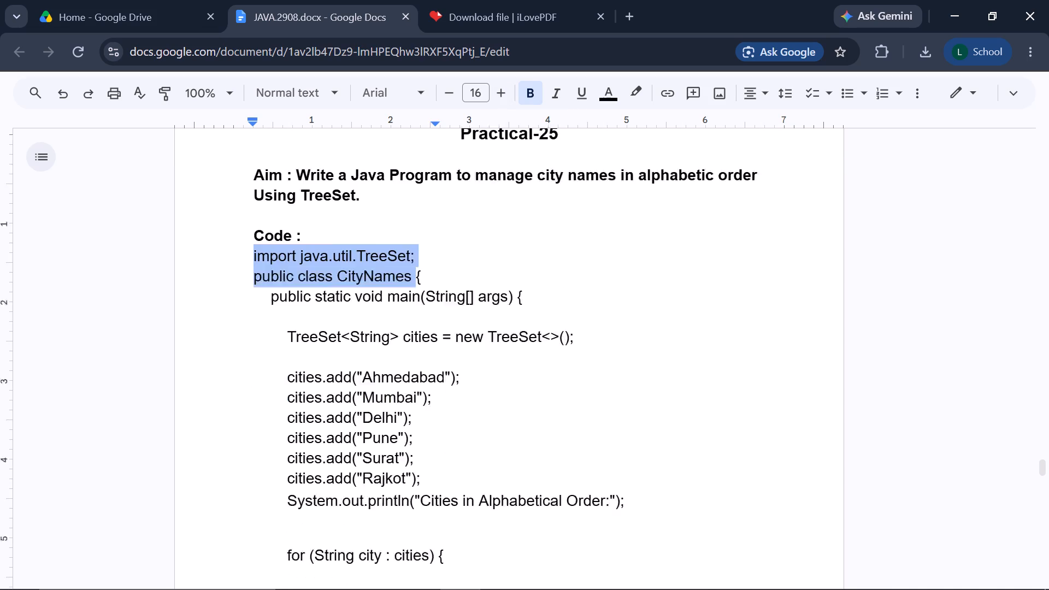
drag(417, 392, 458, 473)
scroll(417, 392, down, 2)
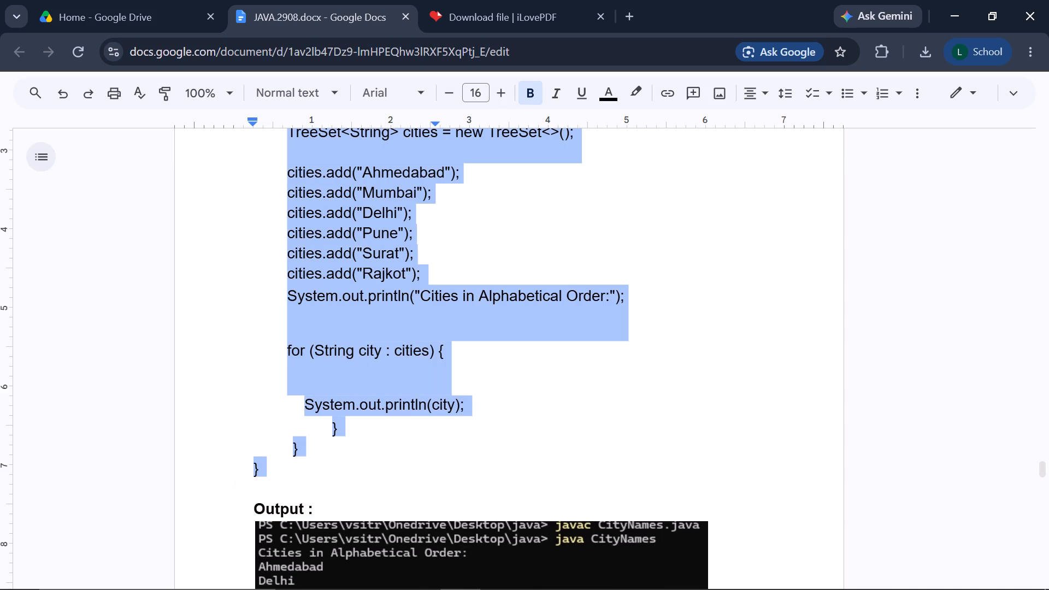
drag(458, 473, 460, 467)
double_click(454, 91)
Set the 'Practical-26' heading's font size to 16.
scroll(473, 244, down, 6)
drag(456, 302, 591, 310)
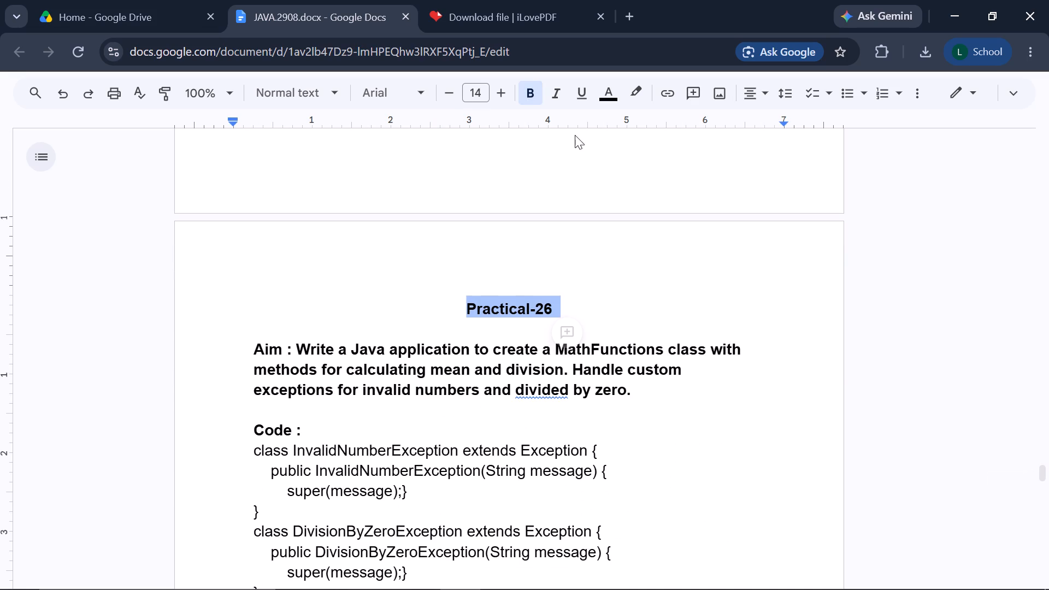
double_click(499, 86)
Set the whole Practical-26 code, from the InvalidNumberException class through the final closing brace, to font size 12.
scroll(388, 306, down, 2)
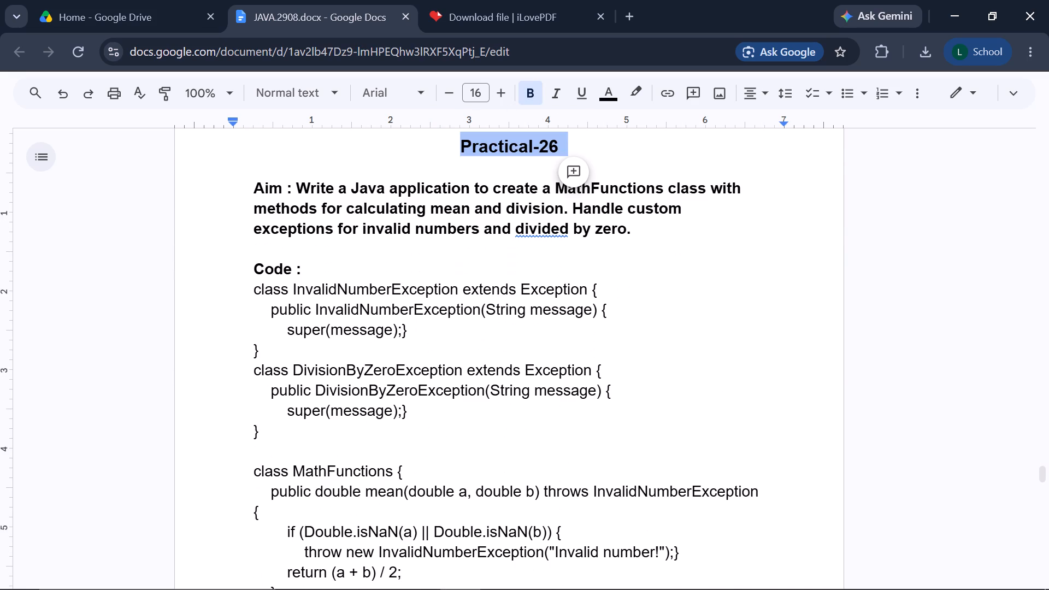
drag(250, 287, 481, 409)
scroll(481, 409, down, 2)
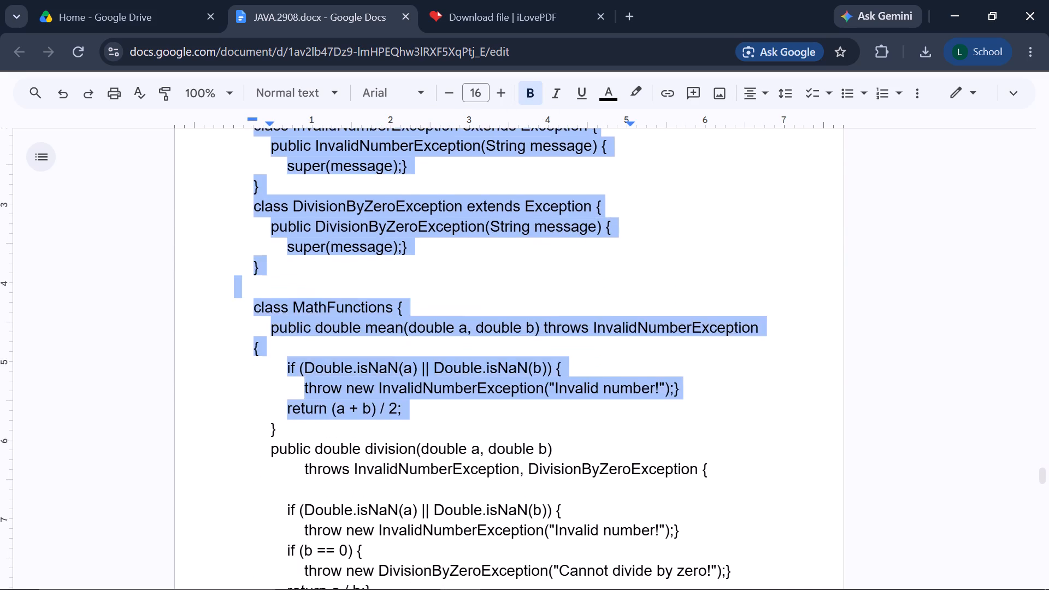
drag(481, 409, 523, 421)
scroll(506, 417, down, 11)
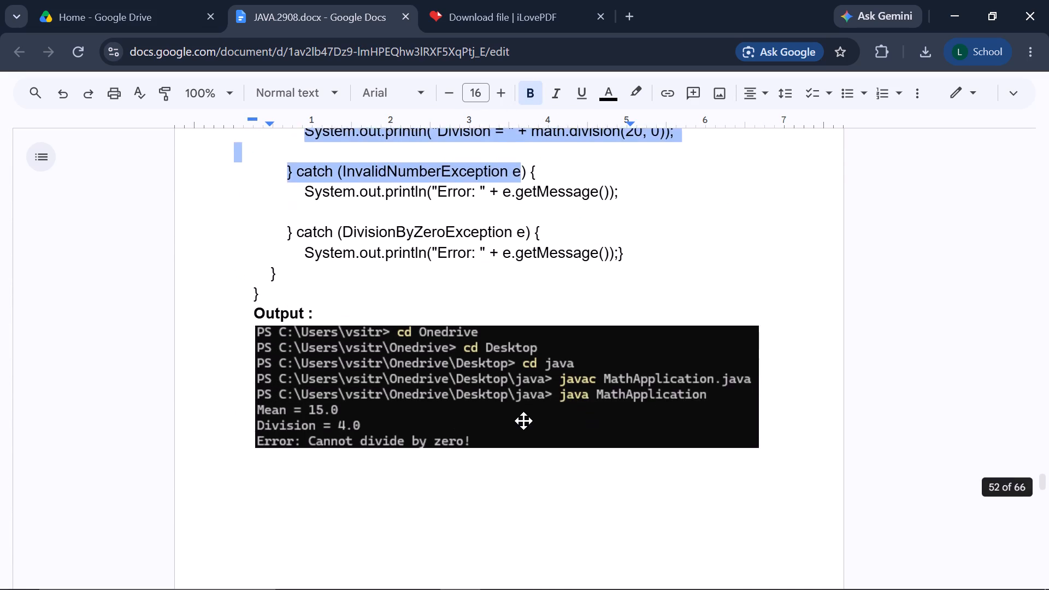
drag(523, 421, 378, 210)
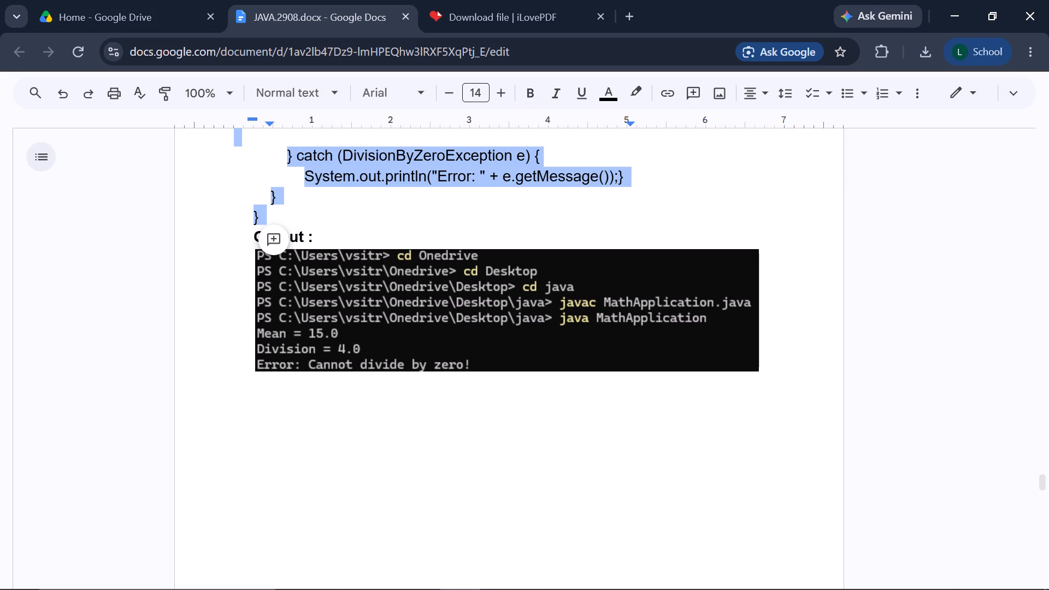
double_click(457, 93)
Set the 'Practical-27' heading's font size to 16.
scroll(398, 307, down, 7)
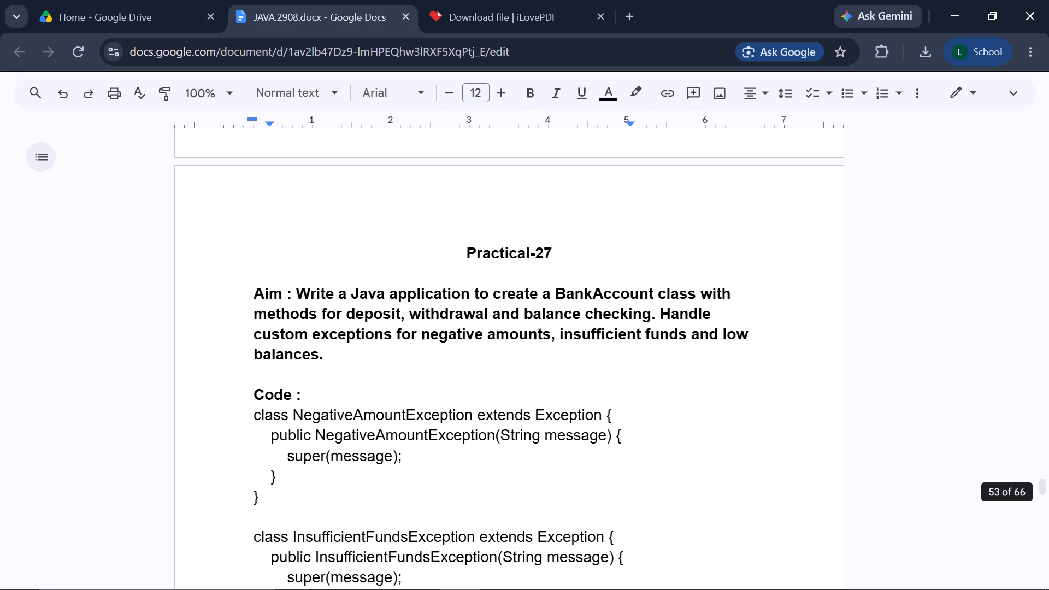
drag(423, 267, 455, 249)
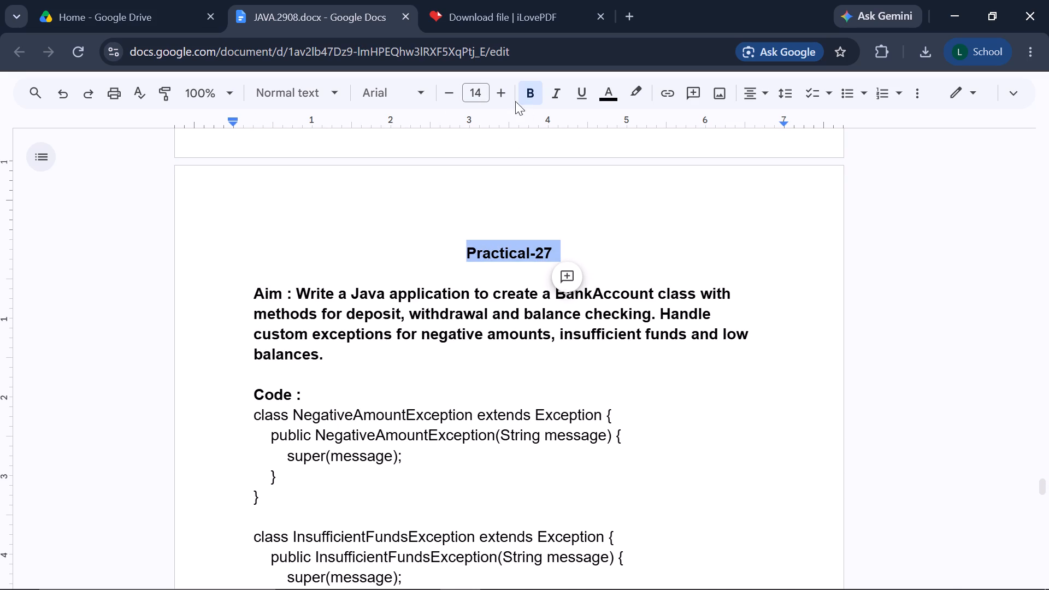
double_click(499, 100)
Set the whole Practical-27 code, from the NegativeAmountException class through the final closing brace above Output, to font size 12.
scroll(420, 259, down, 2)
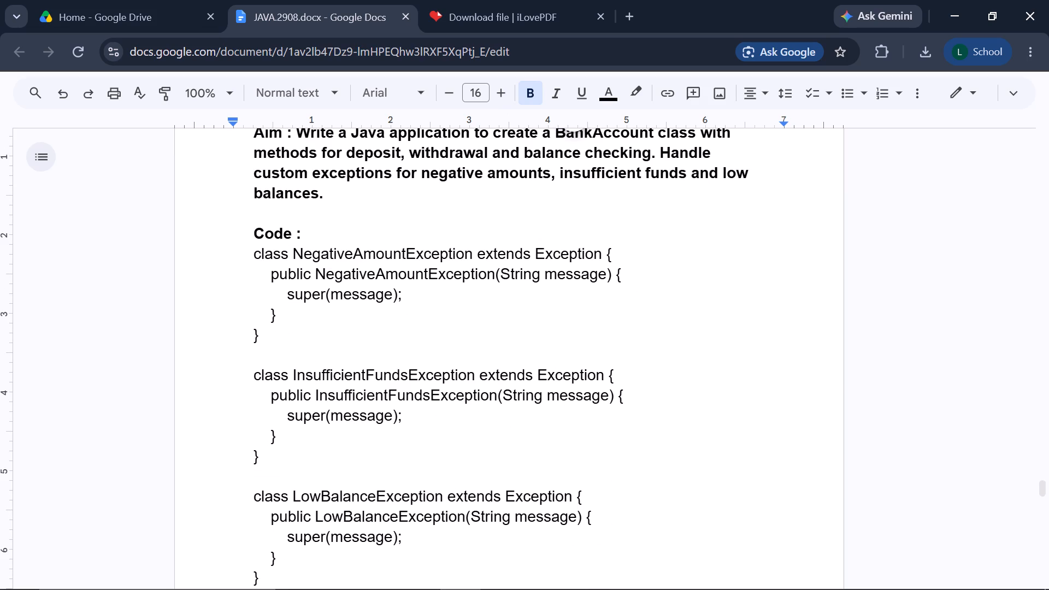
drag(250, 252, 375, 329)
scroll(285, 285, down, 5)
scroll(372, 320, down, 3)
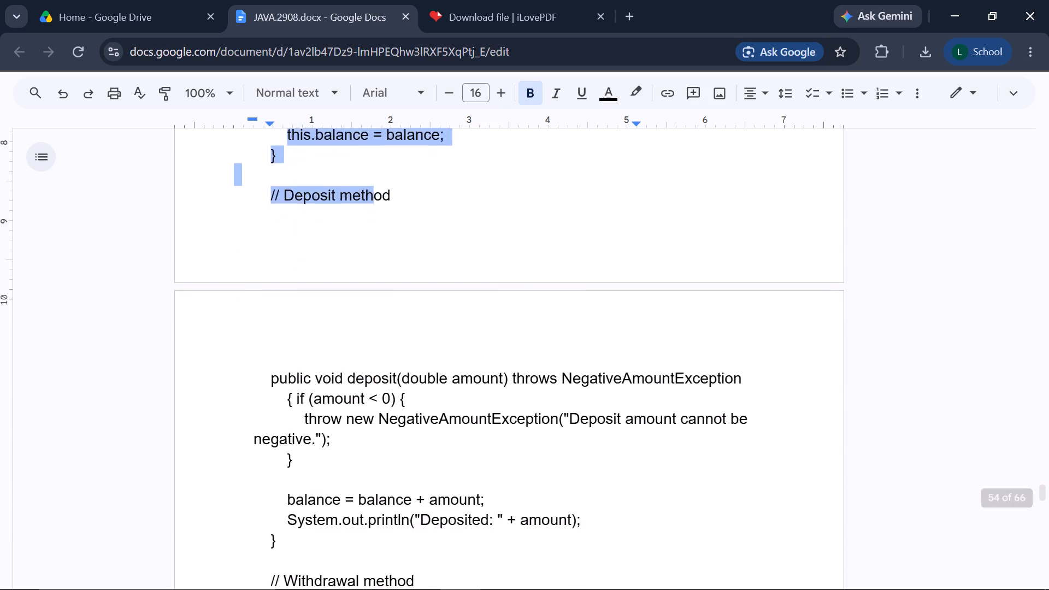
drag(375, 329, 477, 352)
scroll(391, 342, down, 2)
scroll(421, 378, down, 5)
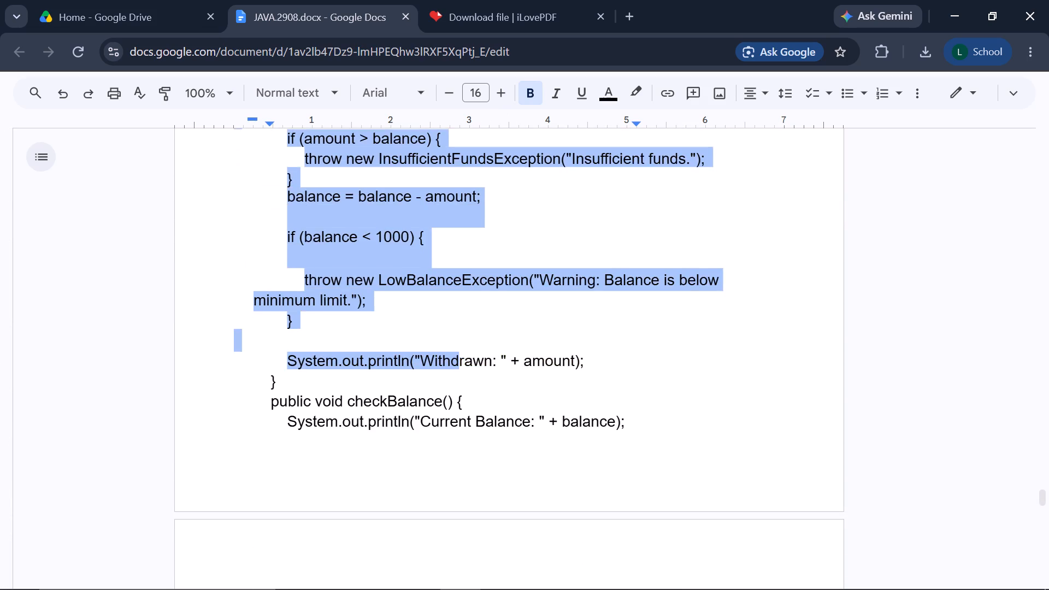
drag(477, 352, 472, 359)
scroll(477, 352, down, 10)
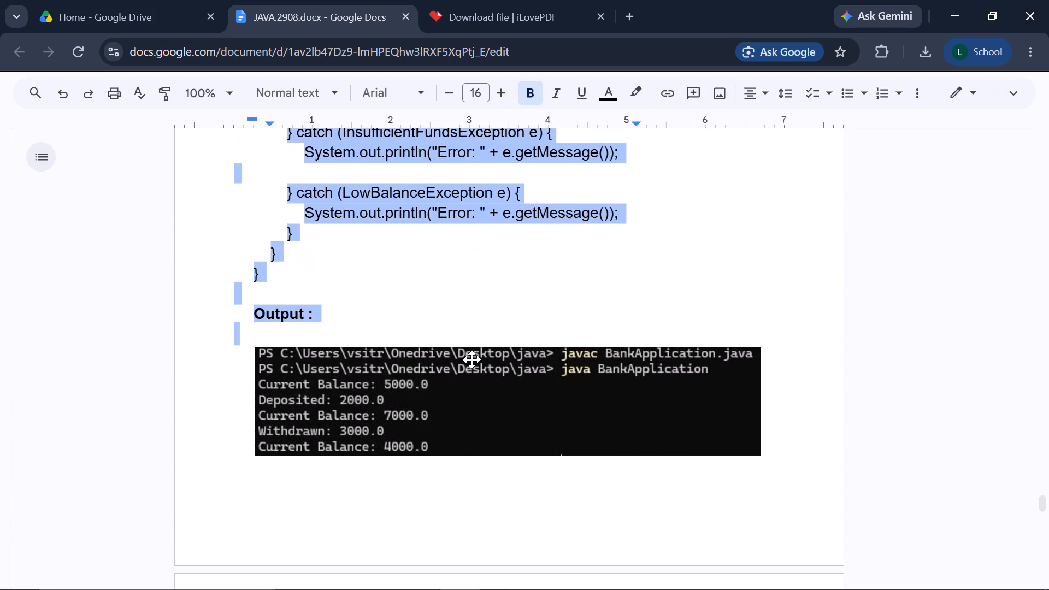
drag(472, 359, 351, 279)
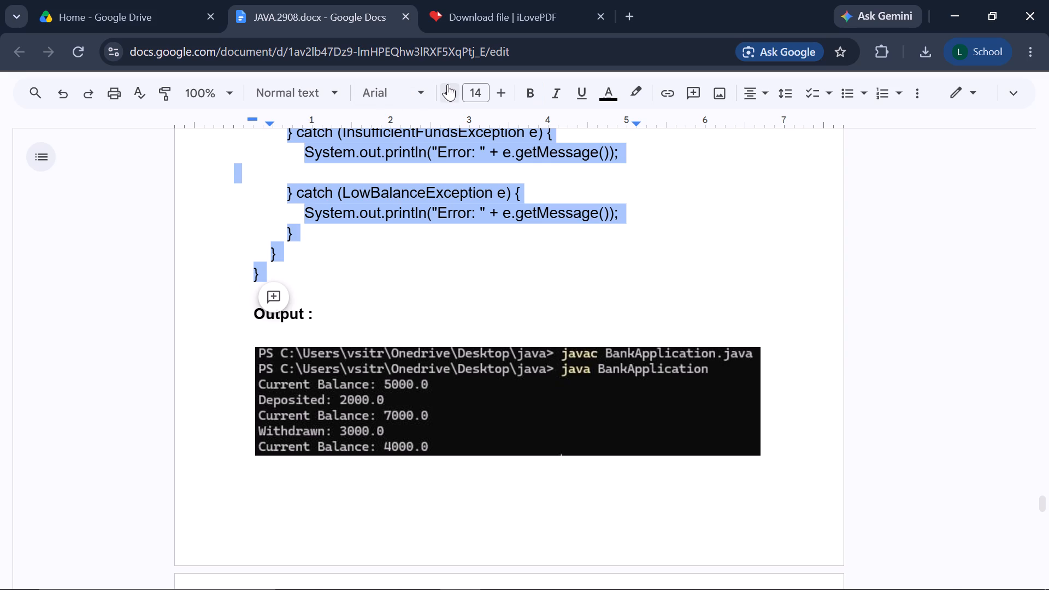
click(455, 88)
click(447, 93)
Set the 'Practical-28' heading's font size to 16.
scroll(404, 233, down, 5)
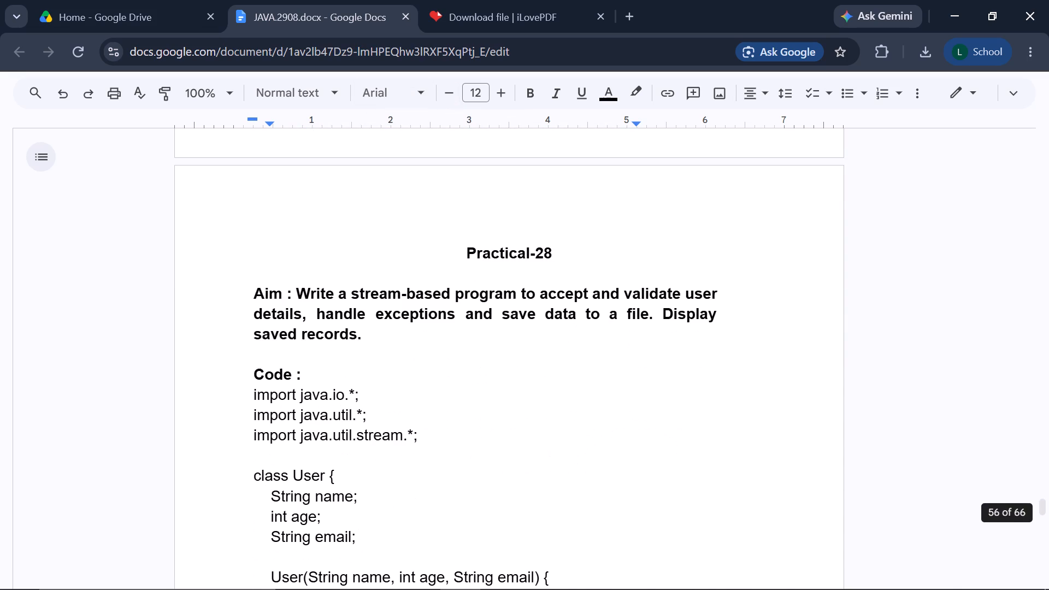
drag(429, 238, 552, 247)
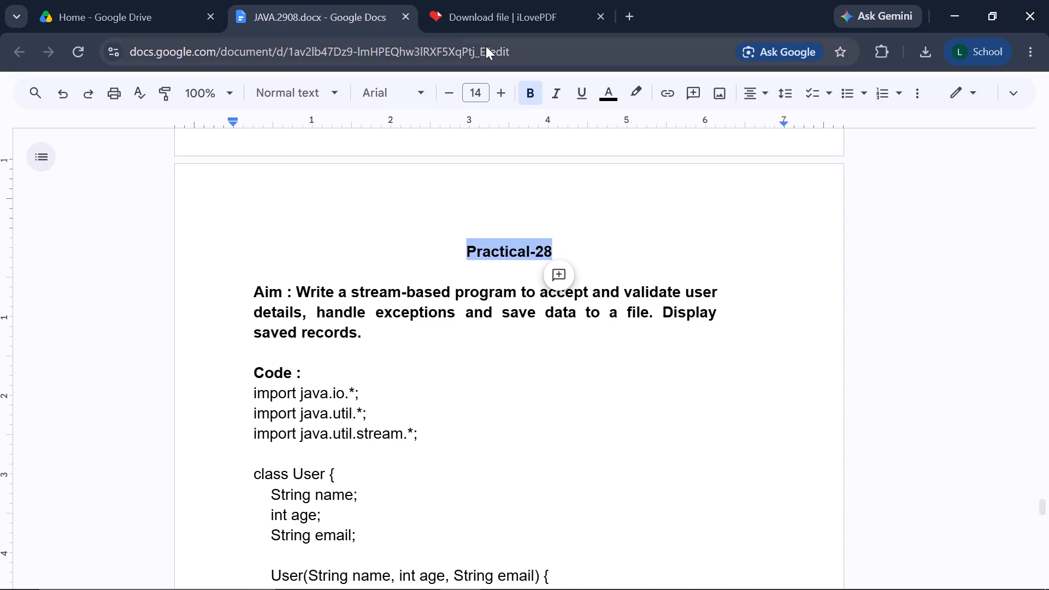
click(498, 100)
click(498, 100)
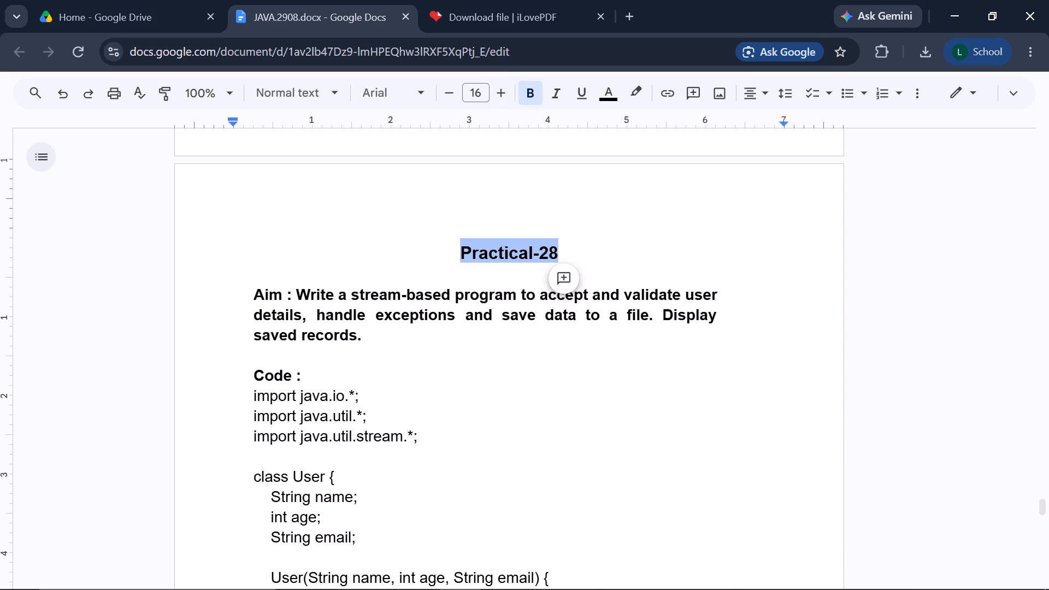
Set the whole Practical-28 code, from the java.io import through the final closing brace, to font size 12.
scroll(301, 291, down, 1)
drag(245, 315, 337, 338)
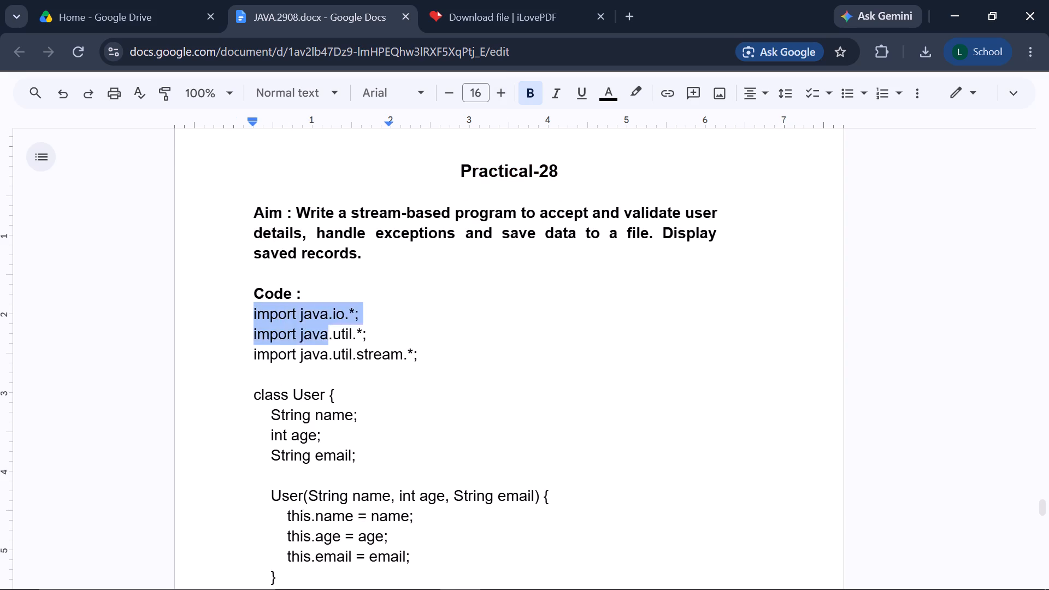
drag(337, 338, 432, 379)
scroll(343, 340, down, 5)
scroll(419, 370, down, 3)
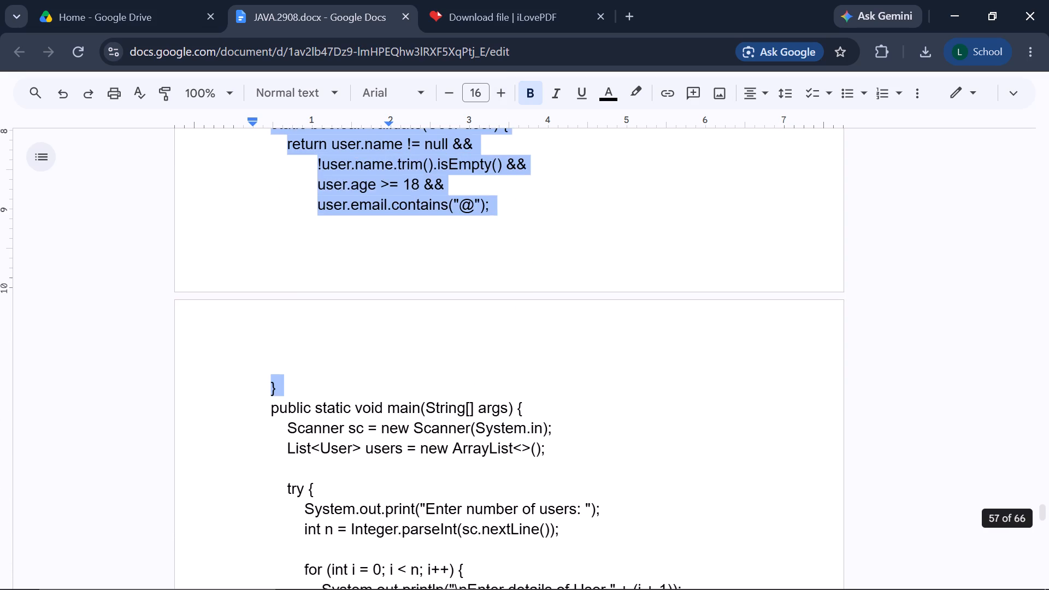
drag(432, 379, 471, 403)
scroll(462, 398, down, 10)
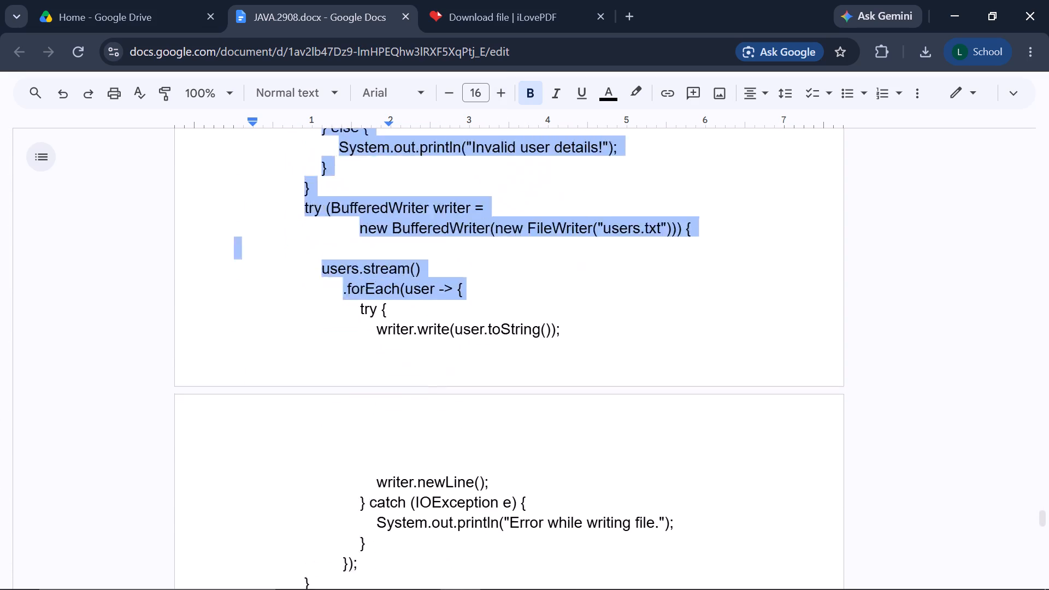
drag(471, 403, 472, 405)
scroll(472, 403, down, 7)
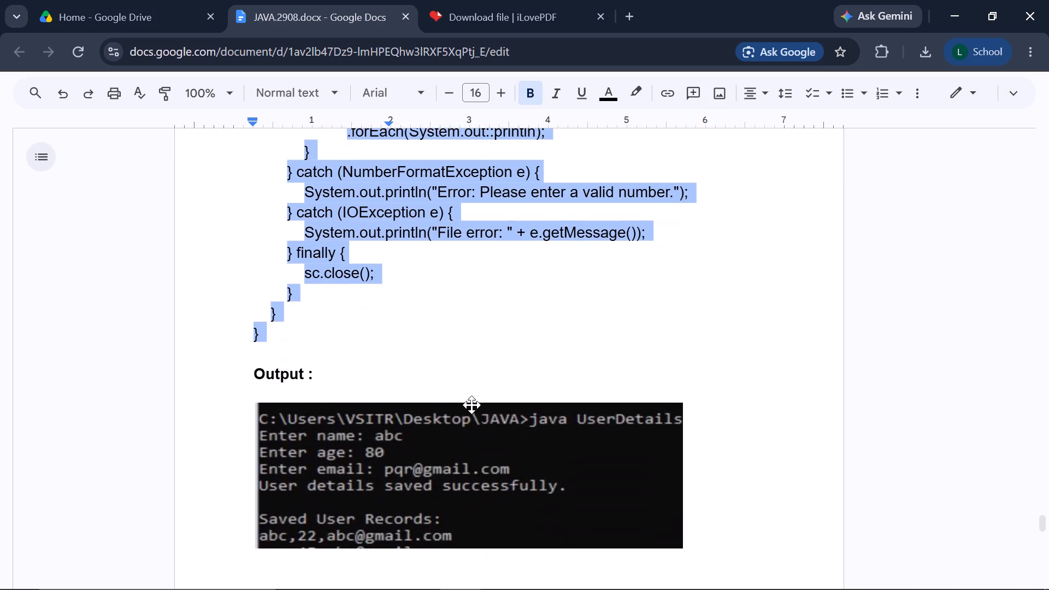
drag(472, 405, 350, 331)
double_click(452, 89)
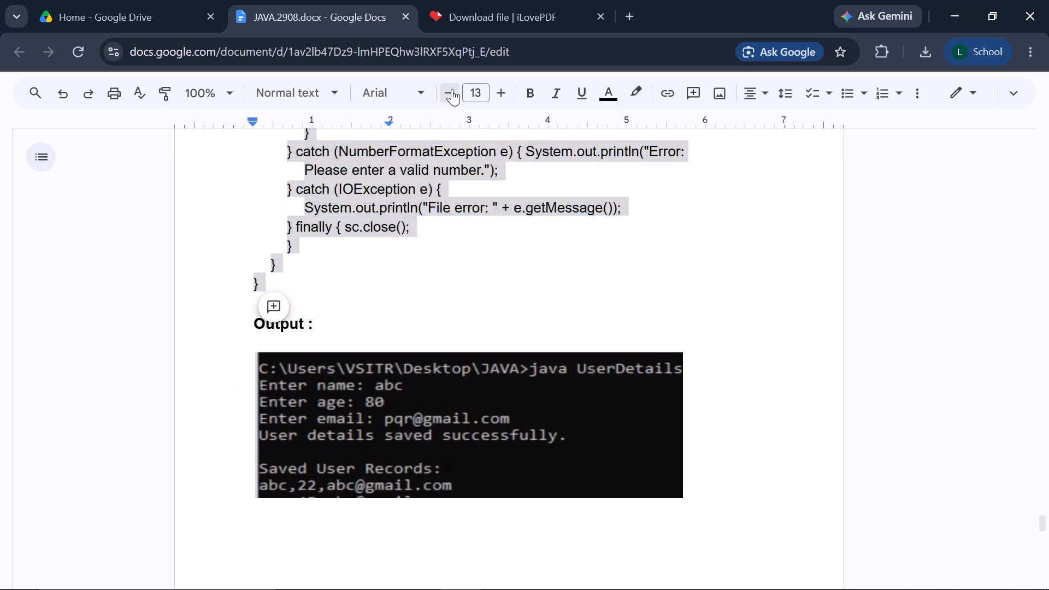
Set the 'Practical-29' heading's font size to 16.
scroll(464, 241, down, 5)
drag(449, 331, 456, 332)
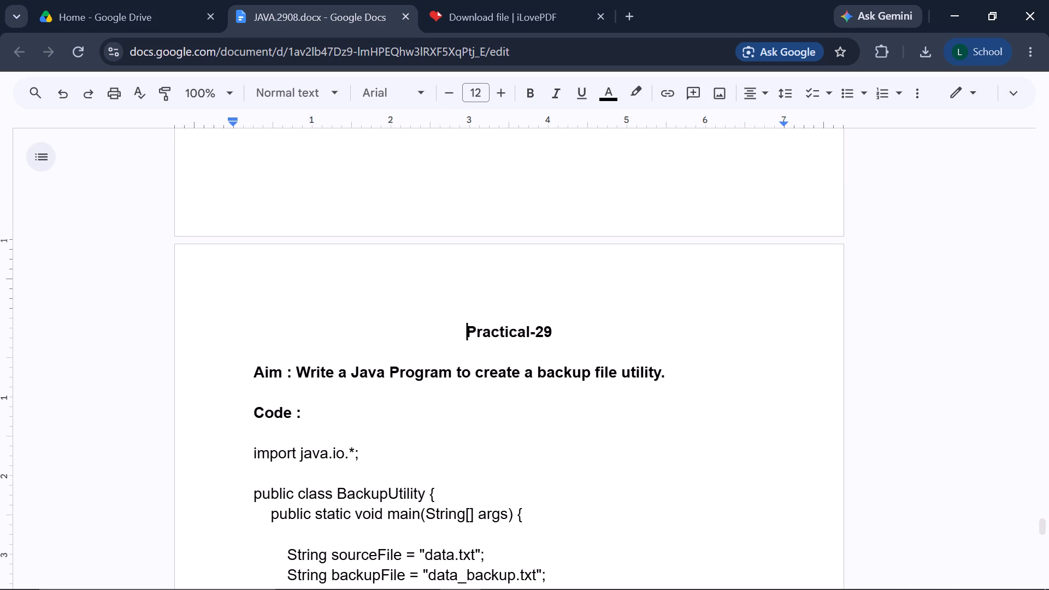
drag(456, 332, 570, 334)
double_click(502, 91)
Set the whole Practical-29 code, from the java.io import through the final closing brace, to font size 12.
scroll(478, 284, down, 1)
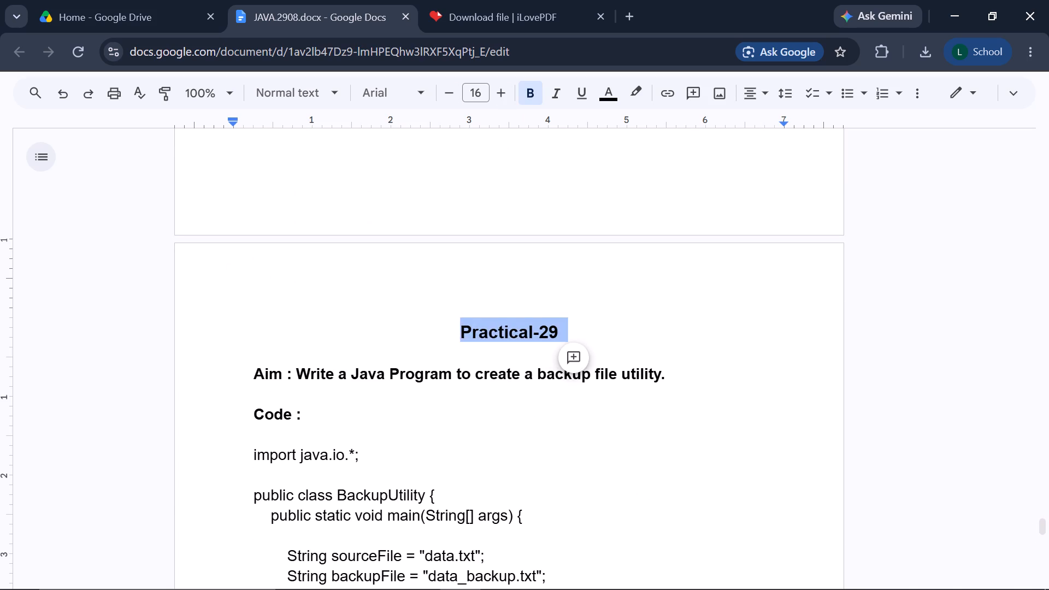
scroll(476, 288, down, 2)
drag(241, 205, 376, 304)
scroll(343, 293, down, 5)
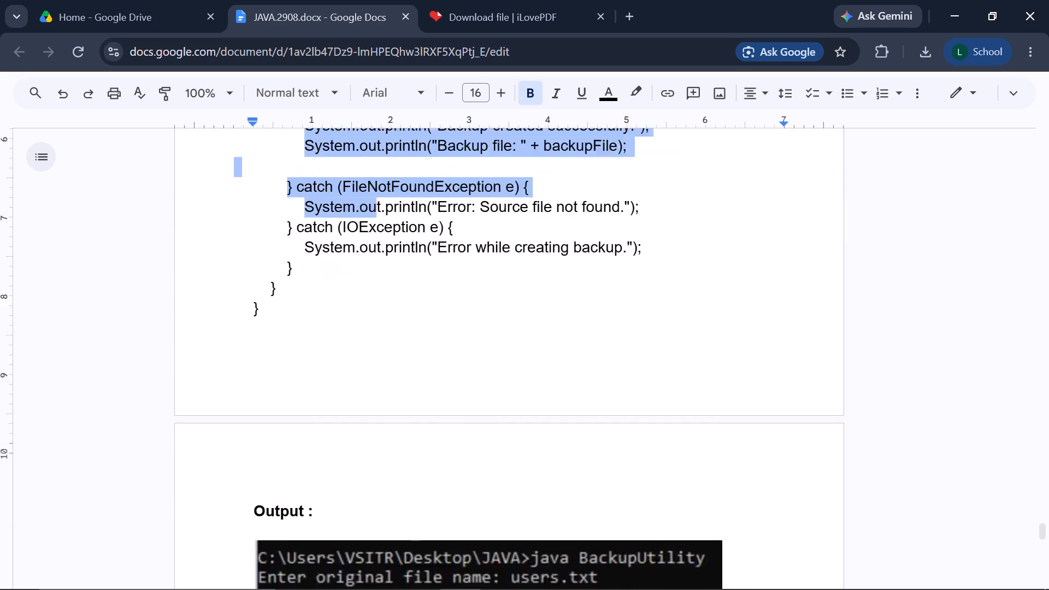
scroll(376, 304, down, 3)
drag(376, 304, 396, 194)
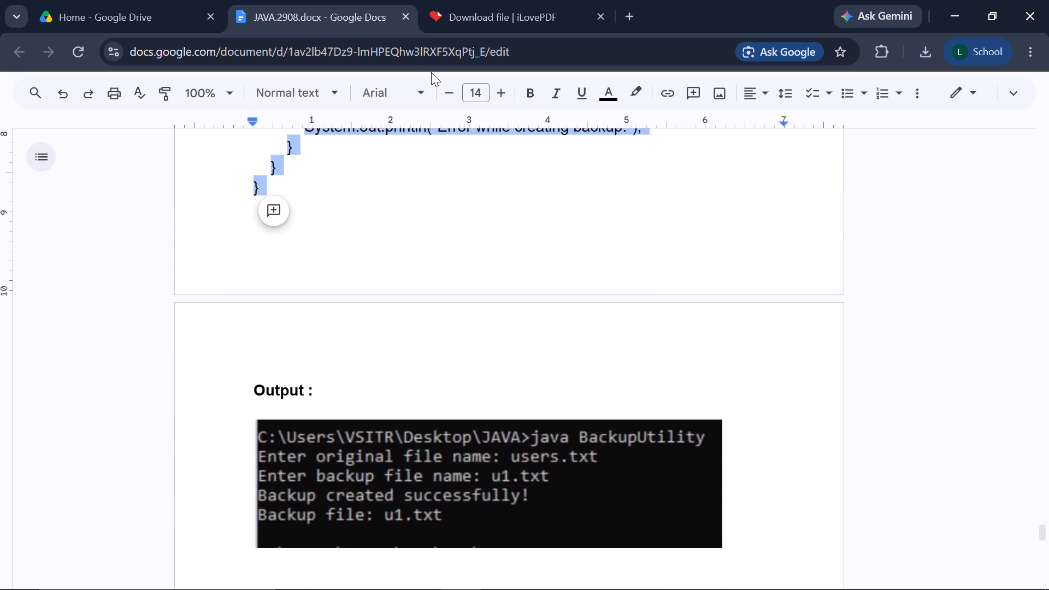
double_click(457, 98)
Set the 'Practical-30' heading's font size to 16.
scroll(486, 247, down, 7)
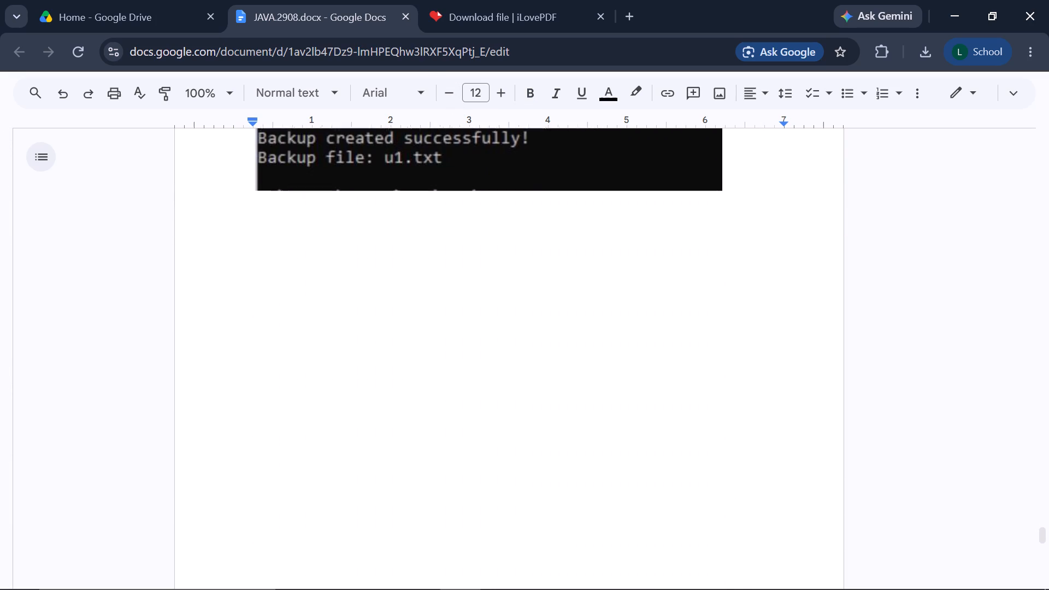
scroll(484, 270, down, 5)
drag(455, 273, 557, 280)
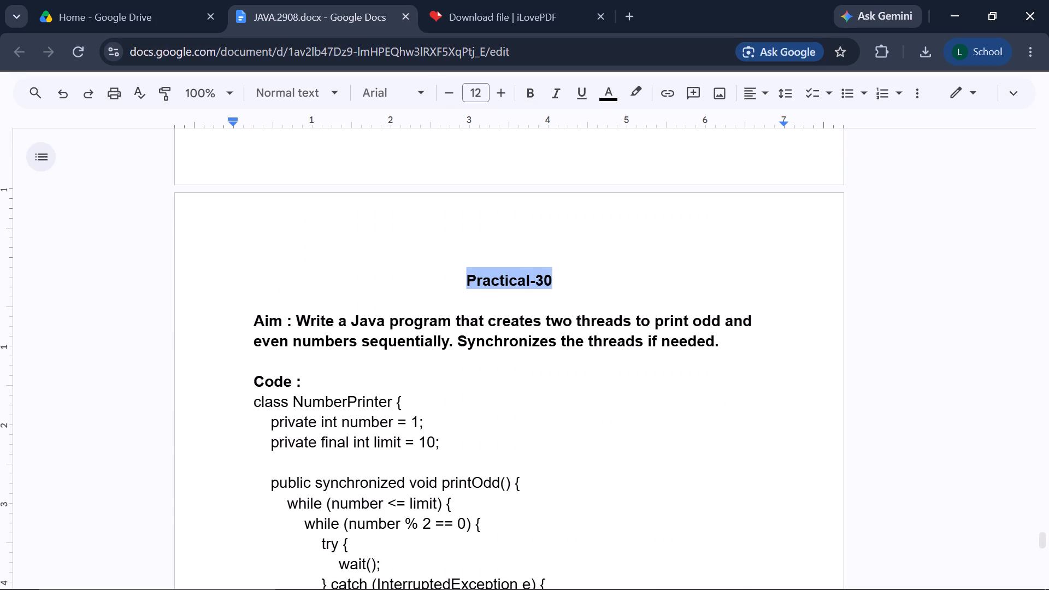
drag(557, 280, 559, 280)
double_click(504, 98)
Set the whole Practical-30 code, from the NumberPrinter class through the final closing brace above Output, to font size 12.
scroll(447, 252, down, 3)
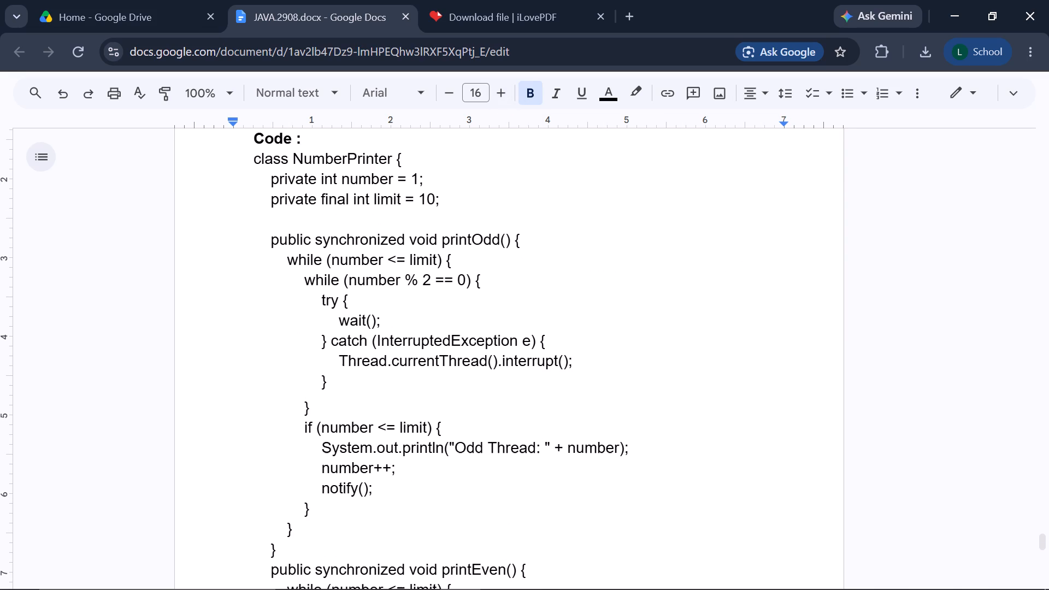
drag(240, 161, 376, 228)
scroll(332, 206, down, 7)
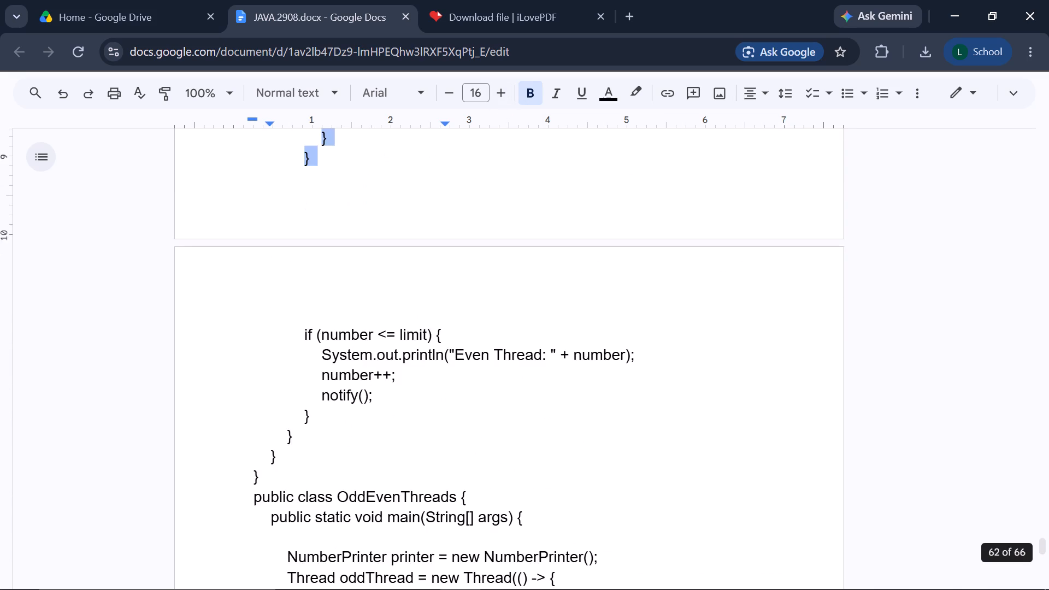
drag(376, 228, 398, 228)
scroll(379, 231, down, 7)
scroll(398, 230, up, 1)
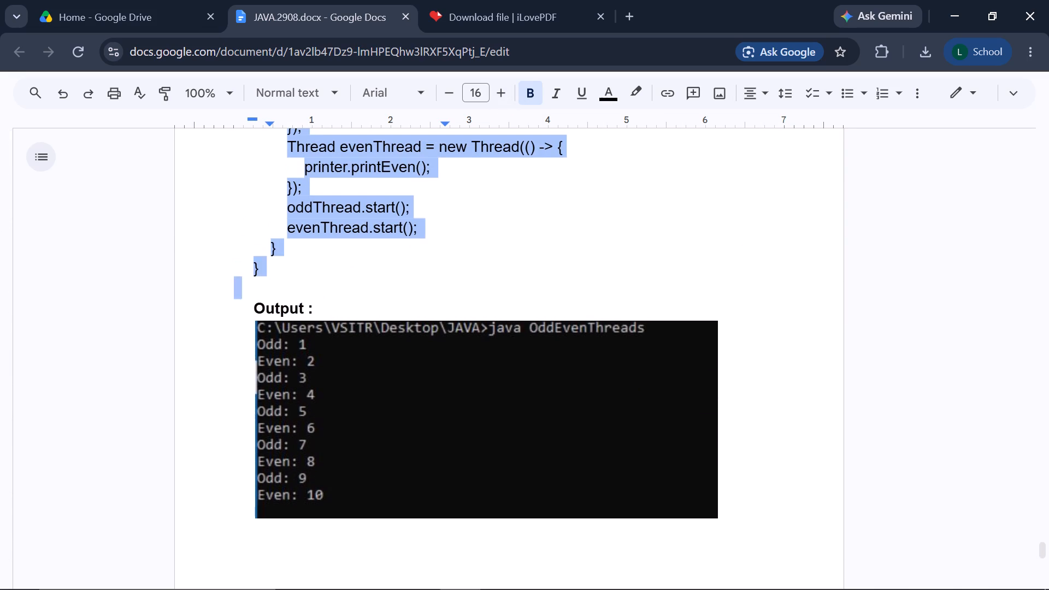
drag(398, 228, 345, 269)
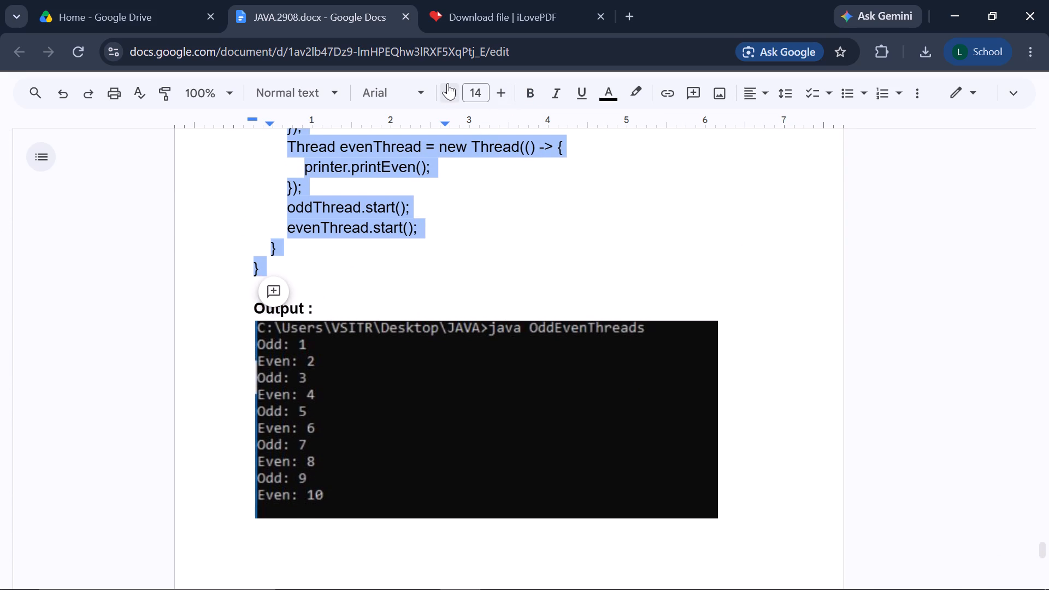
double_click(447, 83)
Set the 'Practical-31' heading's font size to 16.
scroll(480, 265, down, 4)
drag(449, 387, 548, 389)
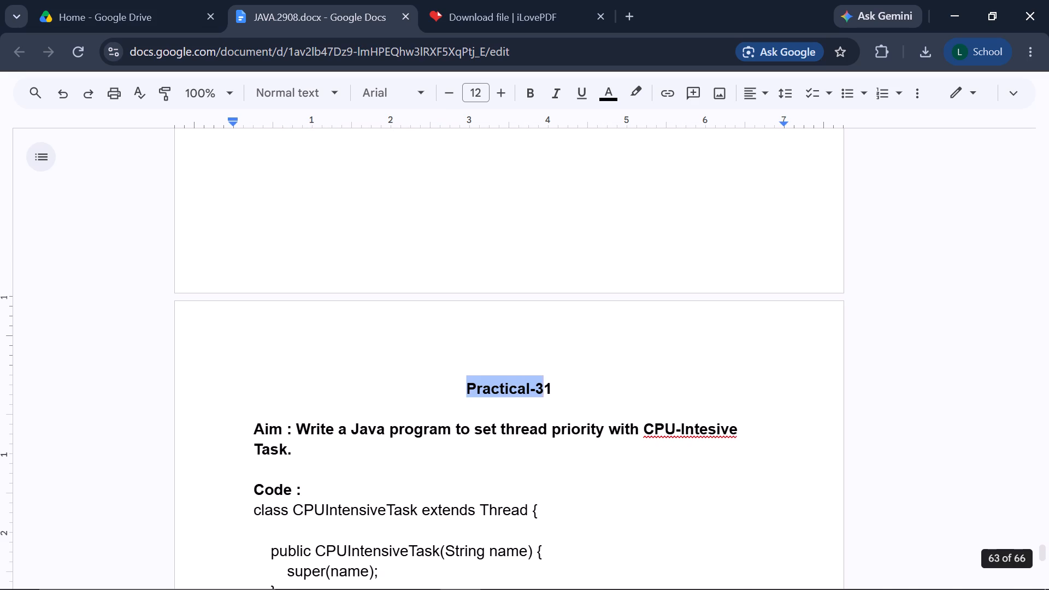
drag(548, 389, 558, 388)
double_click(506, 96)
Set the whole Practical-31 code, from the CPUIntensiveTask class through the final closing brace above Output, to font size 12.
scroll(499, 191, down, 2)
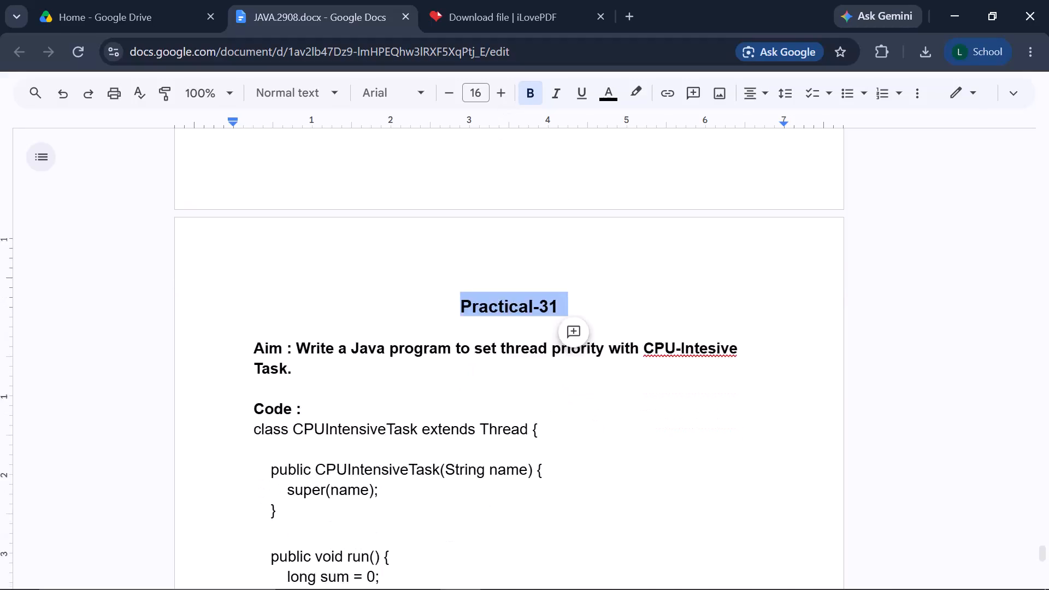
scroll(497, 206, down, 2)
drag(238, 181, 339, 233)
scroll(319, 228, down, 2)
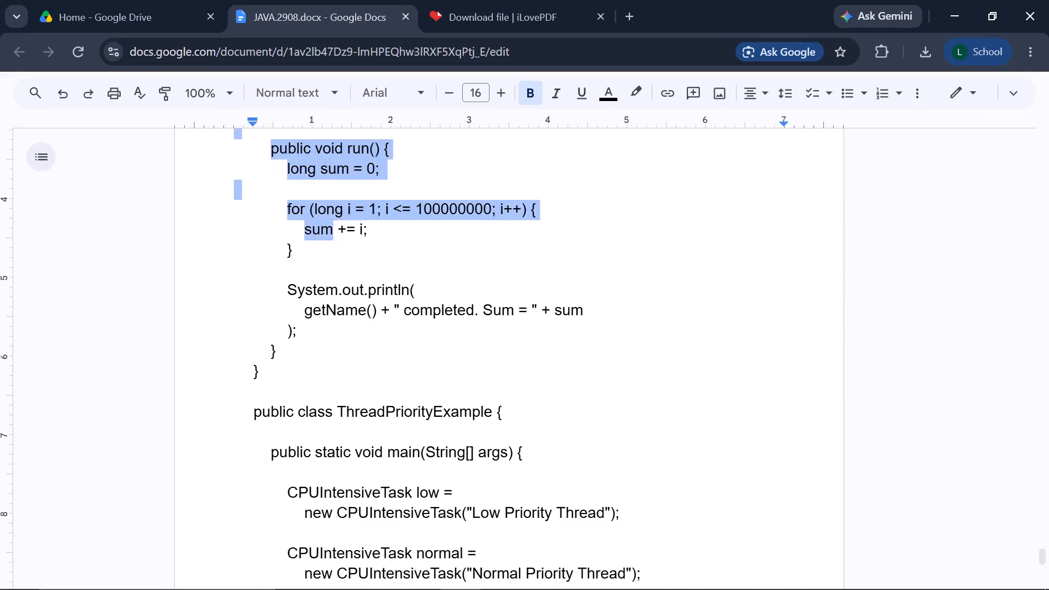
drag(339, 233, 439, 295)
scroll(344, 236, down, 5)
scroll(418, 273, down, 5)
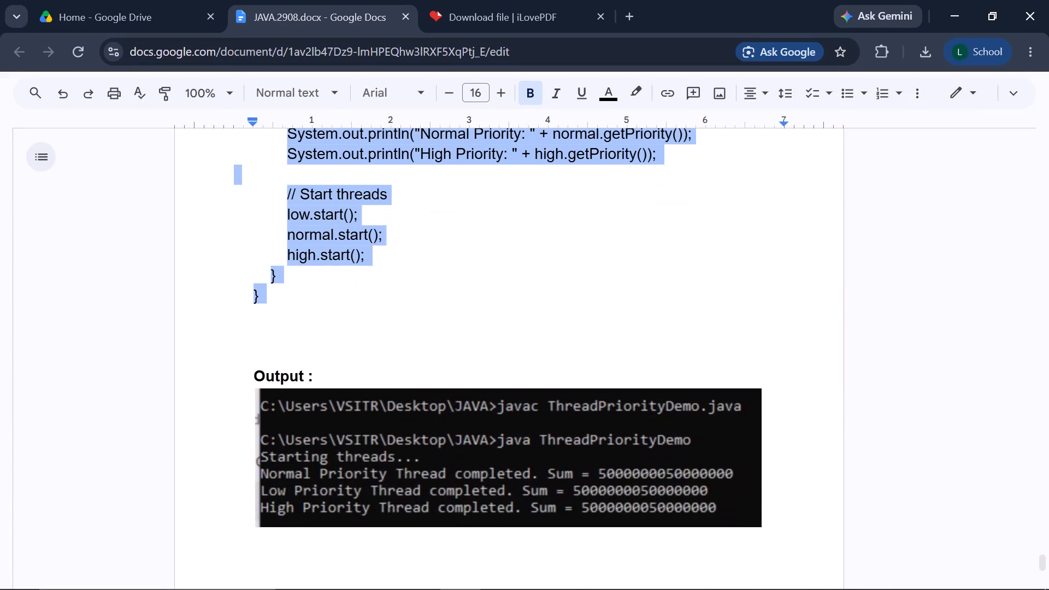
drag(439, 295, 413, 301)
double_click(456, 100)
Set the 'Practical-32' heading's font size to 16.
scroll(472, 268, down, 3)
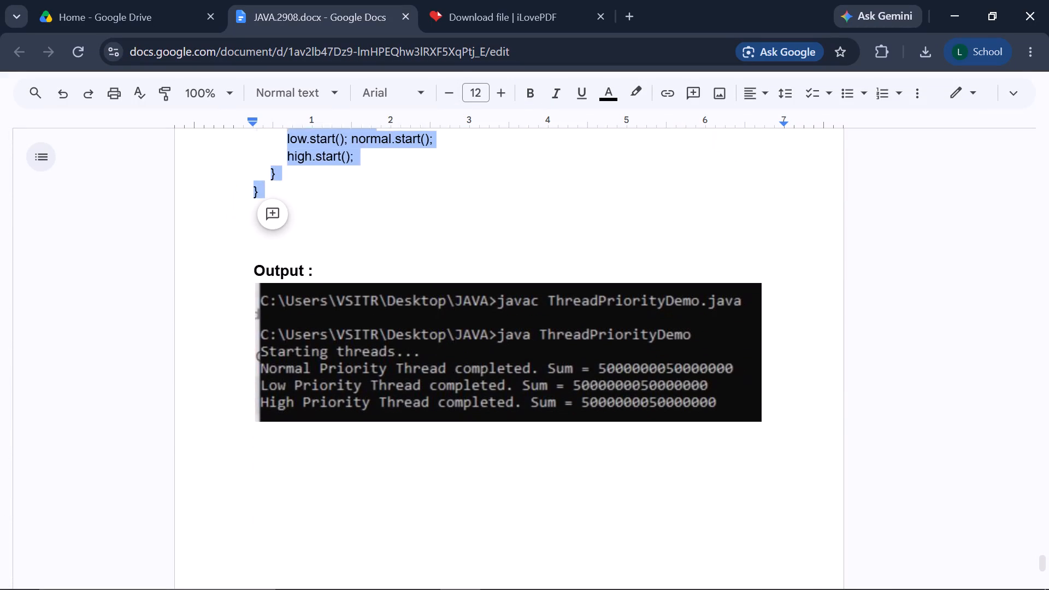
scroll(471, 272, down, 4)
drag(455, 271, 579, 278)
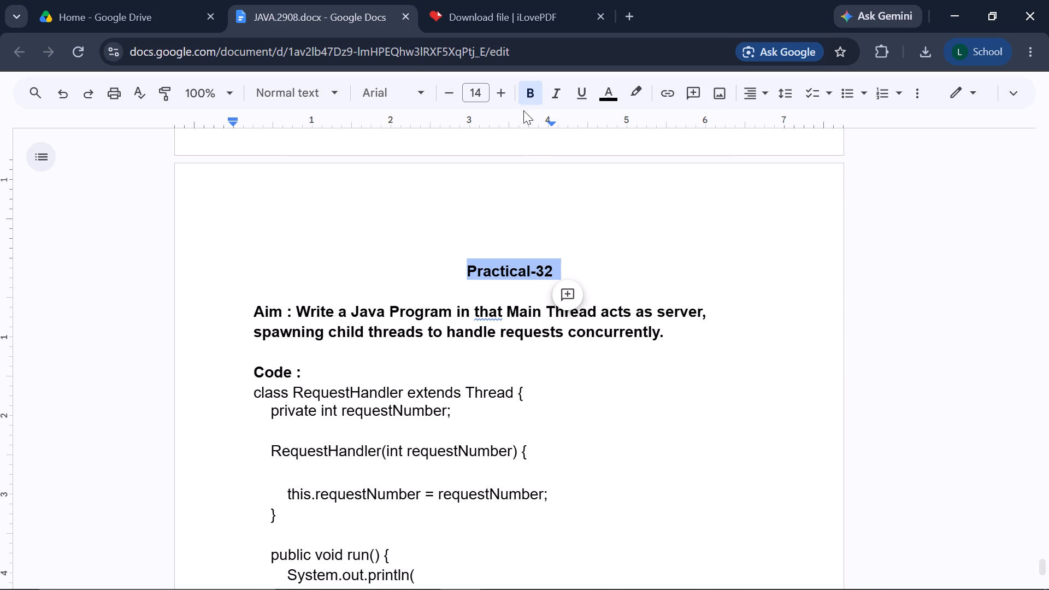
double_click(499, 100)
Set the whole Practical-32 code, from the RequestHandler class through the final closing brace, to font size 12.
scroll(457, 229, down, 3)
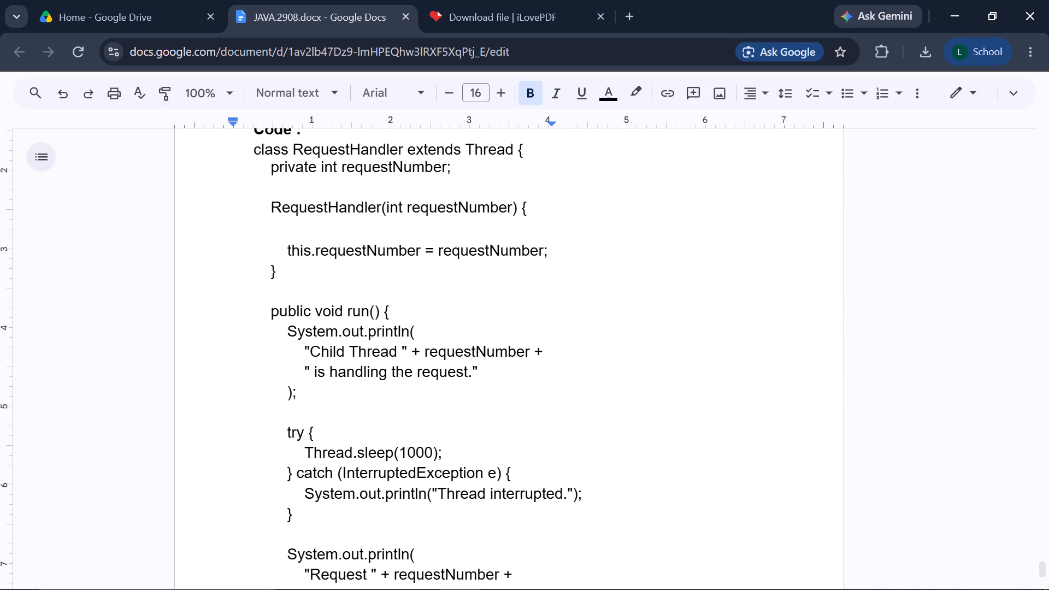
drag(247, 154, 383, 263)
scroll(314, 221, down, 3)
scroll(357, 253, down, 5)
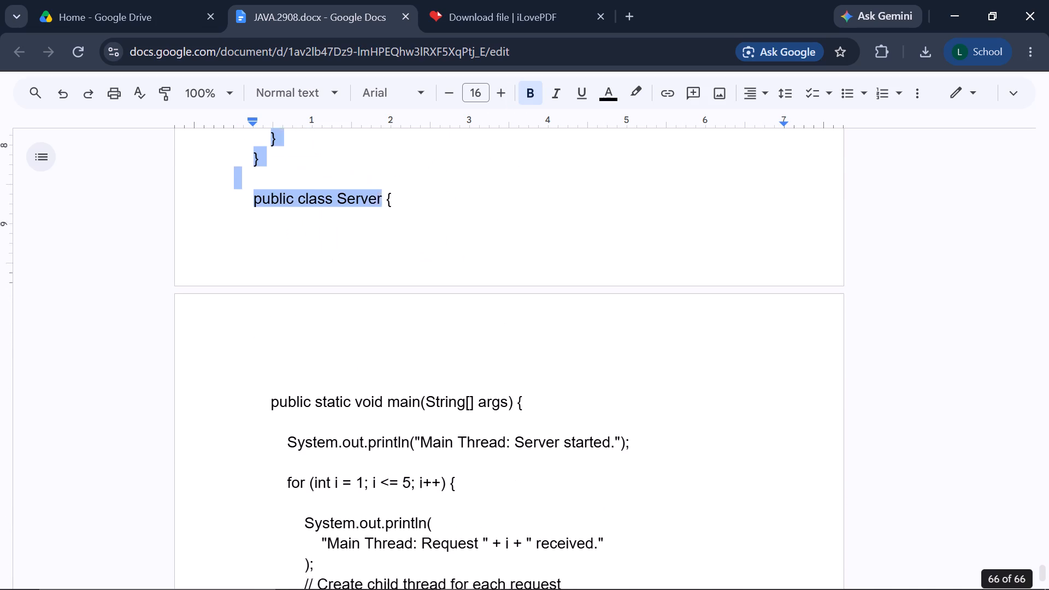
scroll(383, 263, down, 1)
drag(383, 263, 382, 253)
scroll(406, 279, down, 3)
double_click(452, 97)
scroll(488, 188, up, 3)
click(627, 241)
Review the reformatted pages from the end of the document back to the cover page.
scroll(627, 241, down, 9)
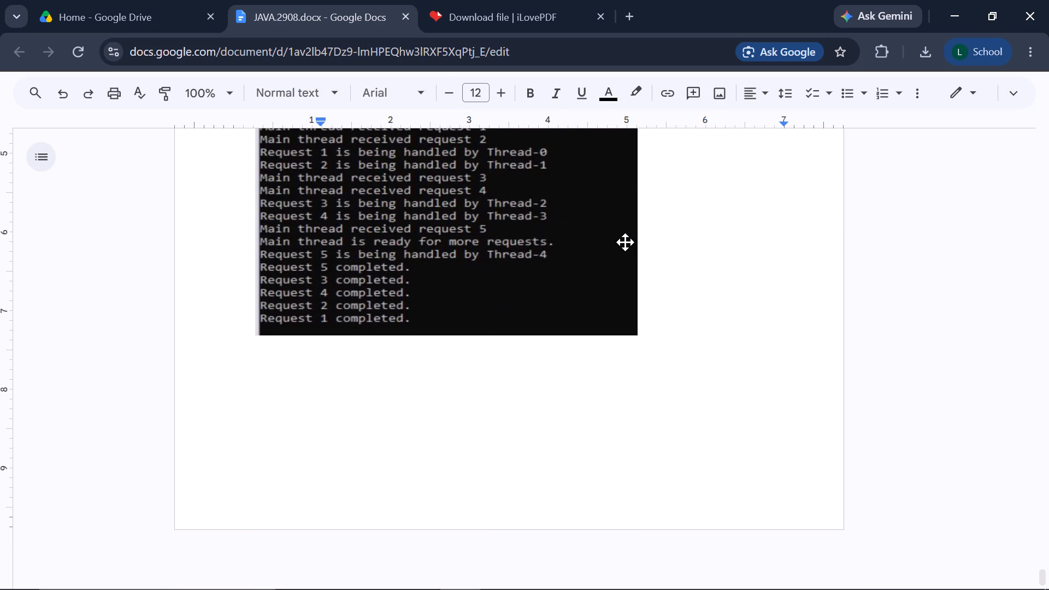
scroll(625, 242, down, 4)
scroll(589, 226, up, 10)
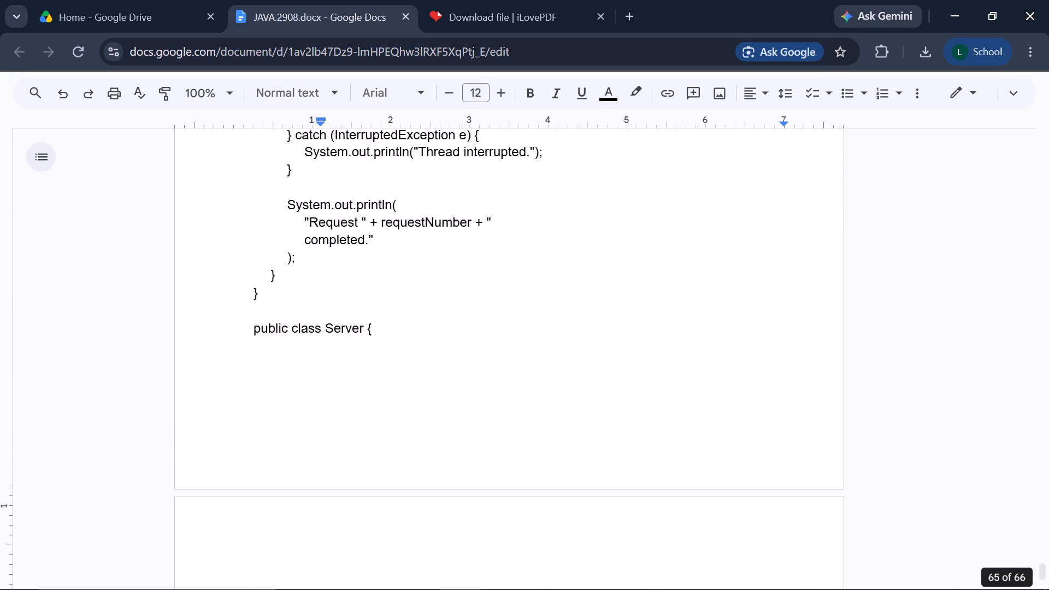
scroll(589, 226, up, 20)
scroll(589, 226, up, 11)
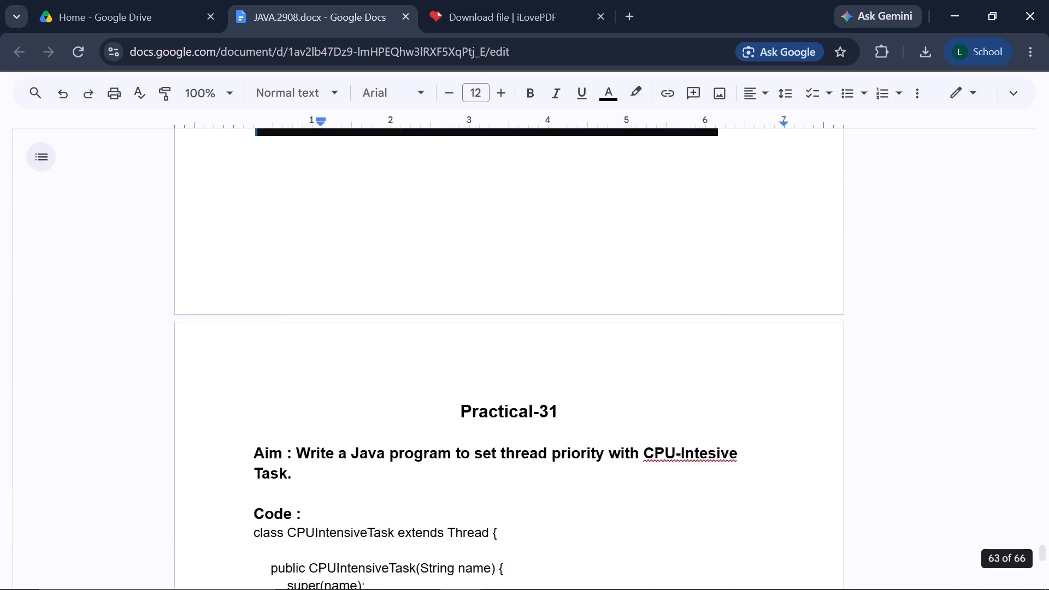
scroll(589, 226, up, 20)
scroll(589, 226, up, 11)
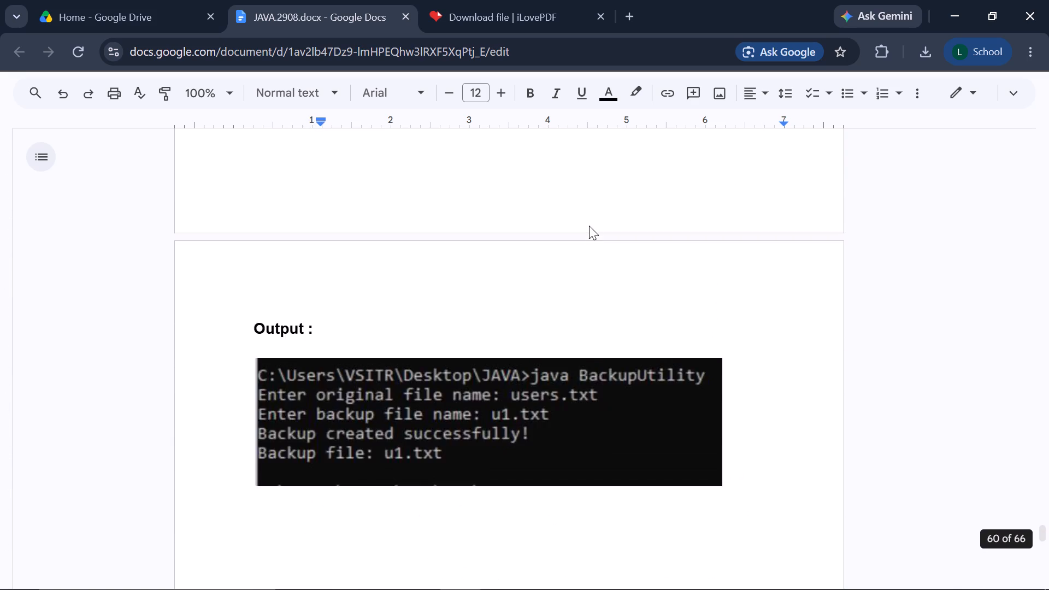
scroll(589, 226, up, 13)
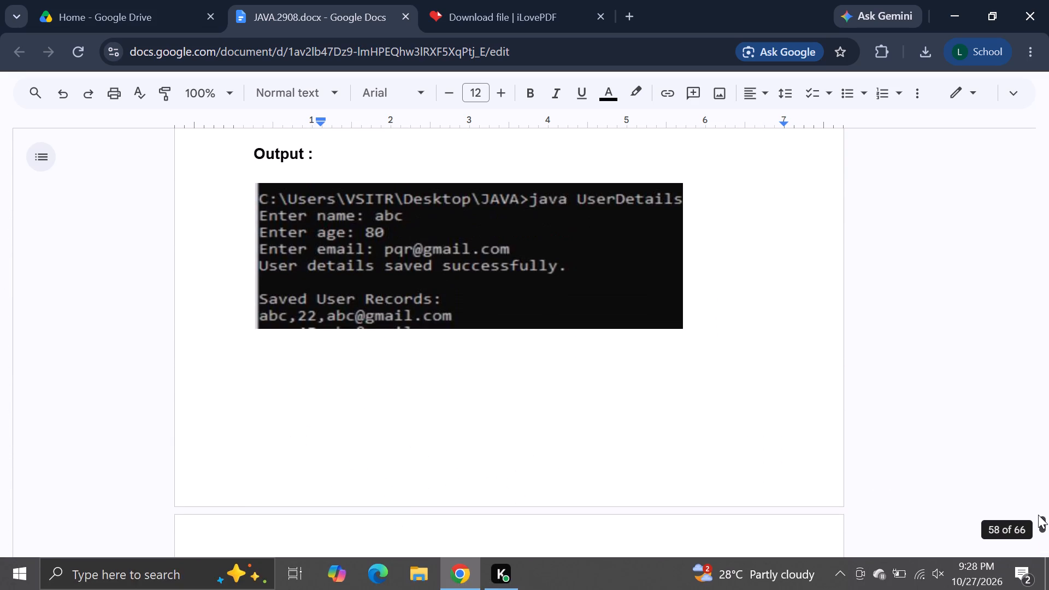
drag(1039, 522, 1047, 0)
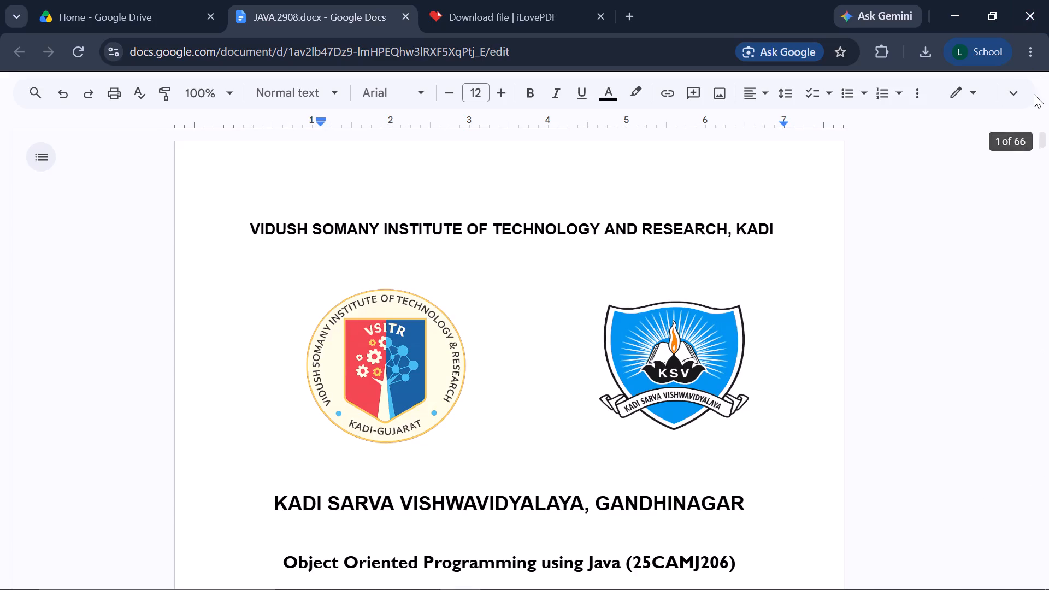
Check the document's save status and turn on offline access for all files.
click(1021, 94)
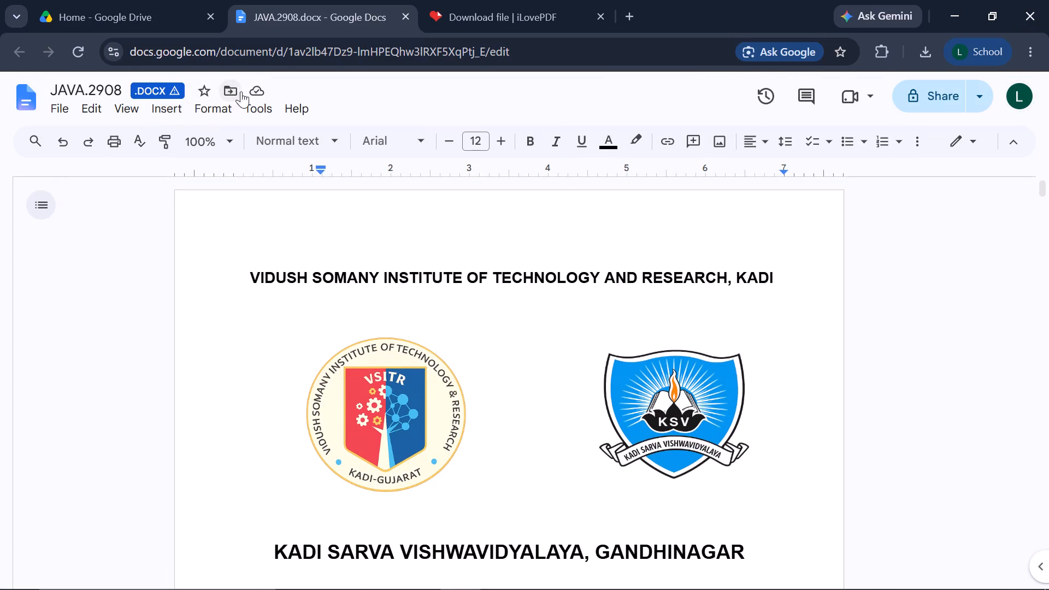
click(255, 91)
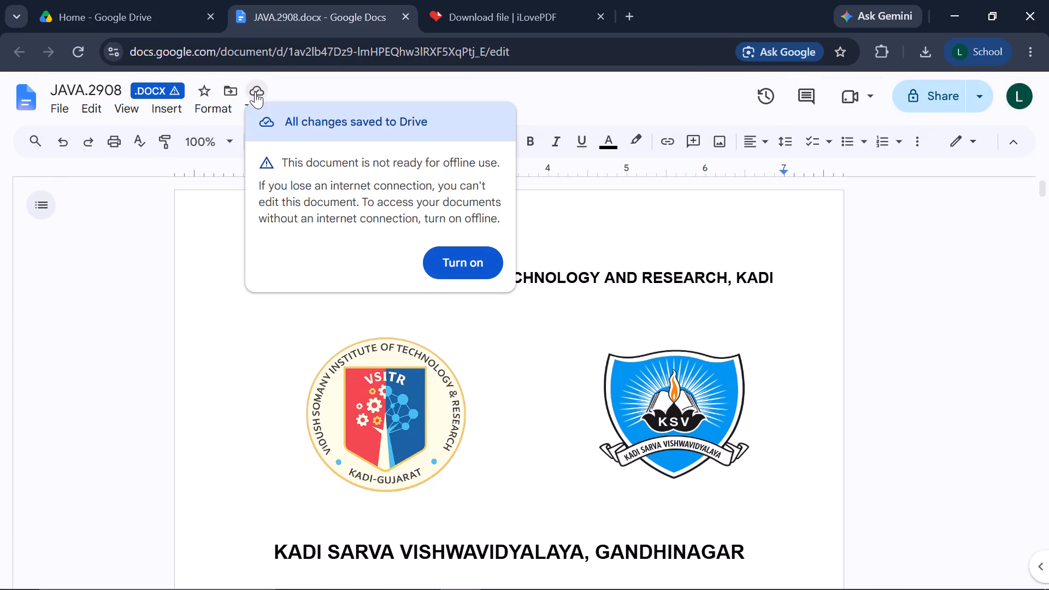
click(450, 261)
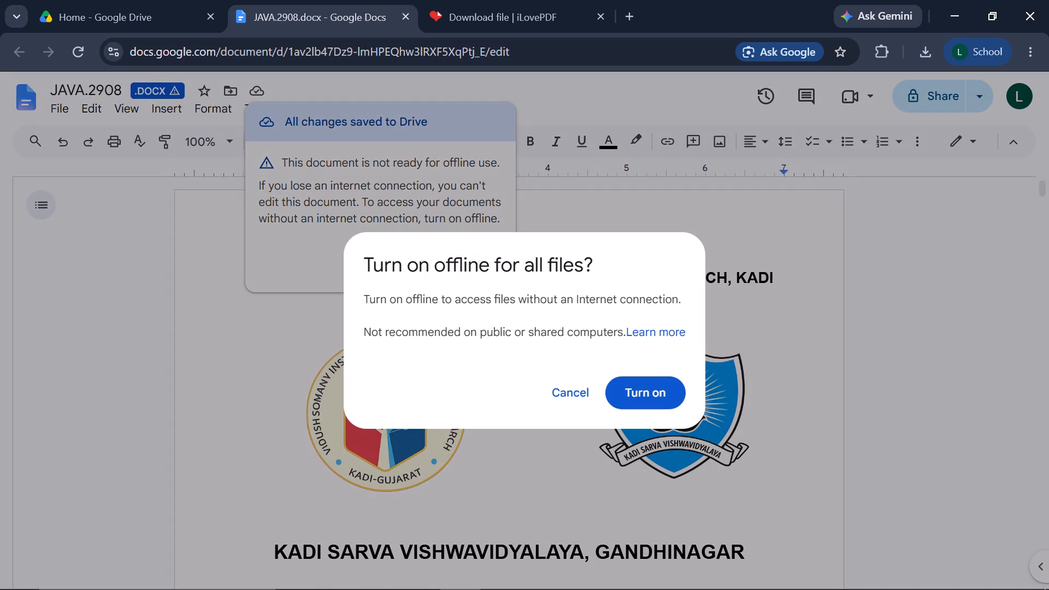
click(653, 401)
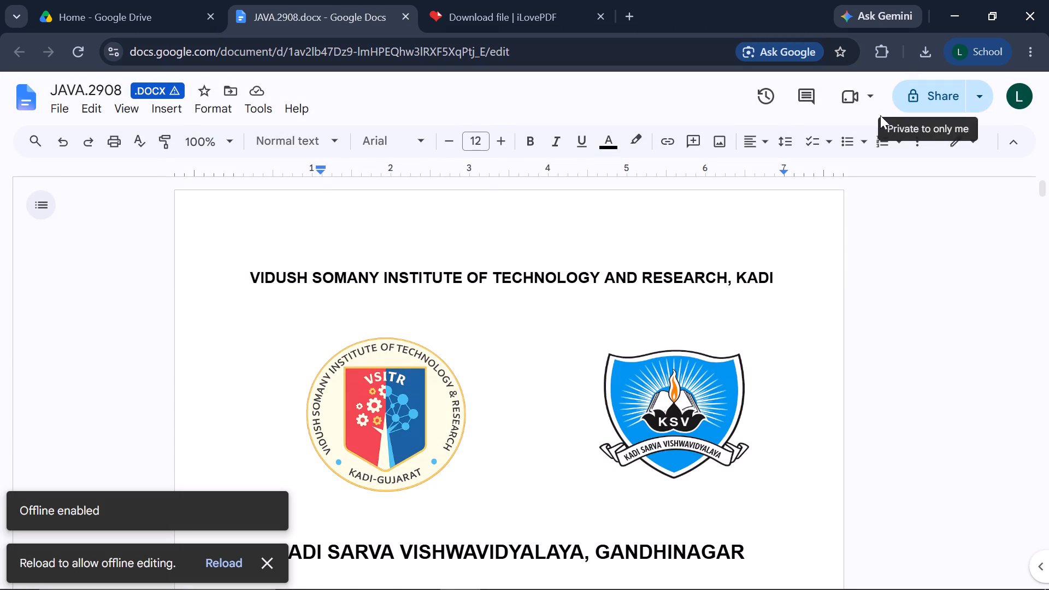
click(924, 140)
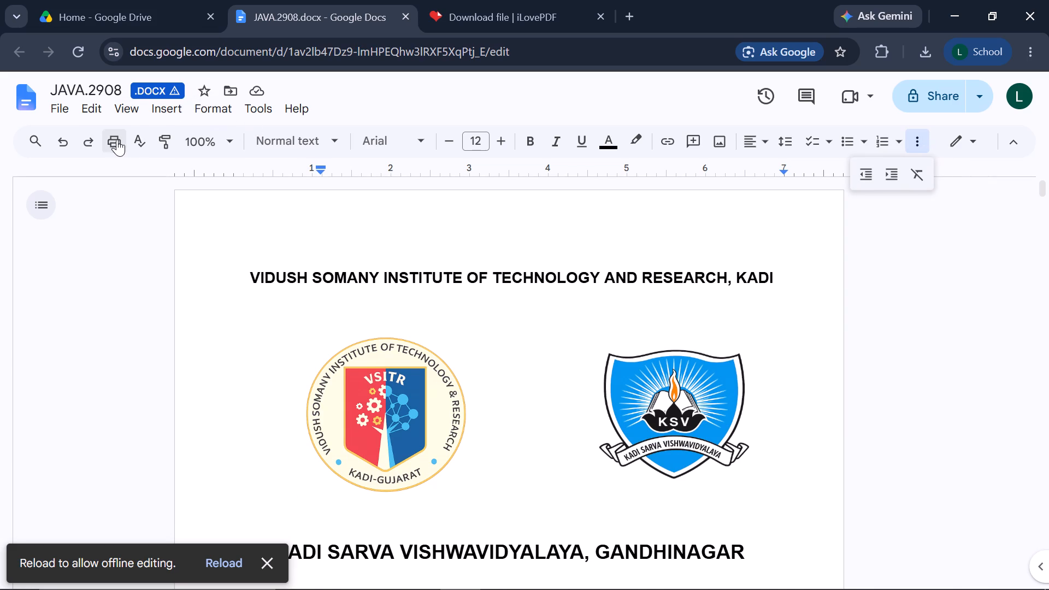
Switch to Google Drive and open JAVA.2908.docx from My Drive.
click(62, 2)
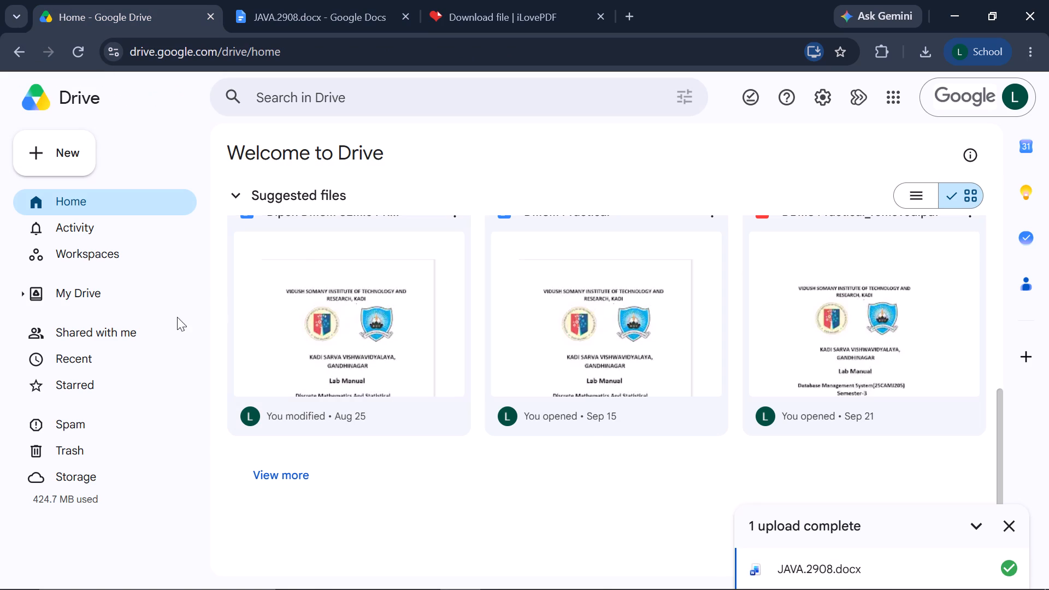
click(115, 308)
click(119, 301)
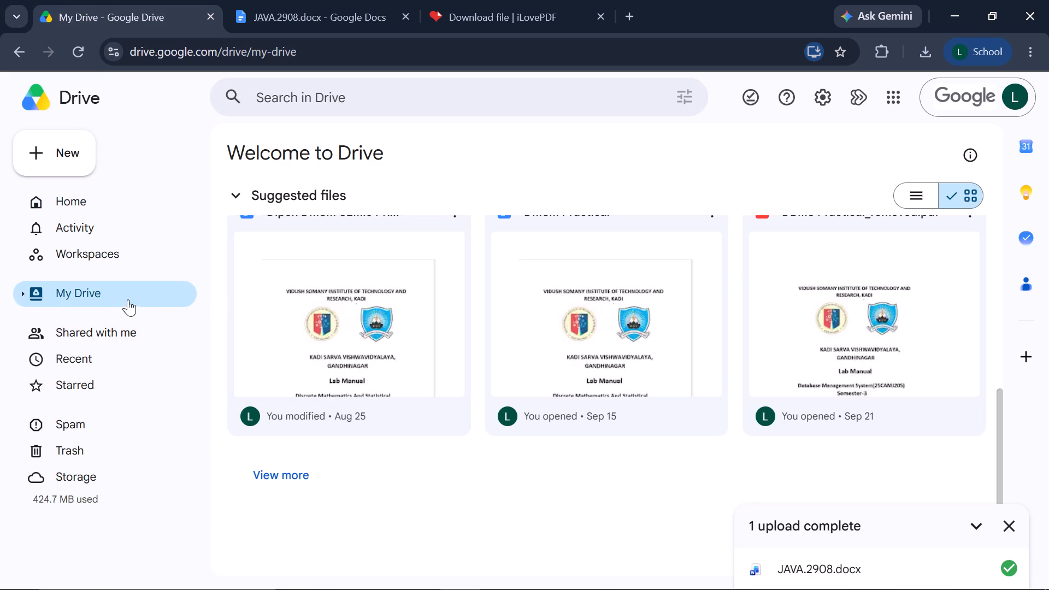
scroll(456, 326, down, 3)
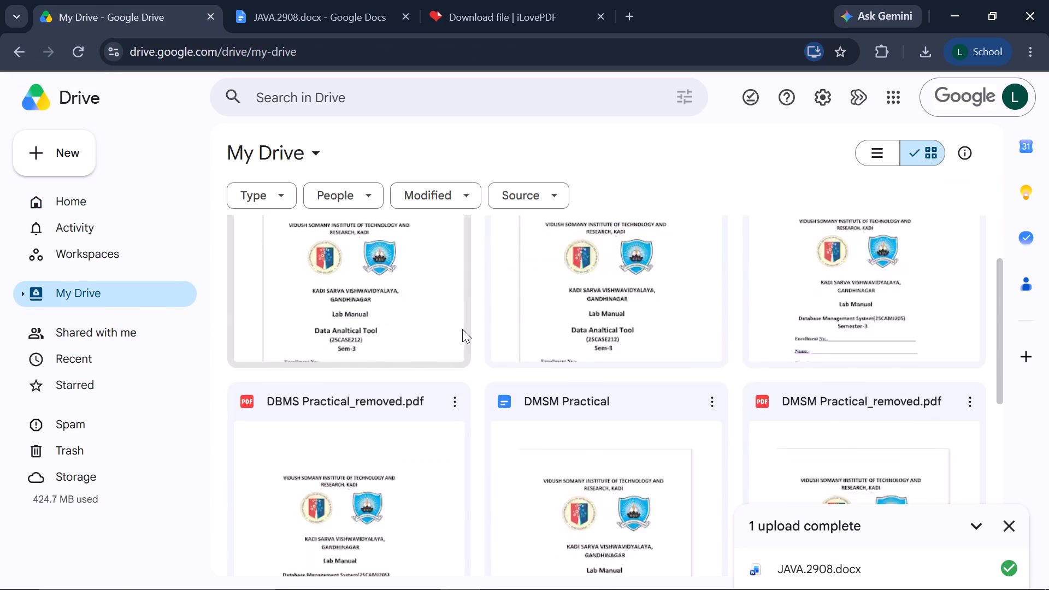
scroll(463, 332, down, 5)
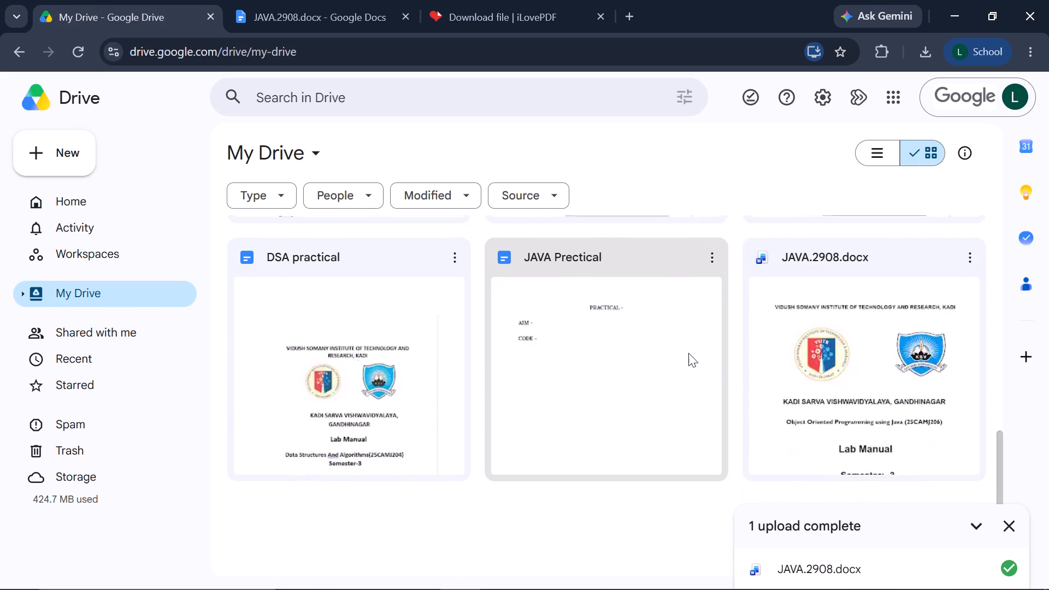
double_click(789, 346)
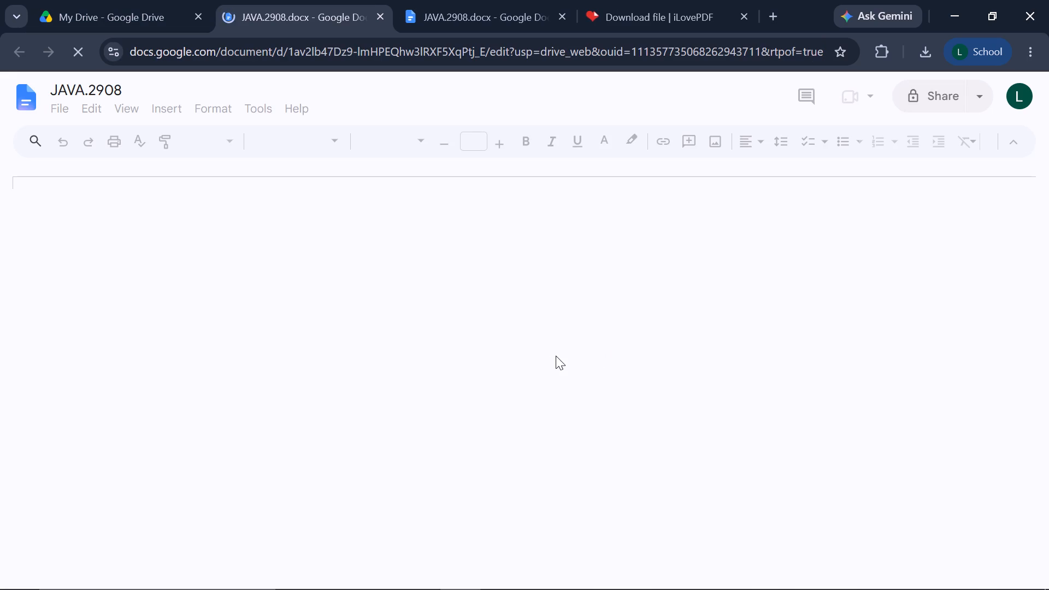
Check in the reopened document that the font sizes of the Practical-2 code, heading and aim are saved.
scroll(499, 361, down, 7)
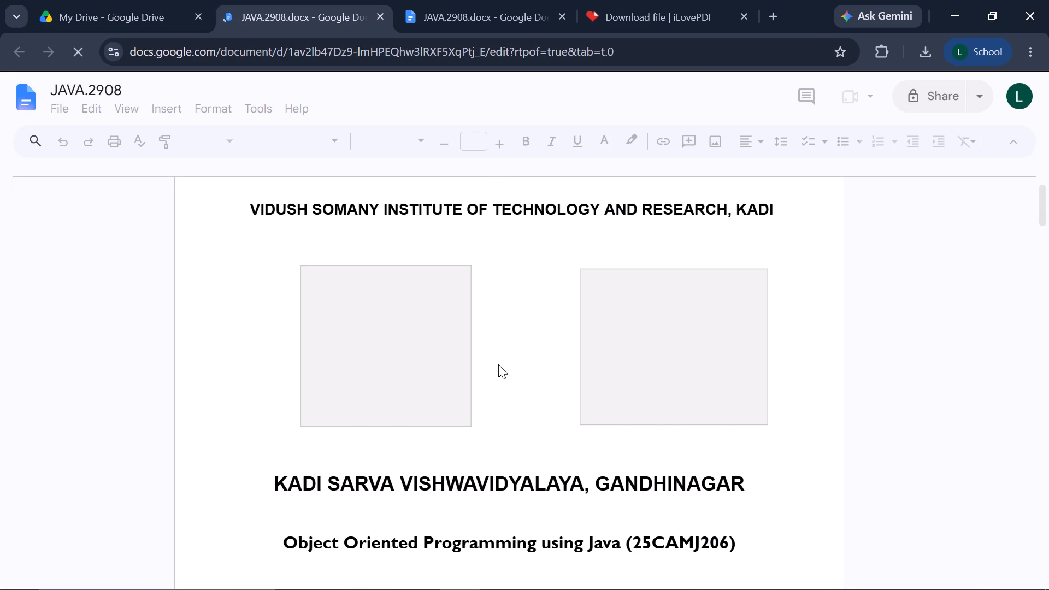
scroll(498, 364, down, 20)
scroll(498, 364, down, 8)
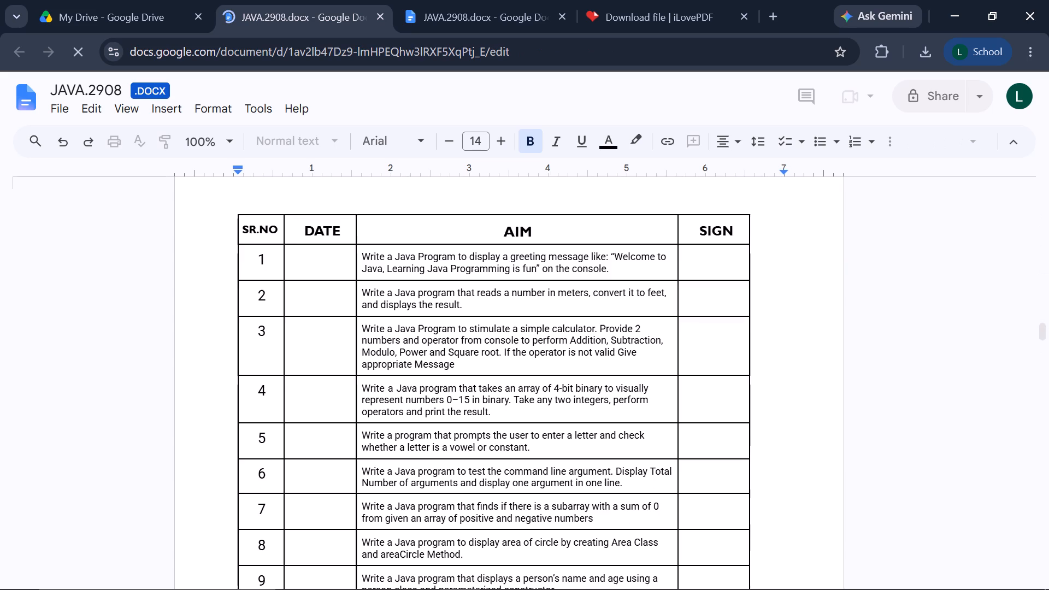
scroll(490, 398, down, 20)
scroll(490, 398, down, 2)
scroll(488, 413, up, 3)
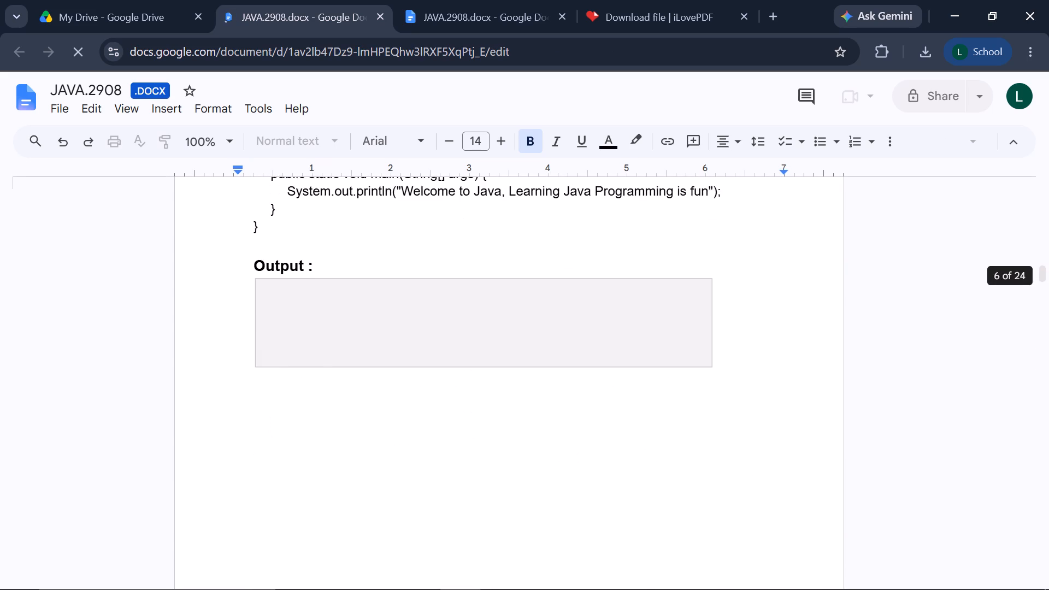
scroll(488, 416, down, 10)
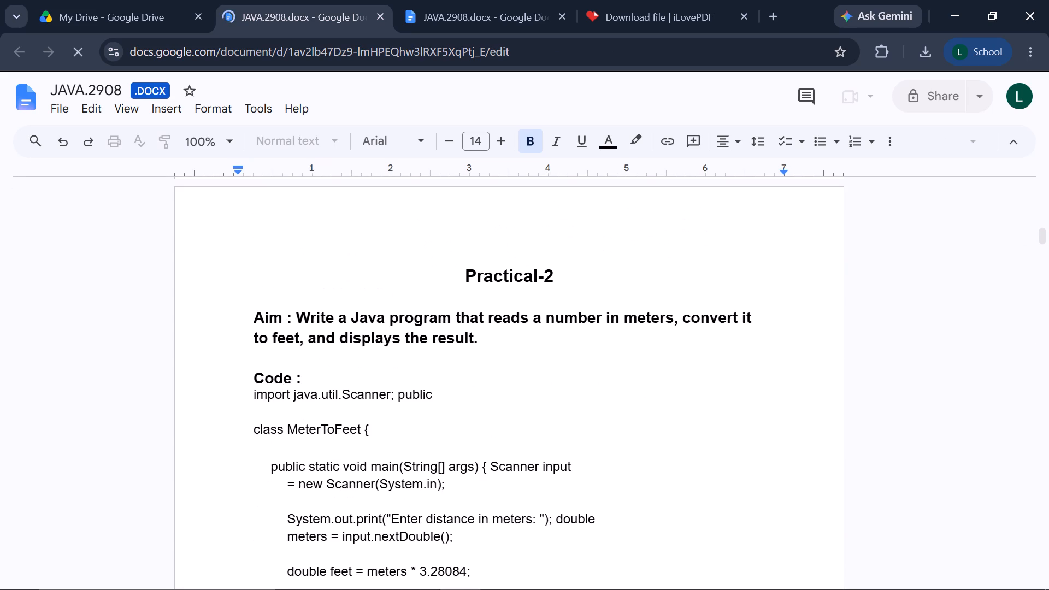
click(379, 409)
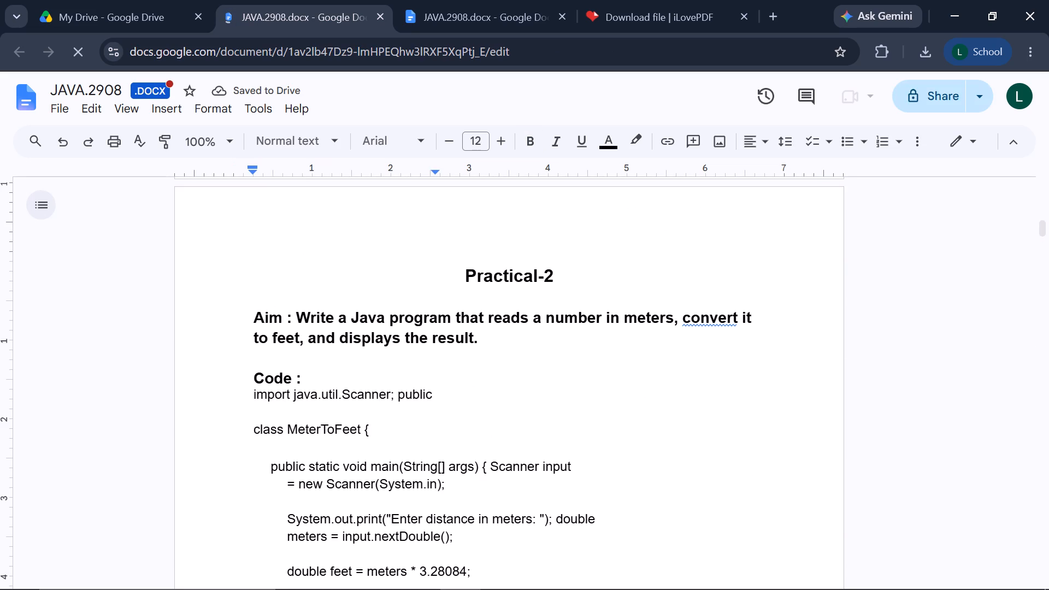
click(517, 278)
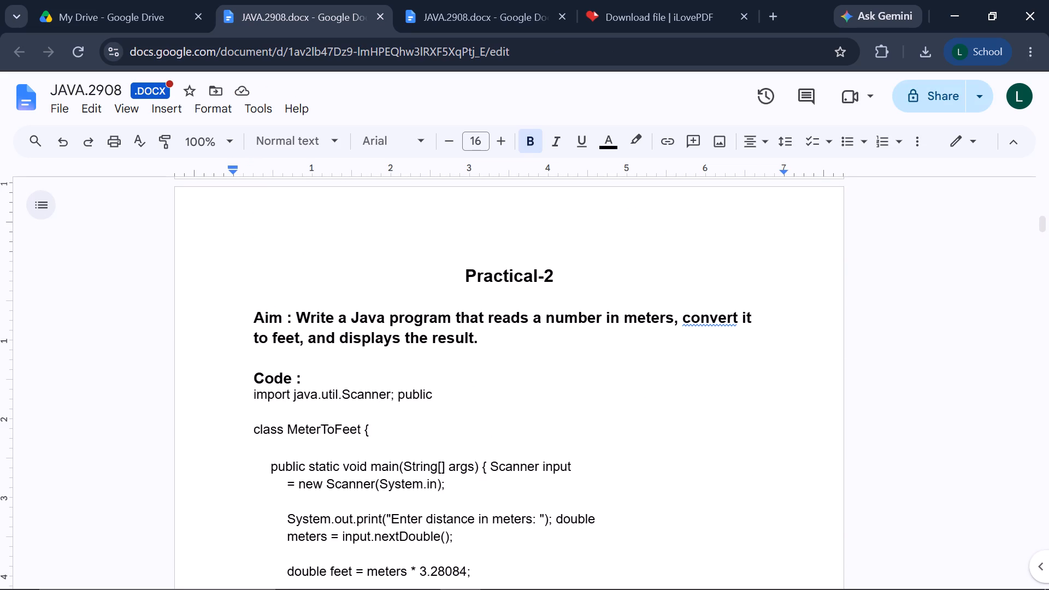
click(450, 317)
Close both open JAVA.2908.docx documents.
click(378, 17)
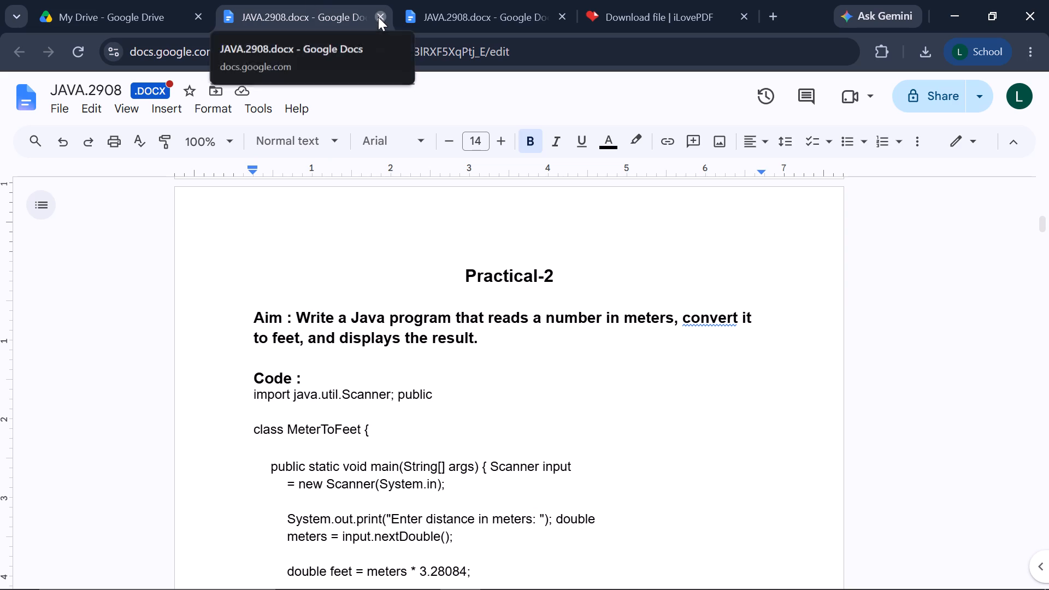
click(378, 17)
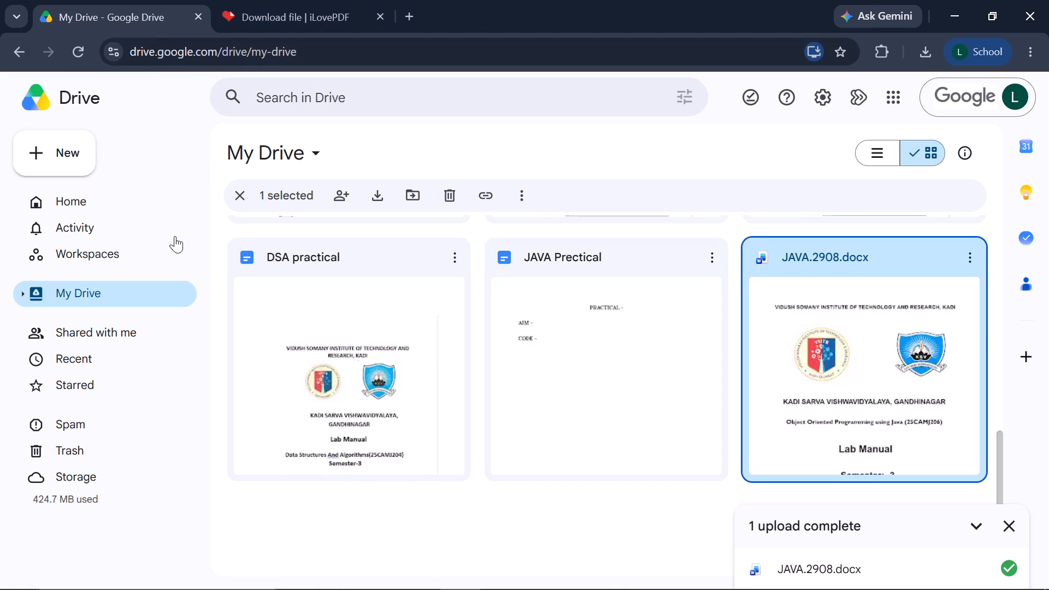
Download JAVA.2908.docx from My Drive and check the recent downloads.
click(968, 261)
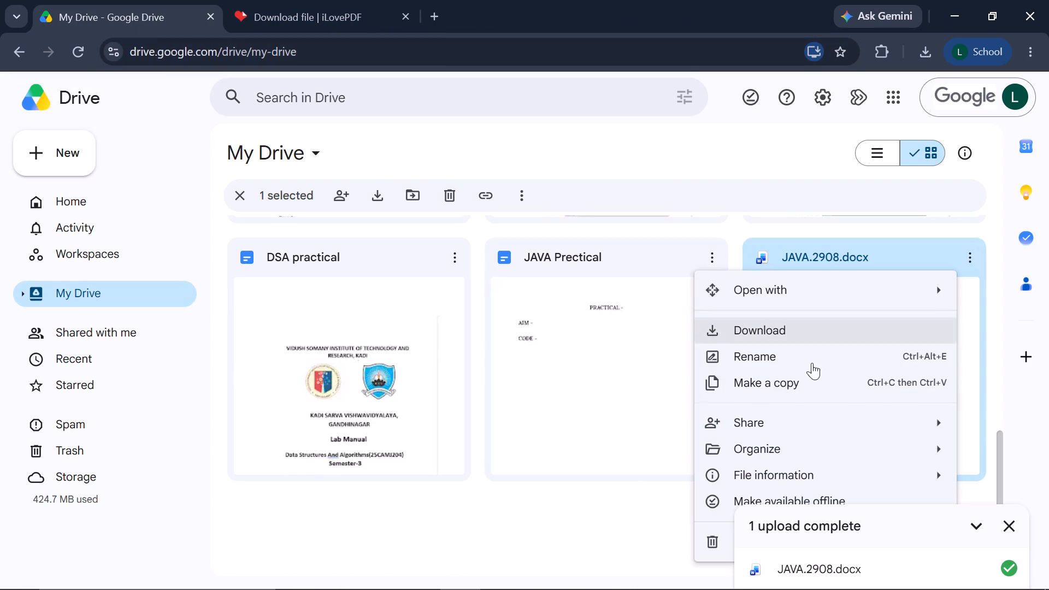
click(753, 329)
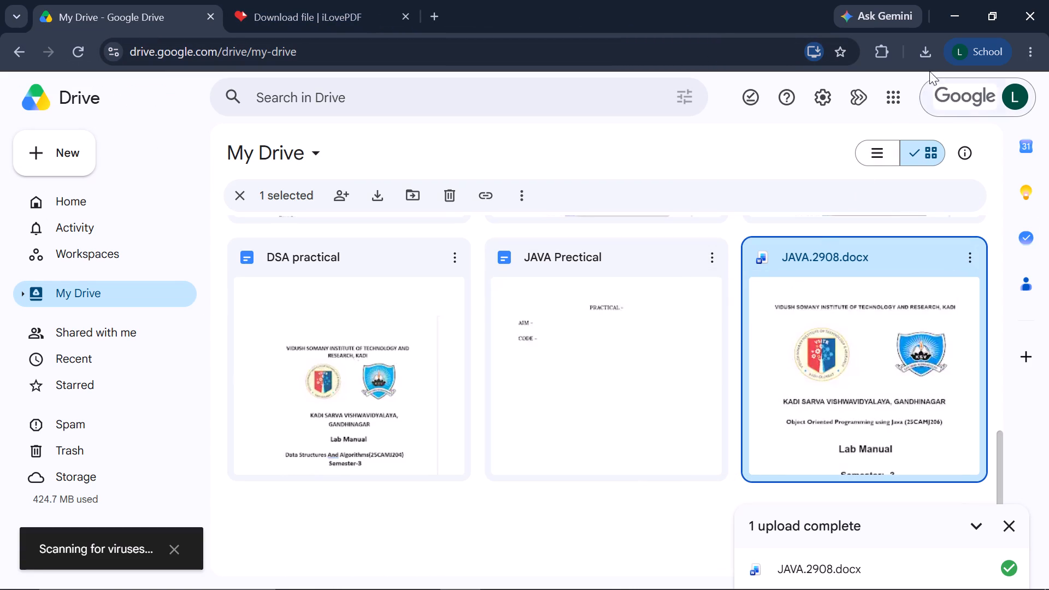
click(928, 54)
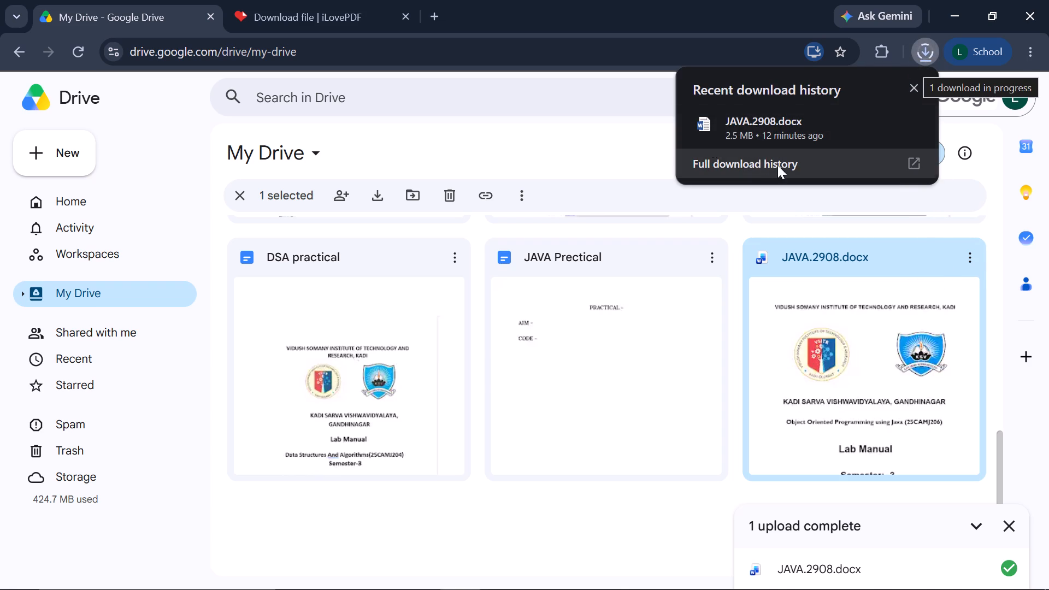
Open the full download history to check the downloaded JAVA.2908 files.
click(910, 158)
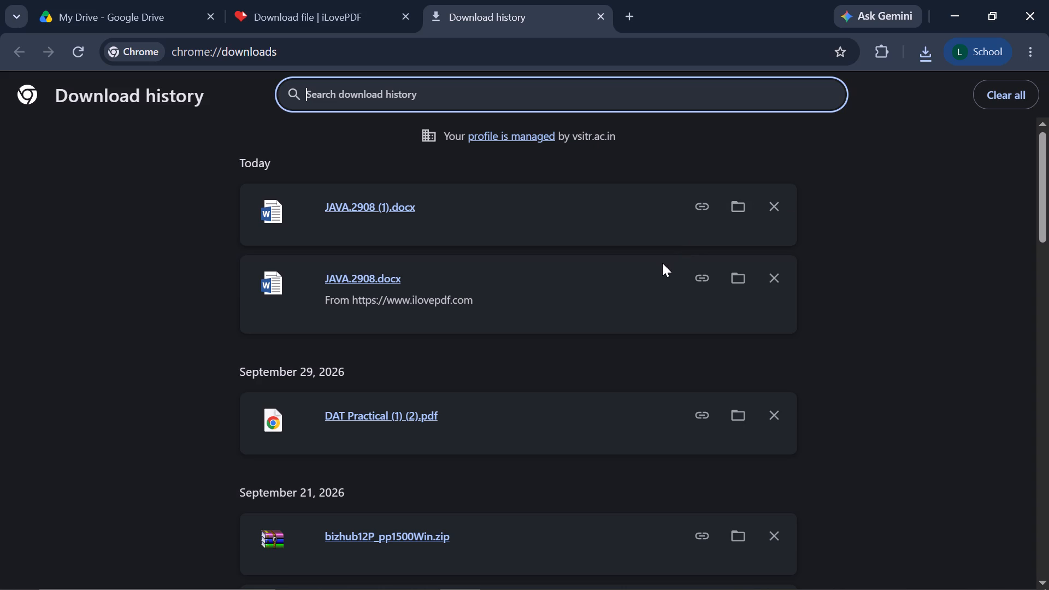
Return to My Drive, download JAVA.2908.docx again and check the recent downloads.
click(155, 16)
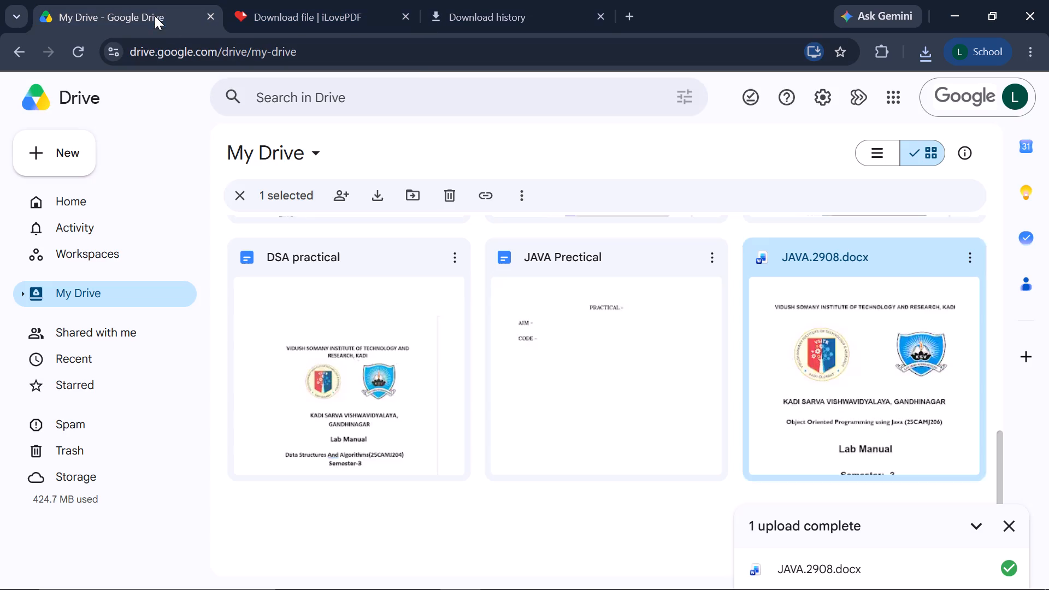
click(975, 258)
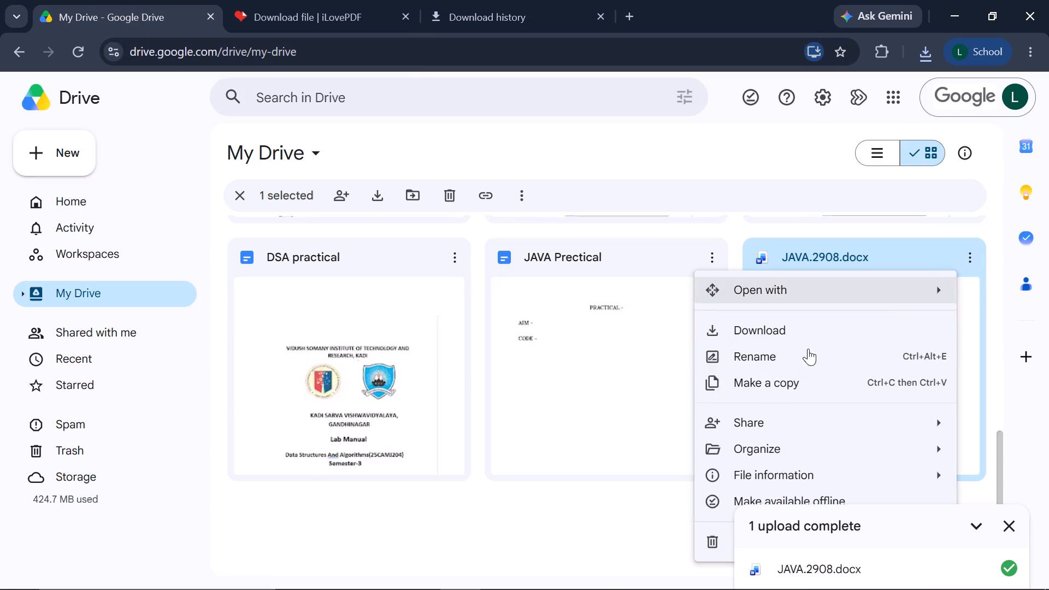
click(793, 324)
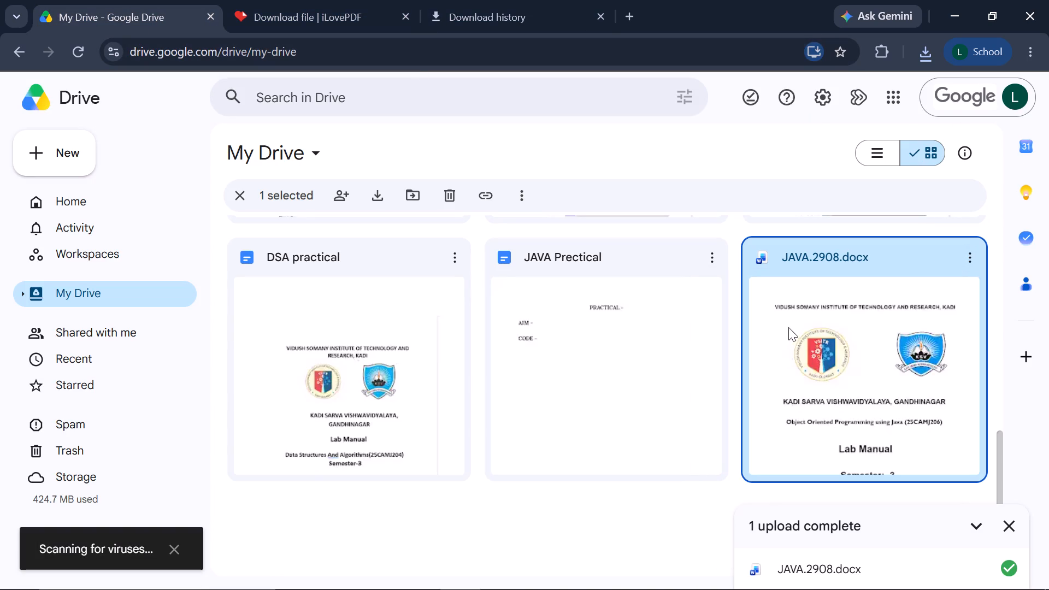
click(922, 55)
click(922, 55)
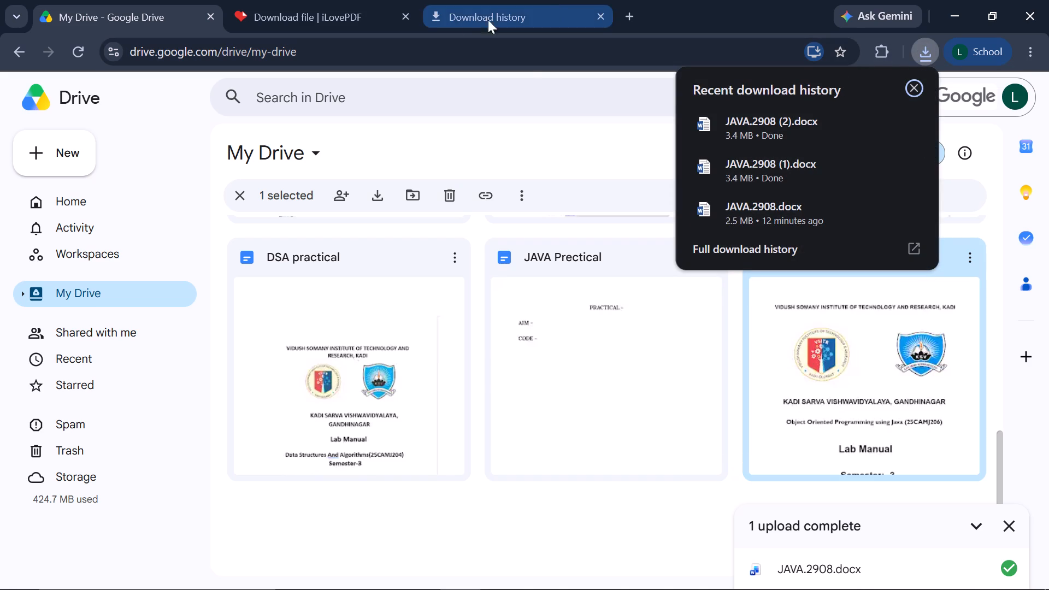
Close the iLovePDF download page and the download history page, leaving only My Drive open.
click(307, 23)
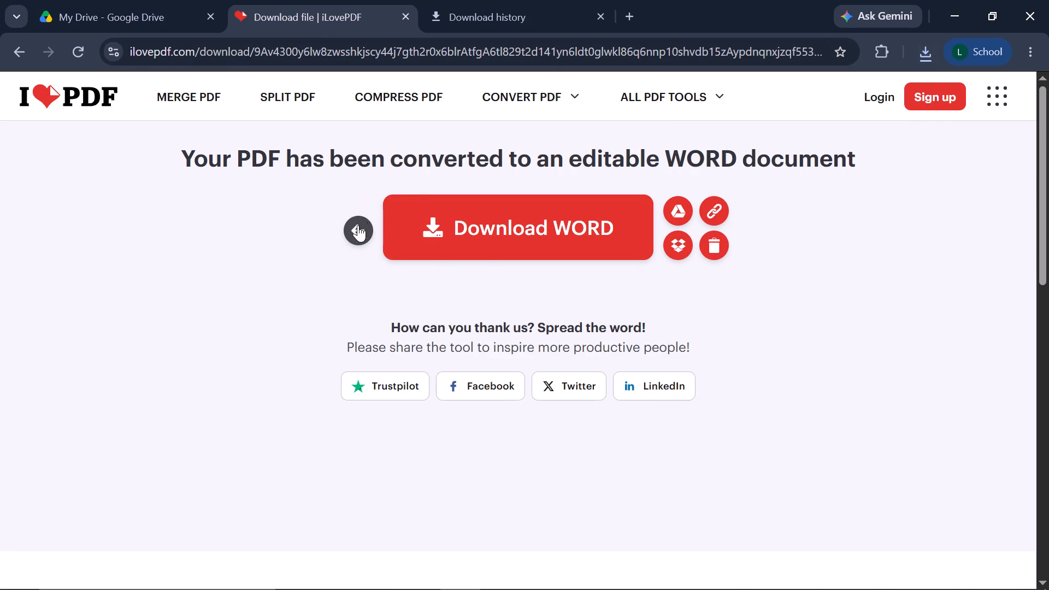
click(358, 229)
click(409, 21)
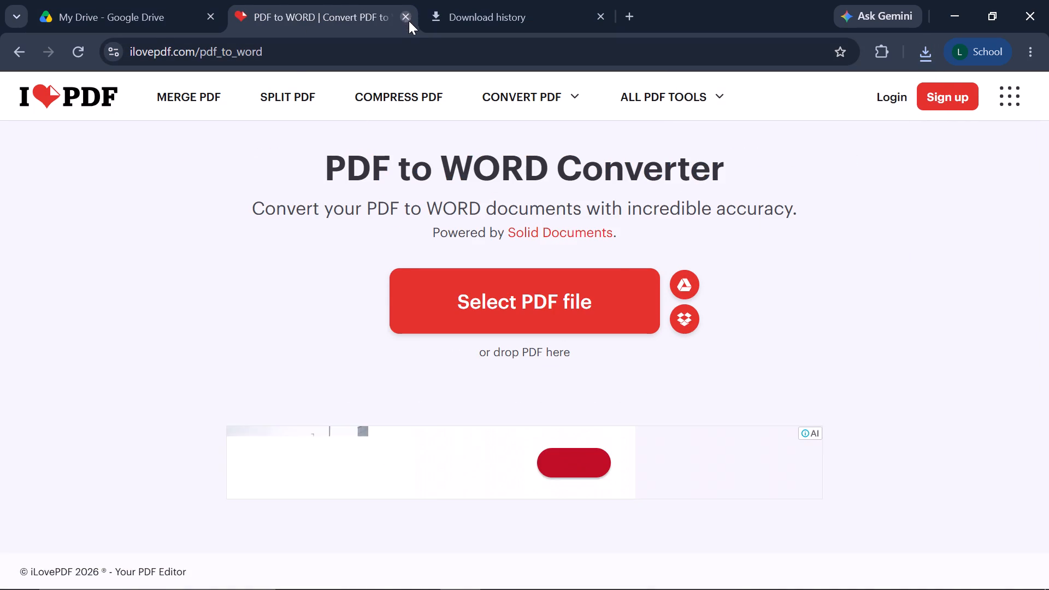
click(406, 25)
click(407, 17)
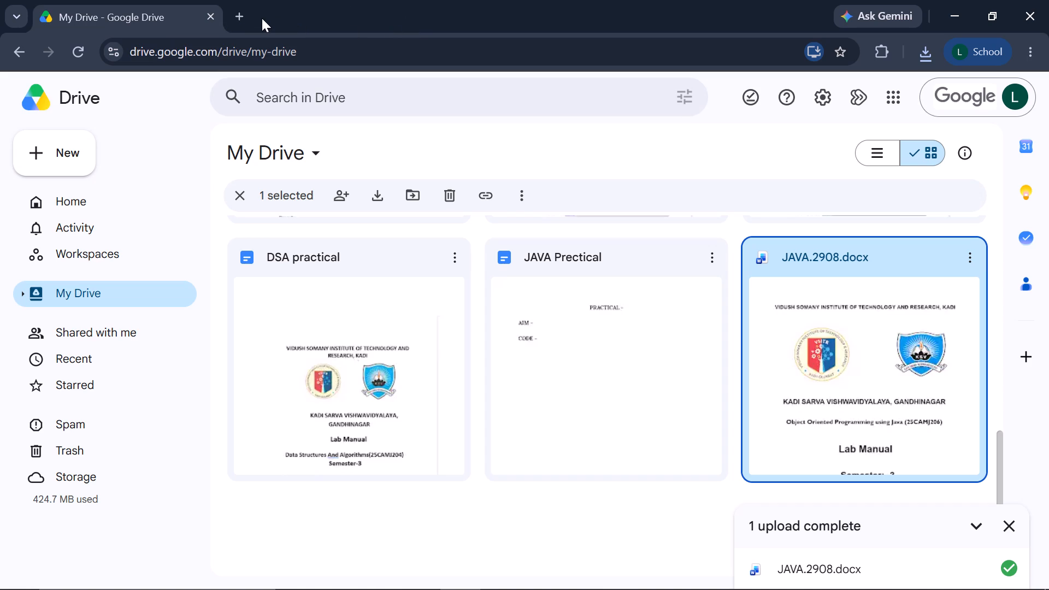
Search the web for "docs to pdf" in a new tab and open iLovePDF's Word to PDF converter.
click(241, 17)
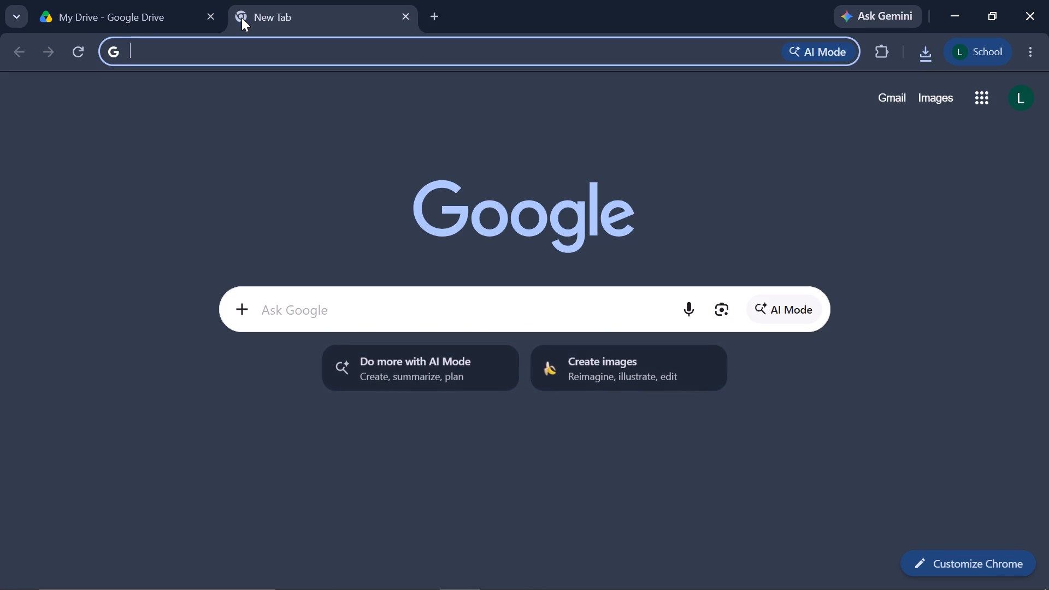
text(docs)
key(space)
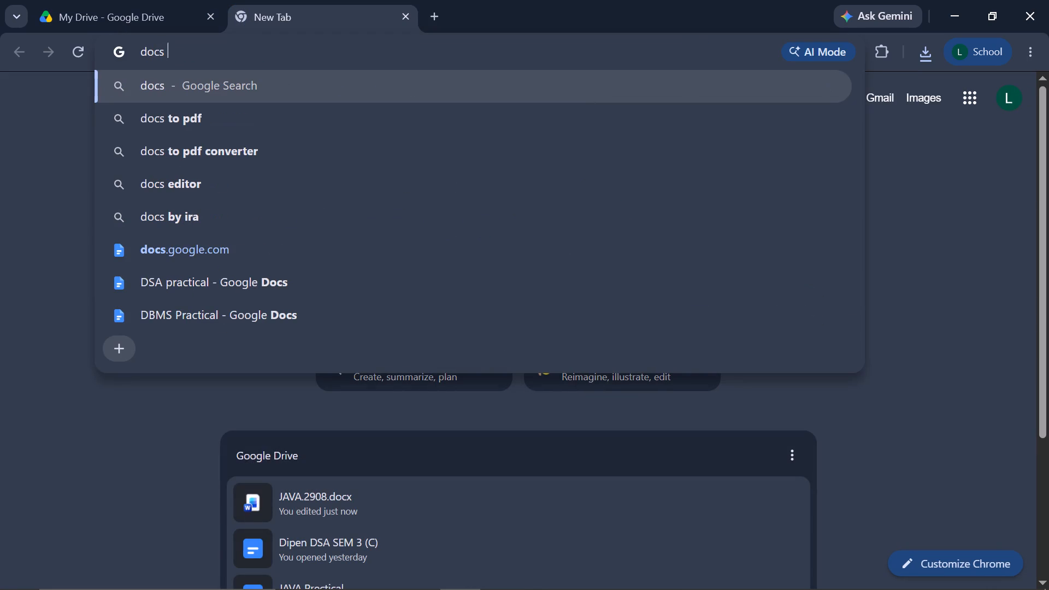
text(to)
key(space)
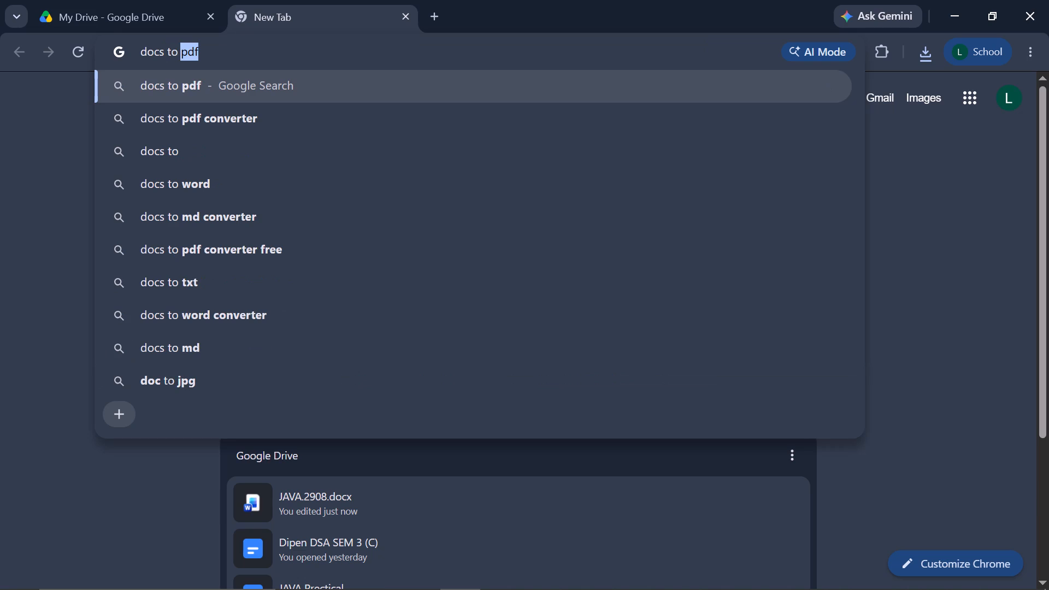
key(Right)
key(Return)
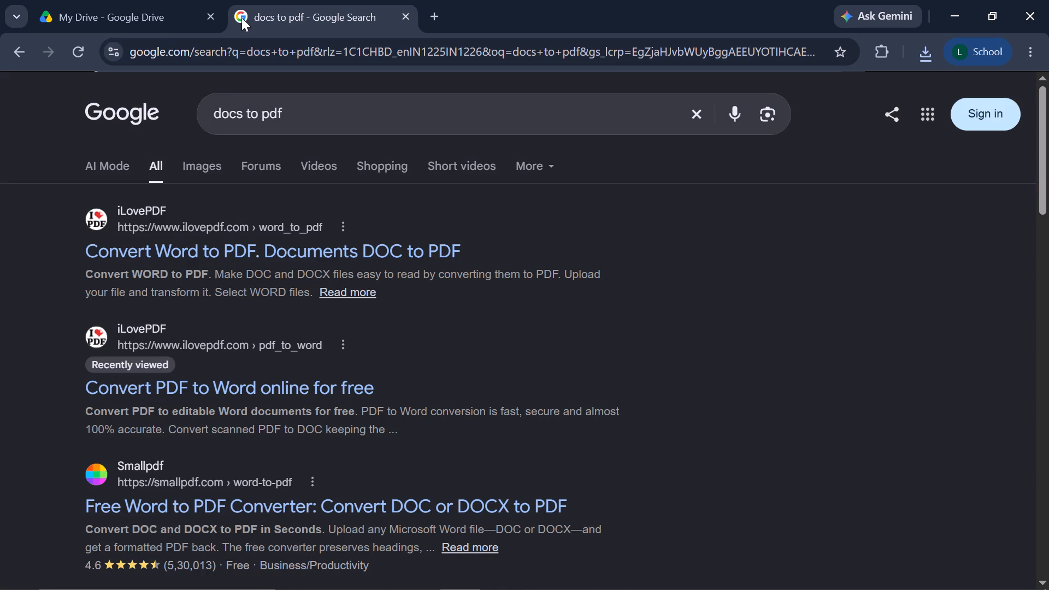
click(191, 264)
click(198, 253)
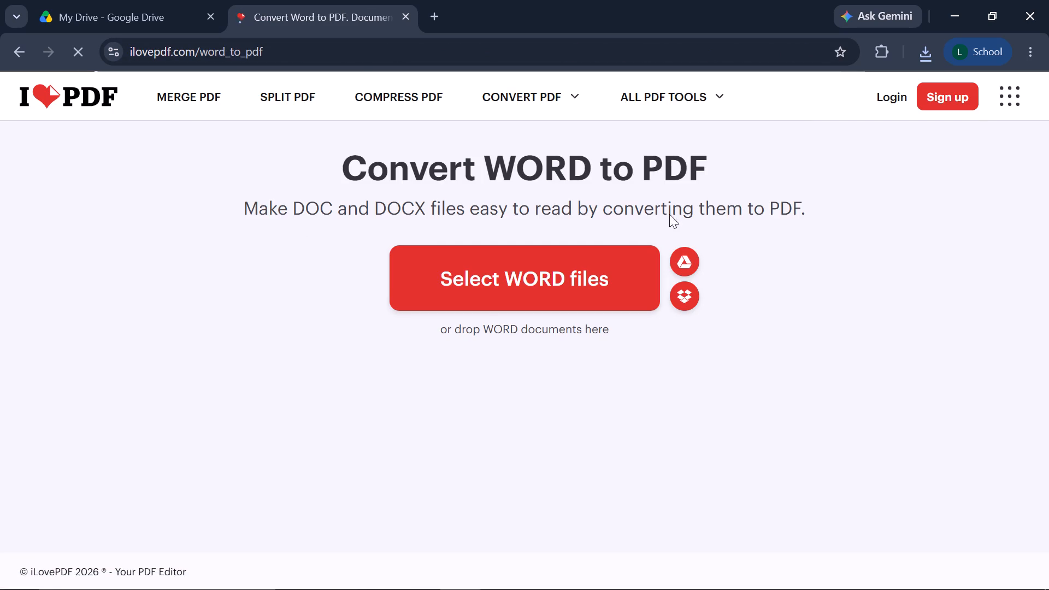
click(639, 252)
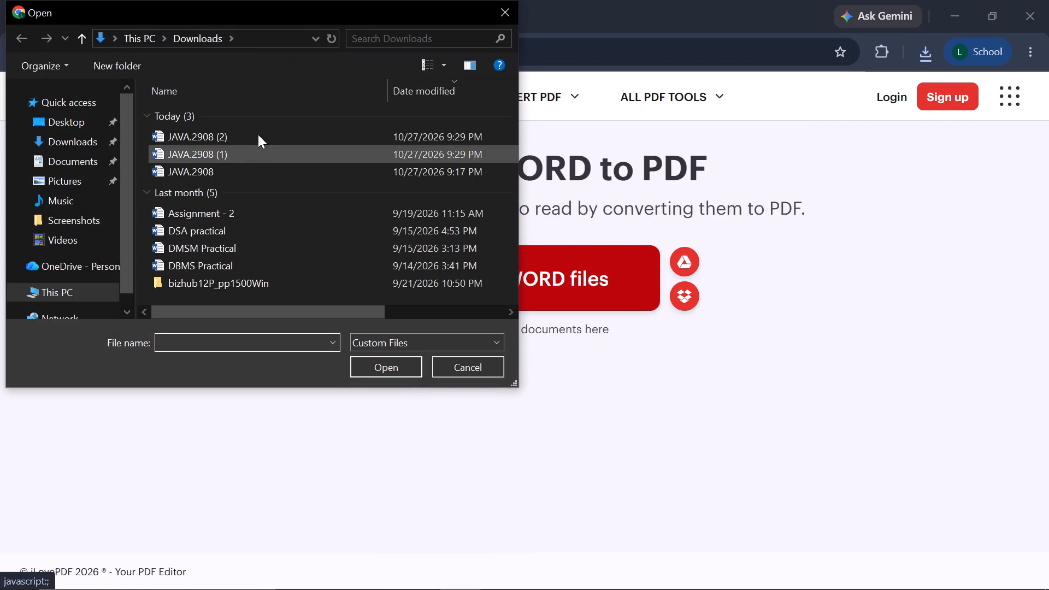
click(257, 137)
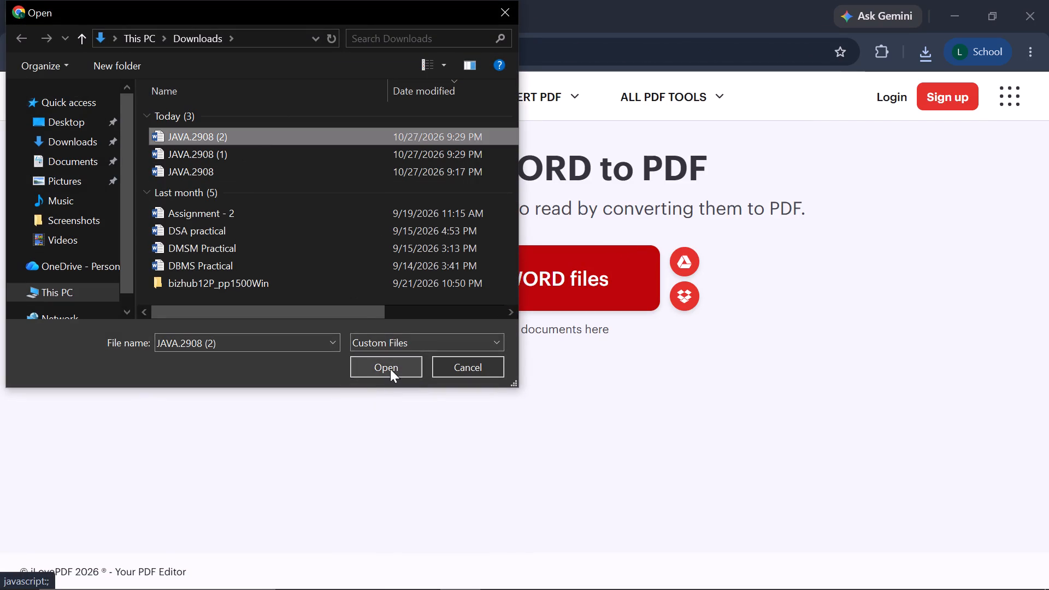
click(390, 368)
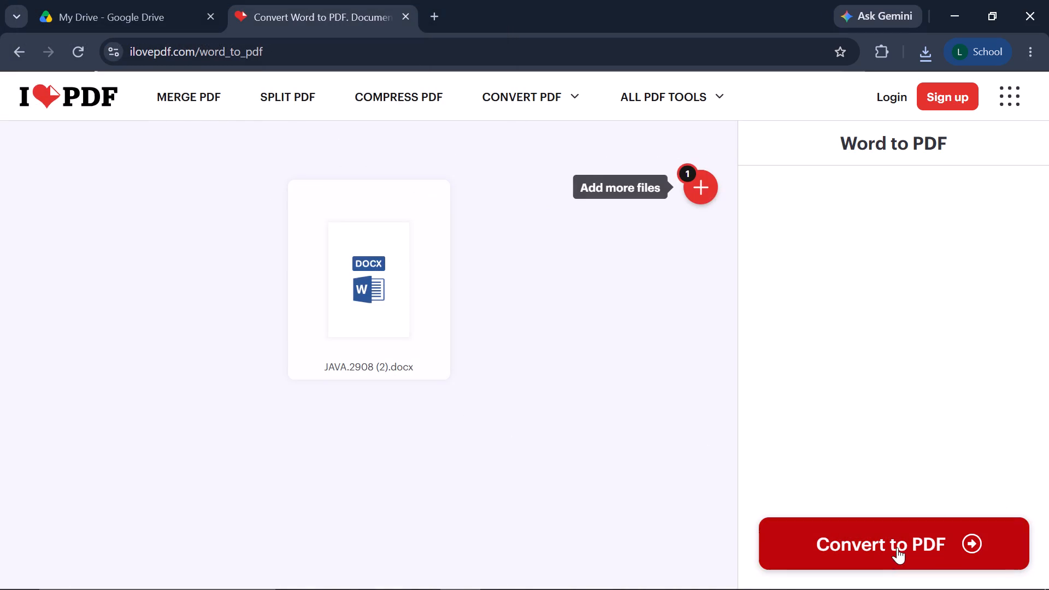
click(888, 556)
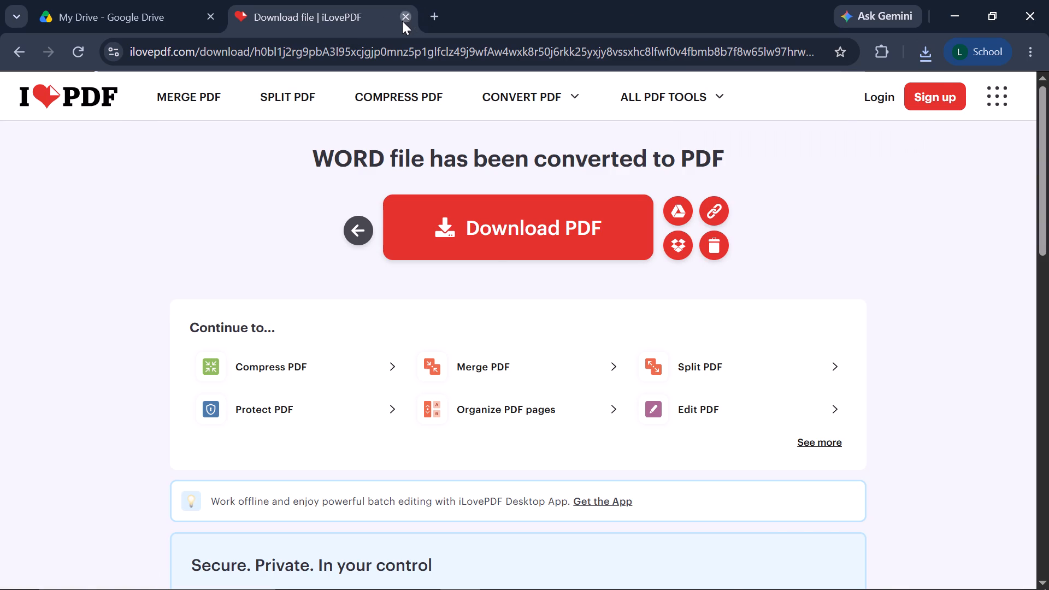
Search the web for "remove pages from pdf" in a new tab and open iLovePDF's page removal tool.
click(239, 21)
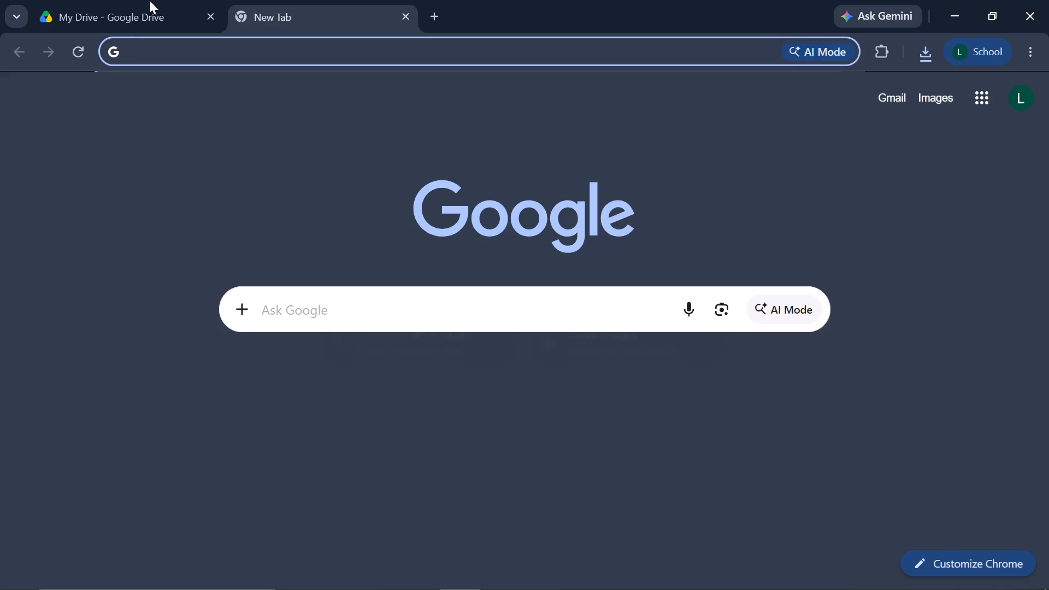
key(r)
text(emove)
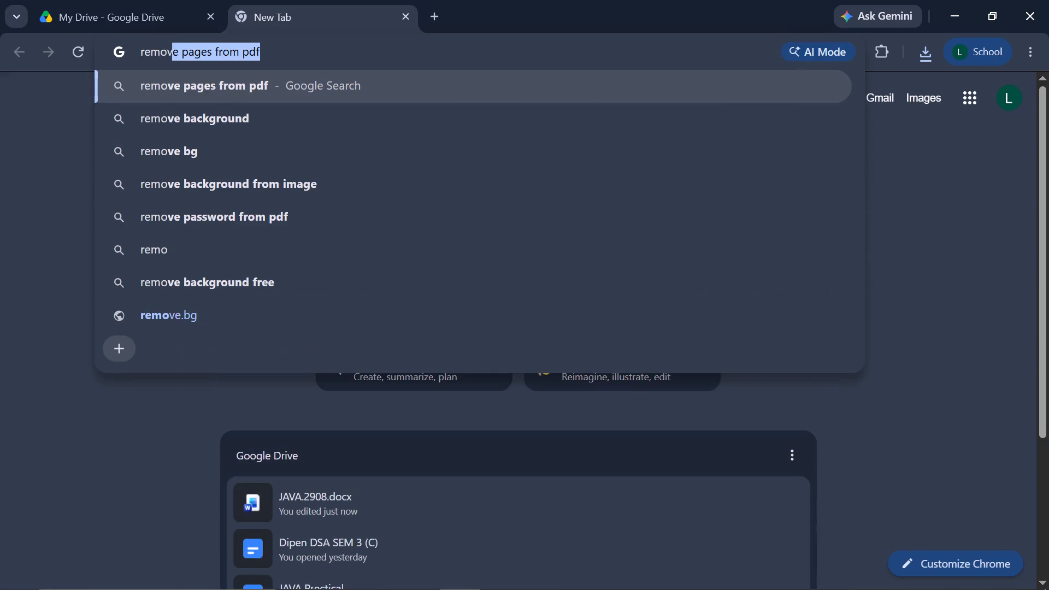
key(space)
key(Right)
key(Return)
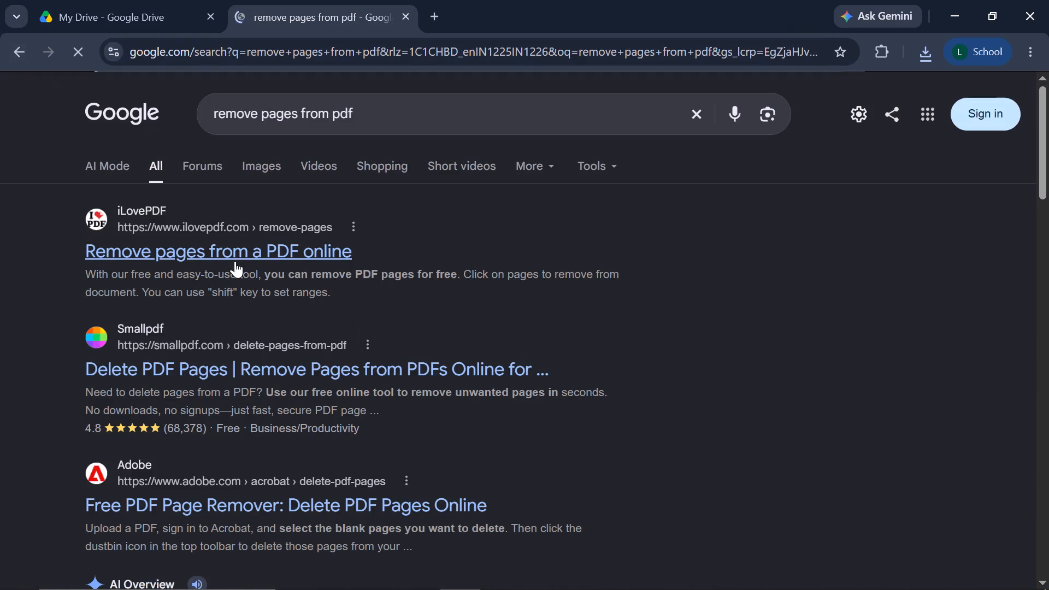
click(240, 253)
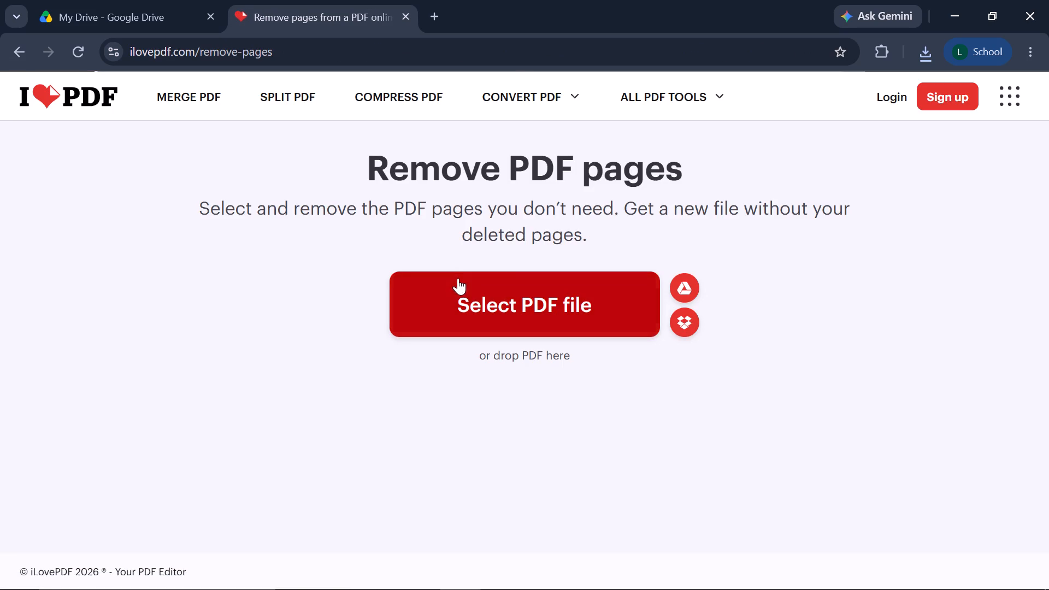
Load the JAVA.2908 (2) PDF from Downloads into the page removal tool.
click(458, 278)
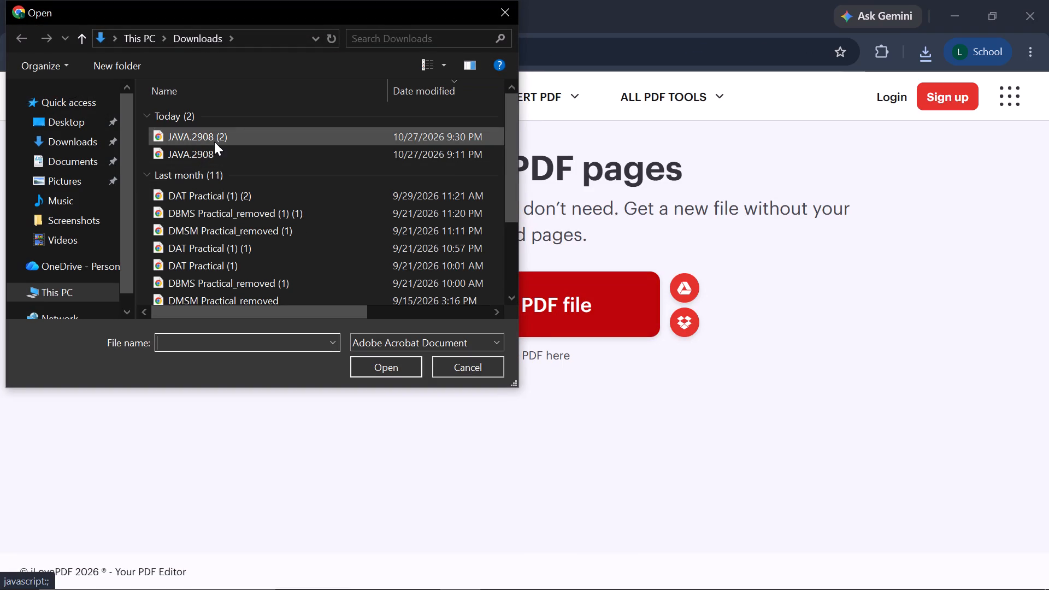
click(227, 139)
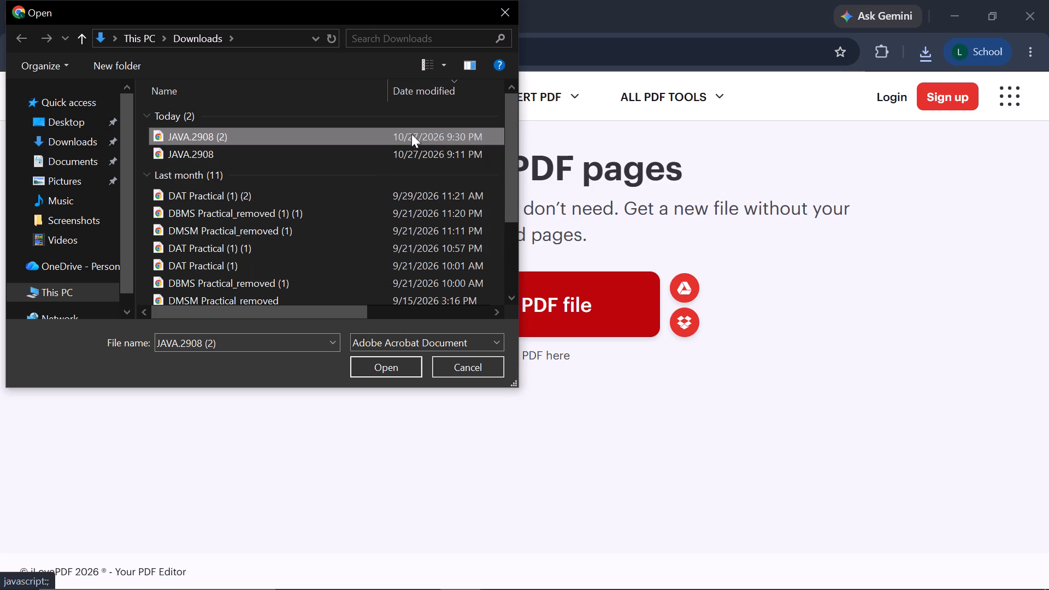
click(258, 139)
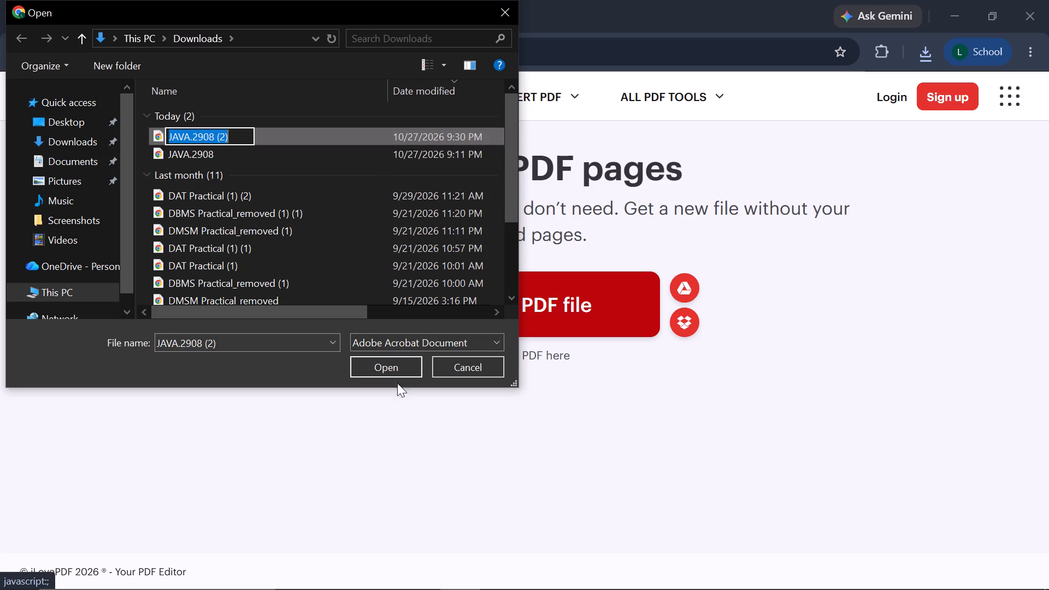
click(392, 359)
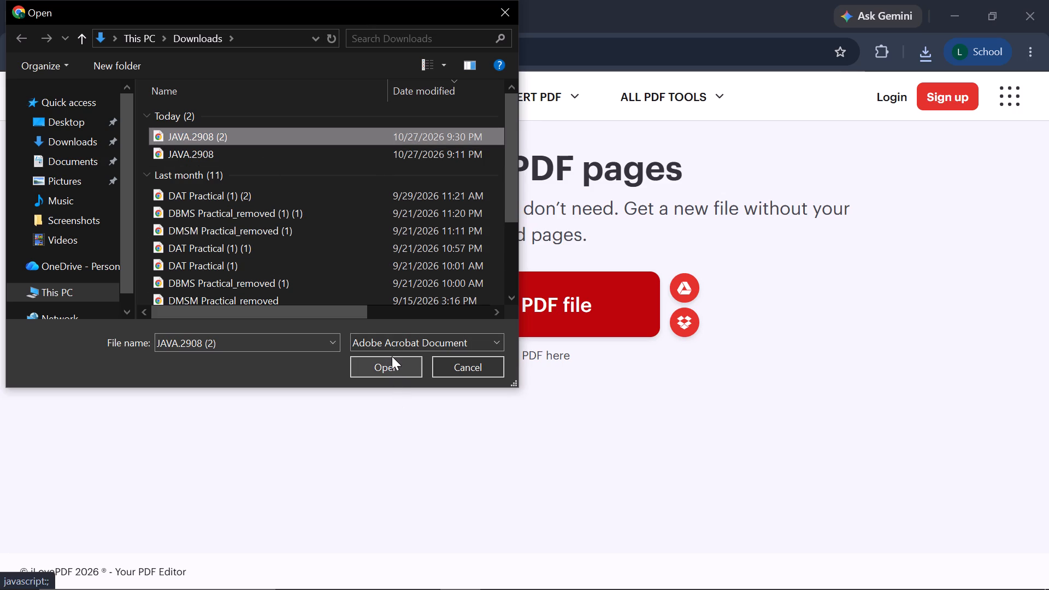
click(388, 366)
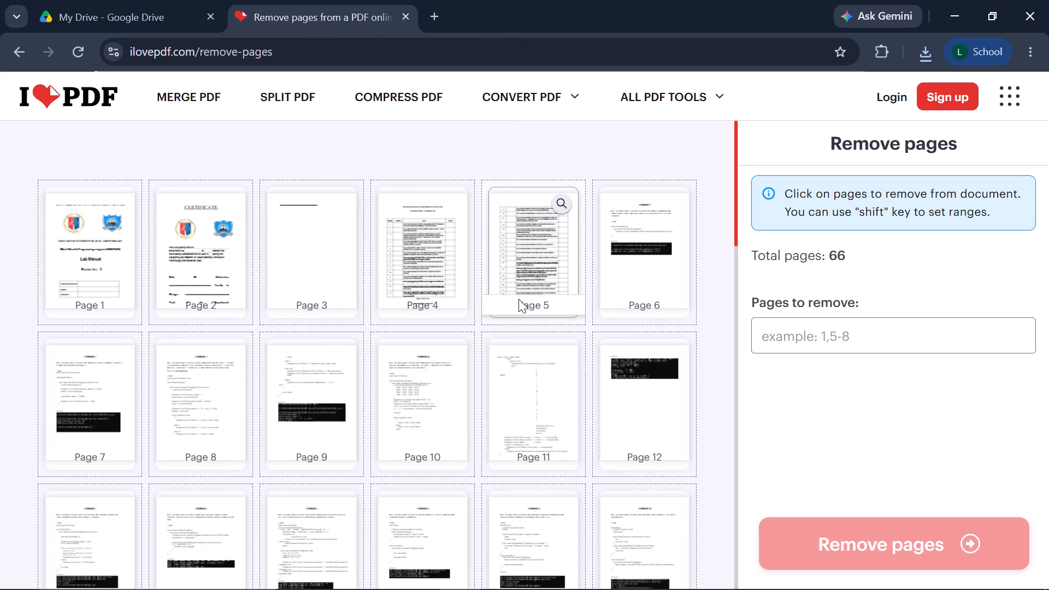
Preview page 3 of the PDF and mark it for removal.
click(338, 234)
click(335, 239)
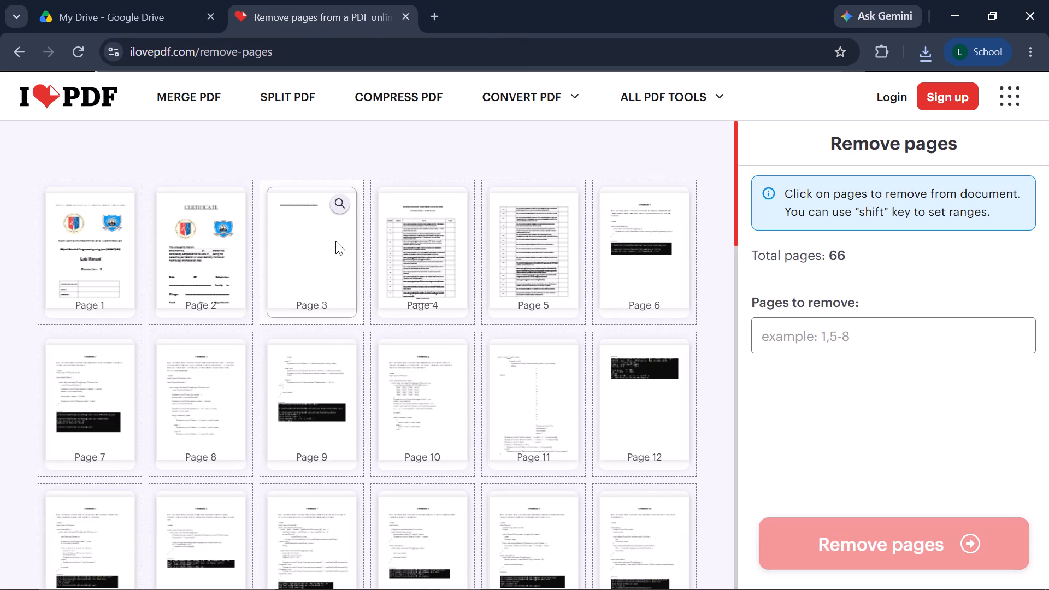
click(334, 205)
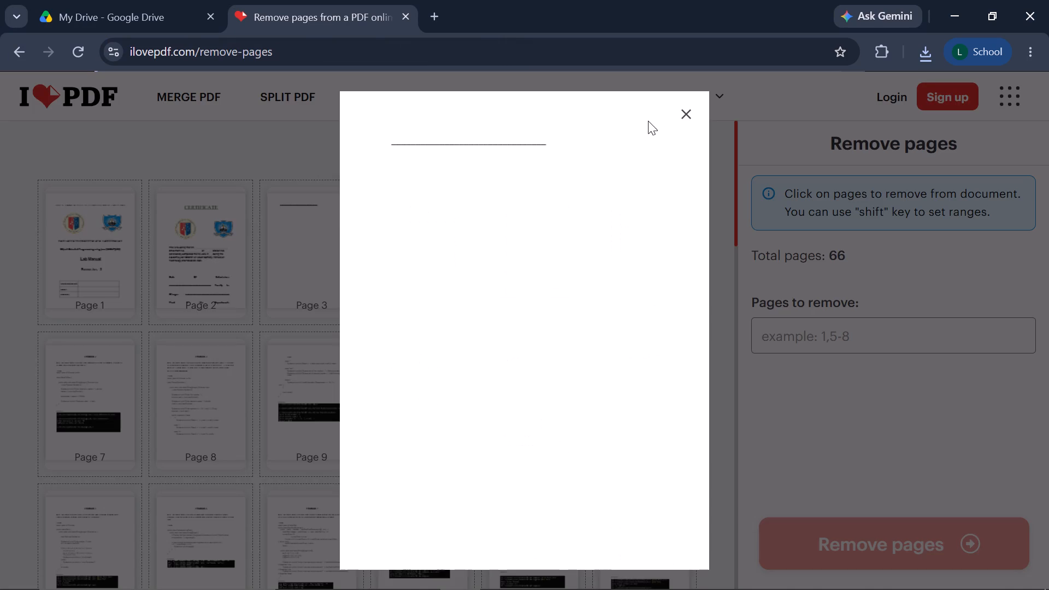
click(677, 111)
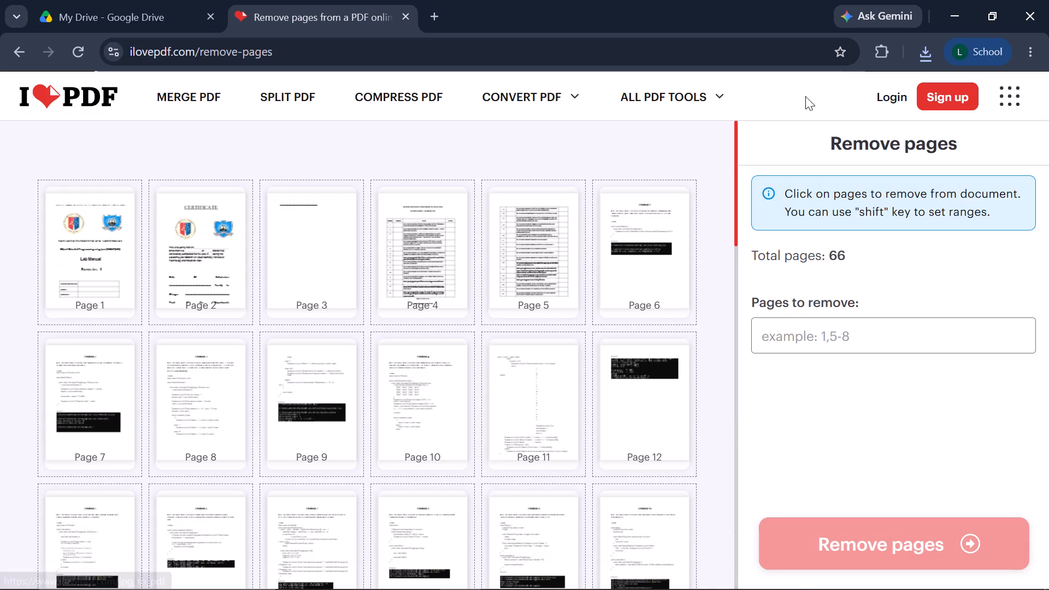
click(278, 261)
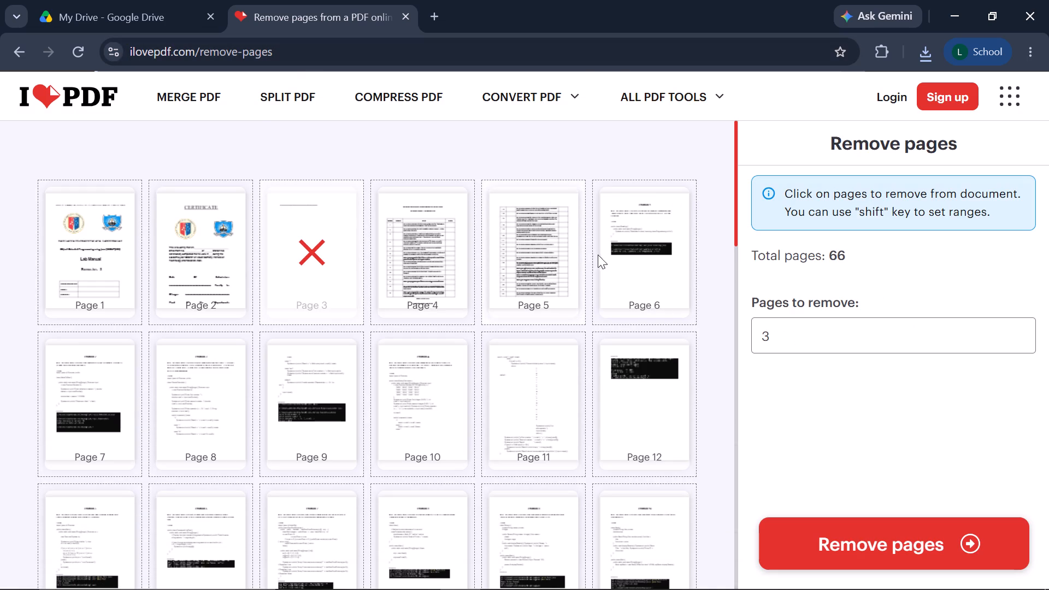
Preview page 6 and examine the remaining page thumbnails through page 66 for other pages needing removal.
click(675, 199)
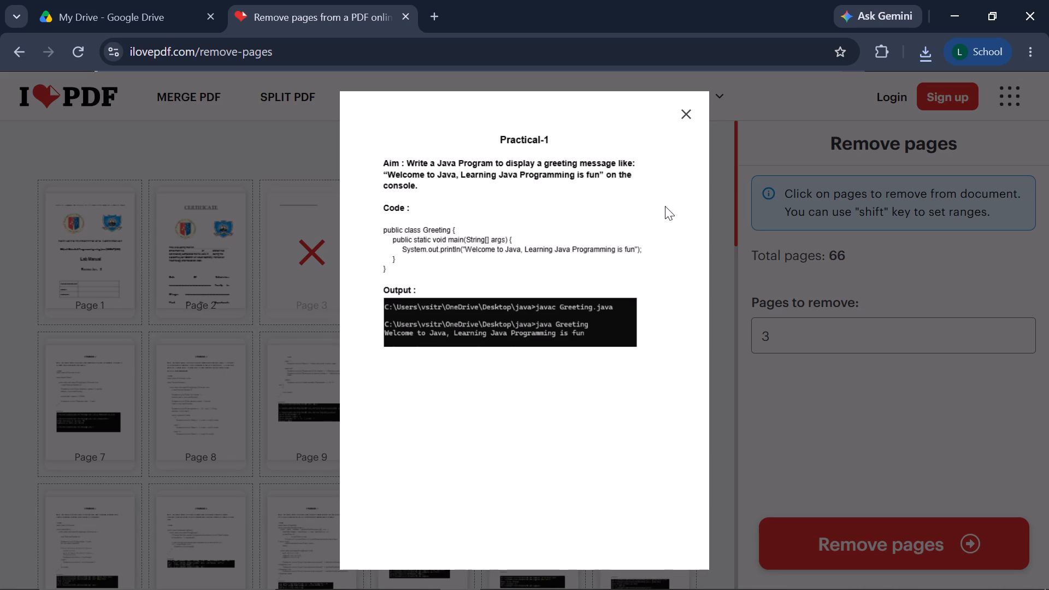
click(683, 116)
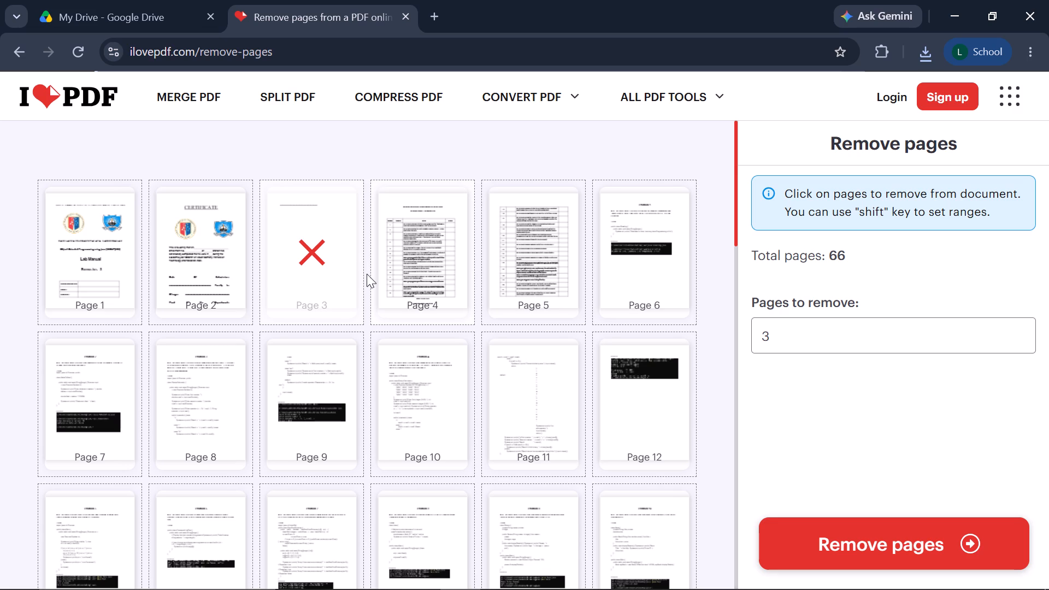
scroll(390, 267, down, 2)
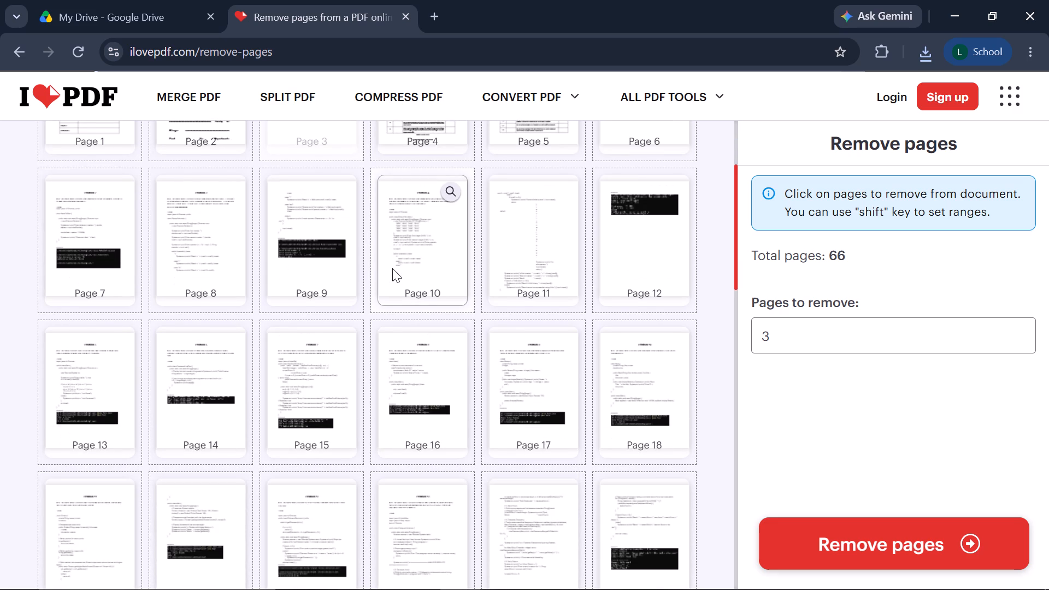
scroll(392, 269, down, 3)
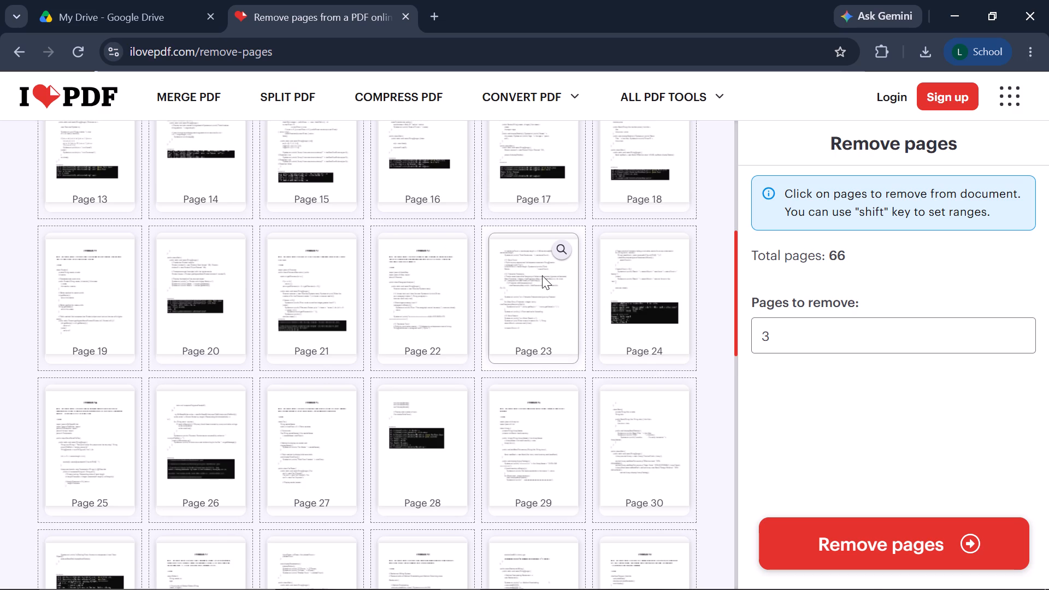
scroll(526, 281, down, 1)
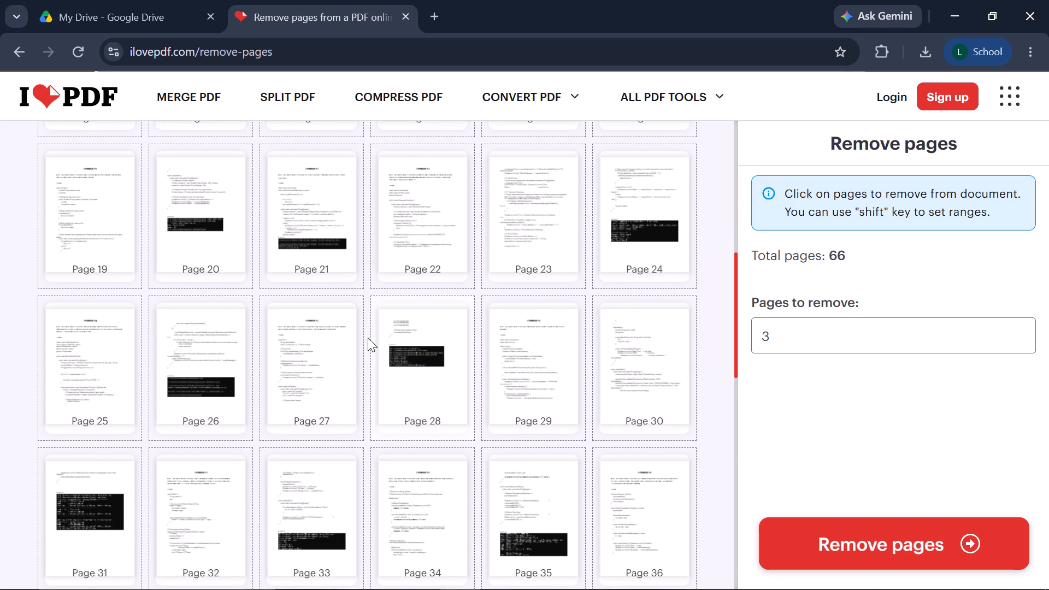
scroll(370, 336, down, 3)
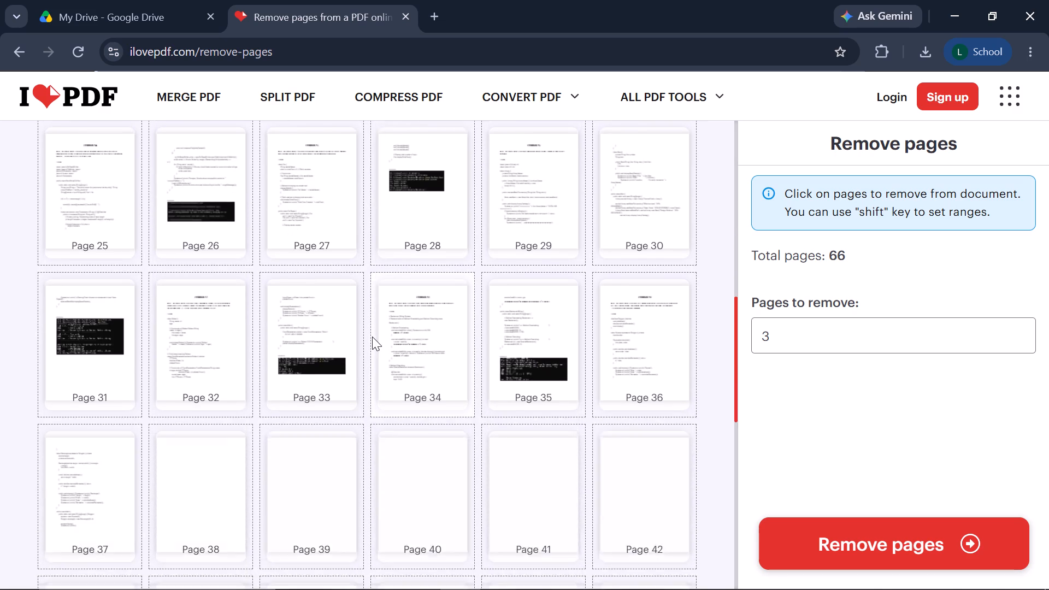
scroll(372, 337, down, 5)
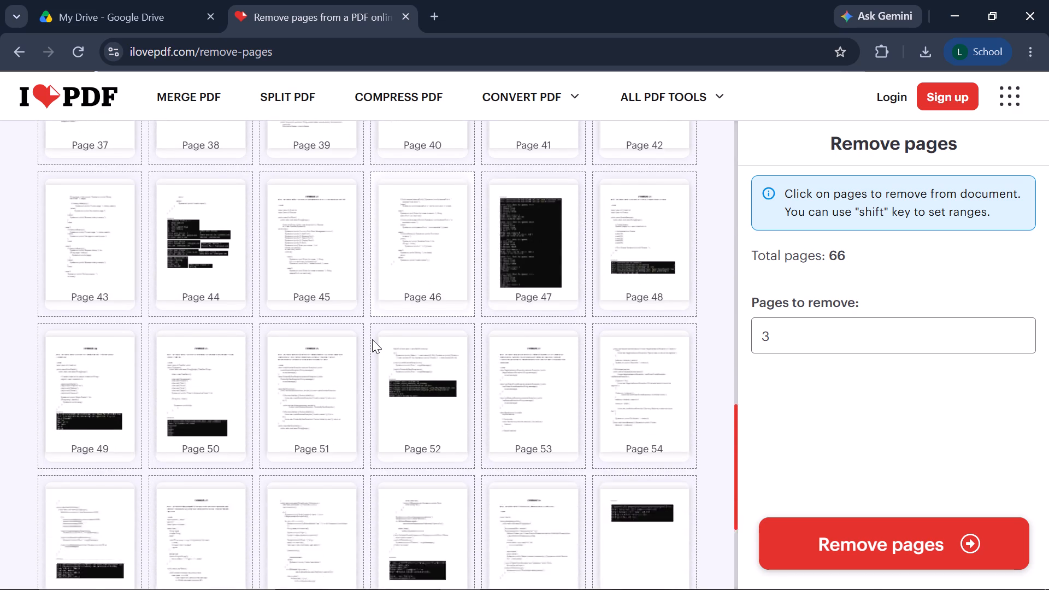
scroll(372, 339, down, 5)
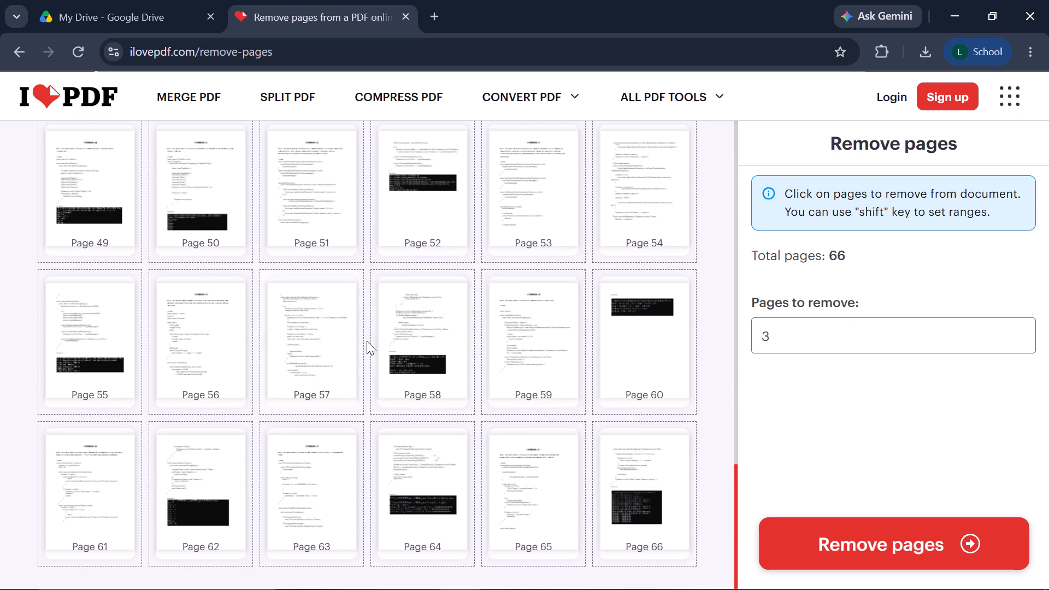
scroll(367, 341, up, 18)
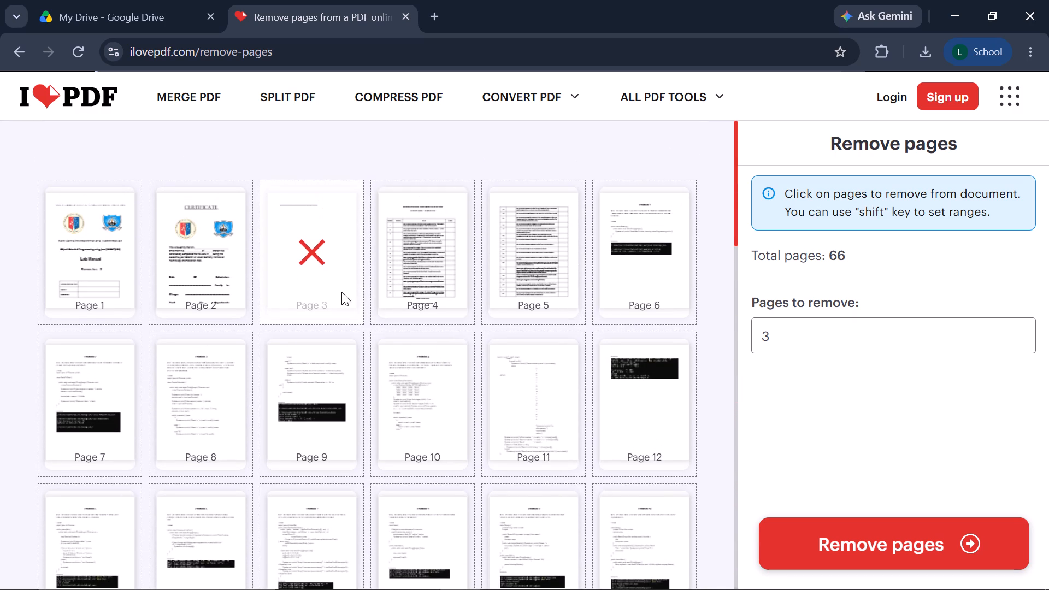
click(887, 551)
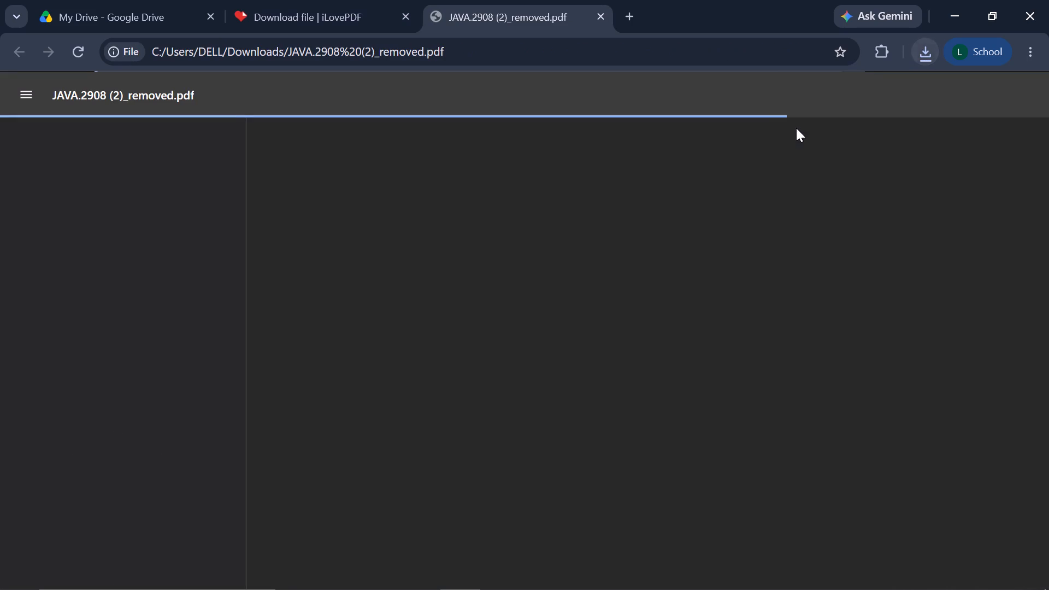
scroll(322, 278, down, 4)
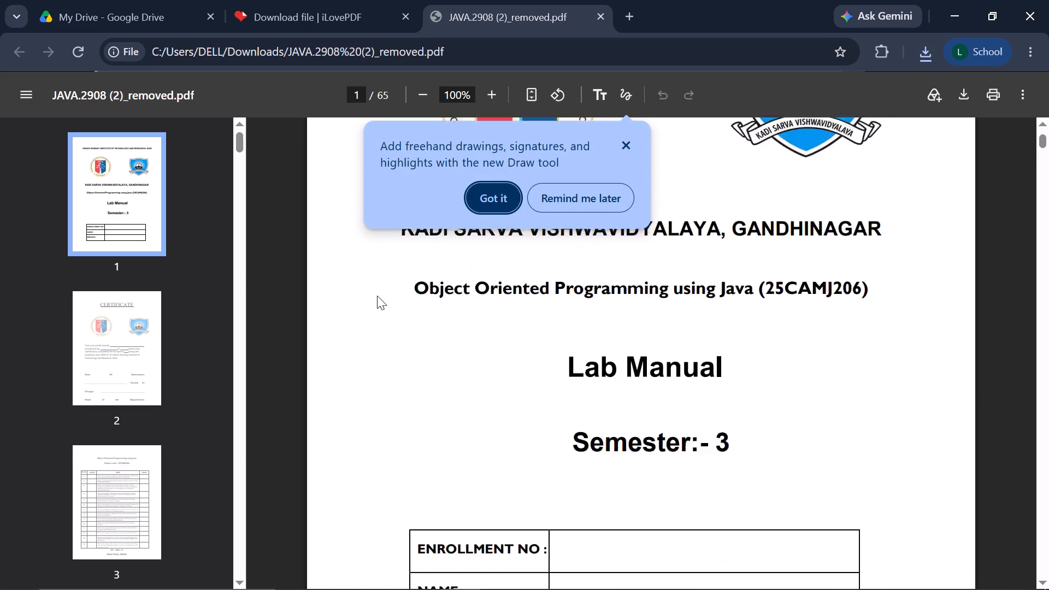
scroll(489, 284, down, 4)
scroll(547, 302, down, 7)
scroll(591, 316, down, 2)
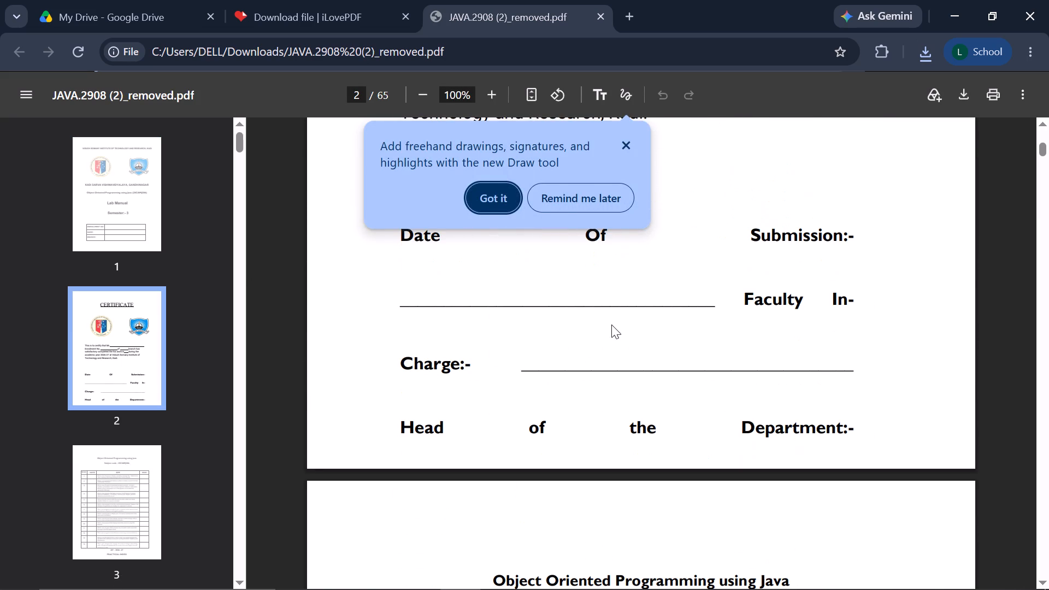
scroll(611, 324, down, 6)
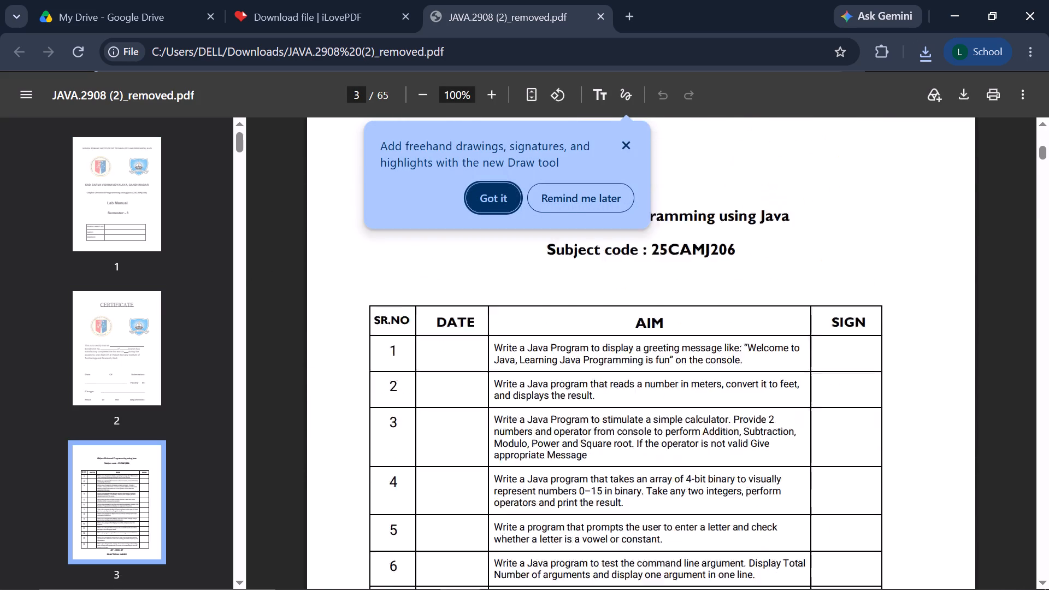
scroll(612, 331, down, 19)
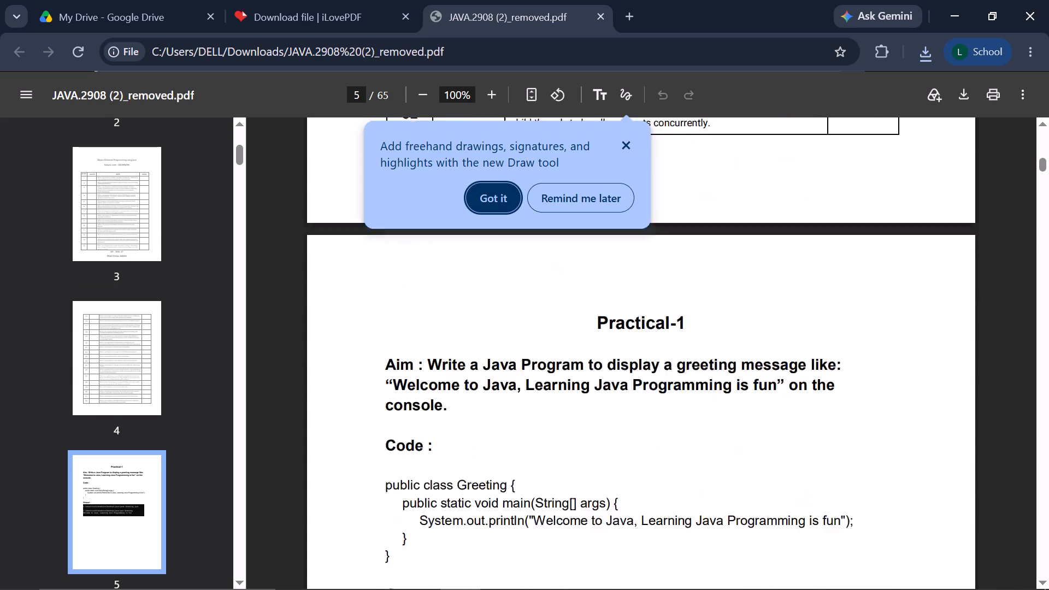
click(628, 148)
scroll(524, 279, down, 4)
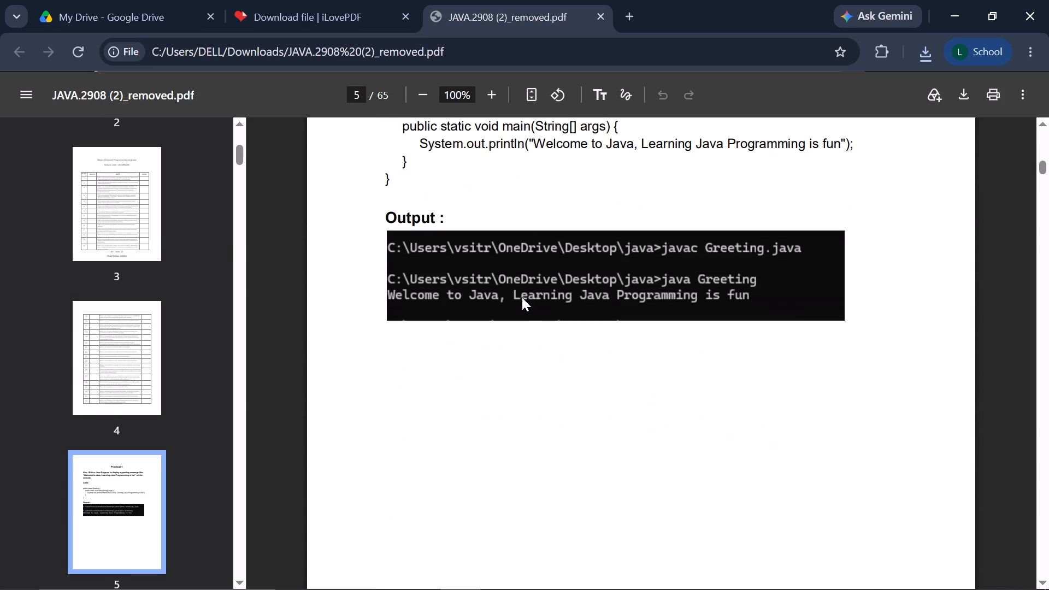
Close the iLovePDF download page, keeping the PDF open.
click(406, 19)
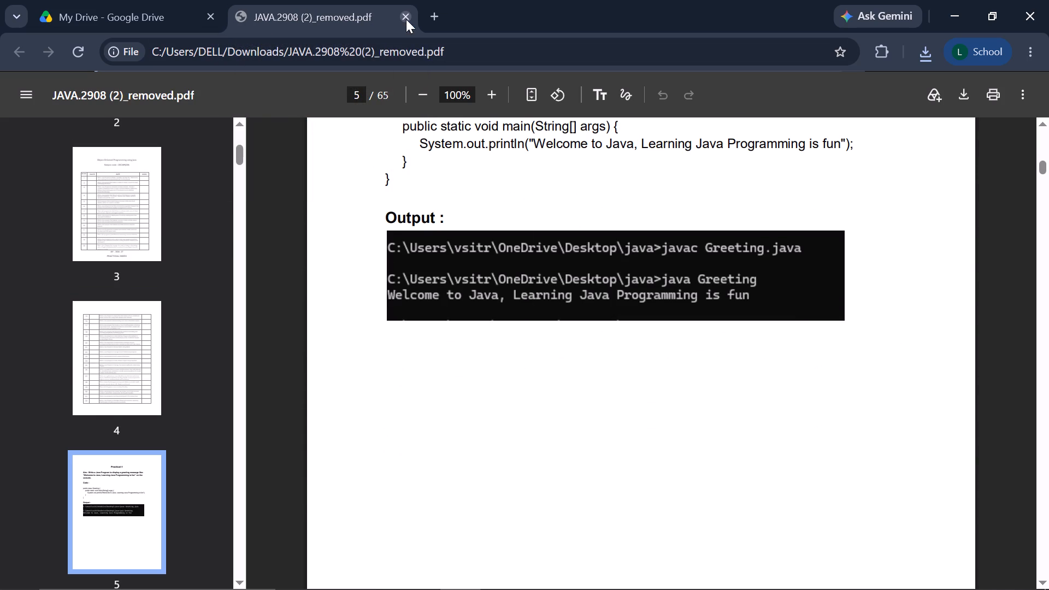